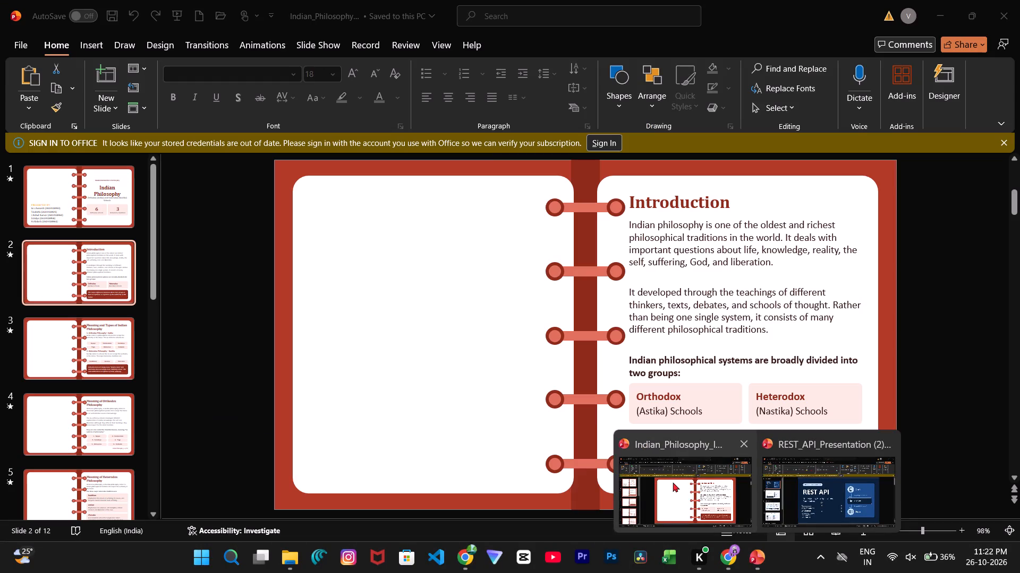
Switch to the Indian Philosophy presentation in PowerPoint and open its title slide, slide 1.
left_click(673, 482)
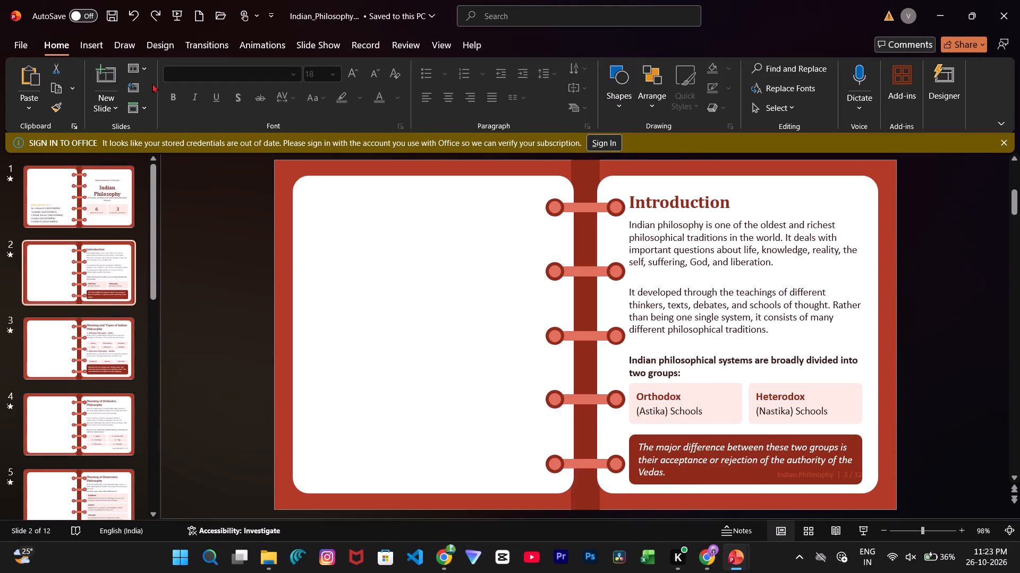
left_click(104, 47)
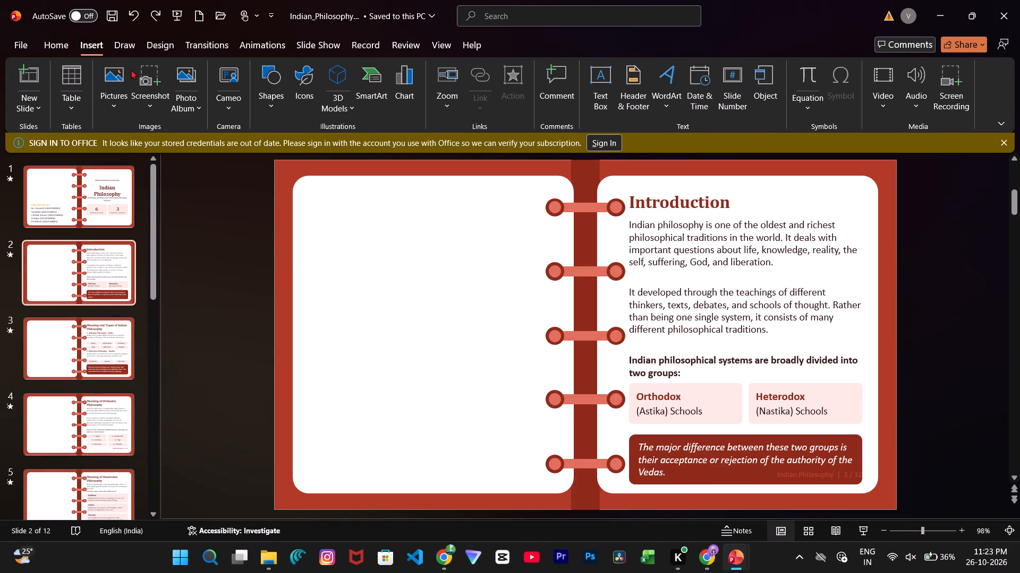
left_click(124, 105)
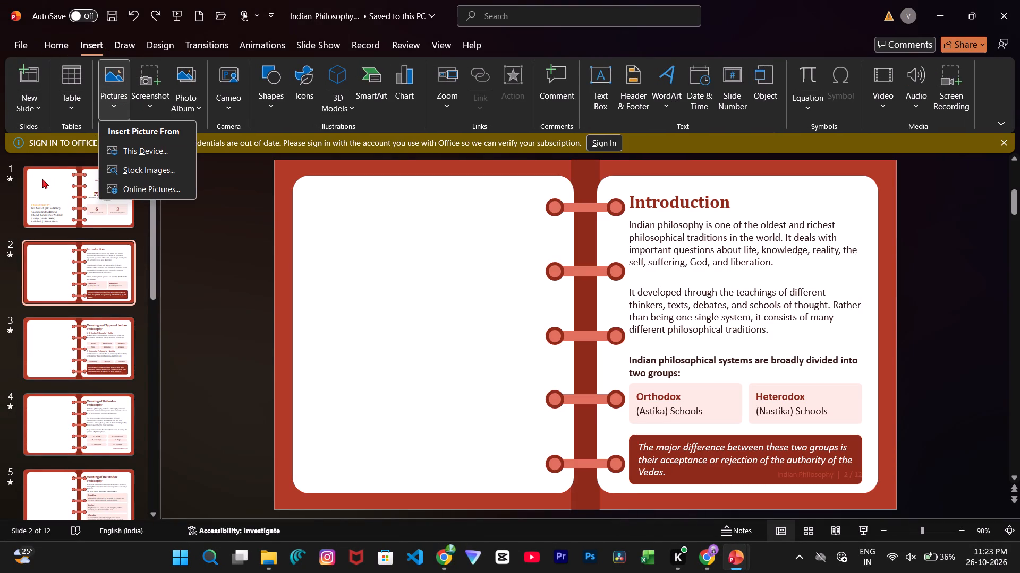
left_click(42, 179)
left_click(42, 179)
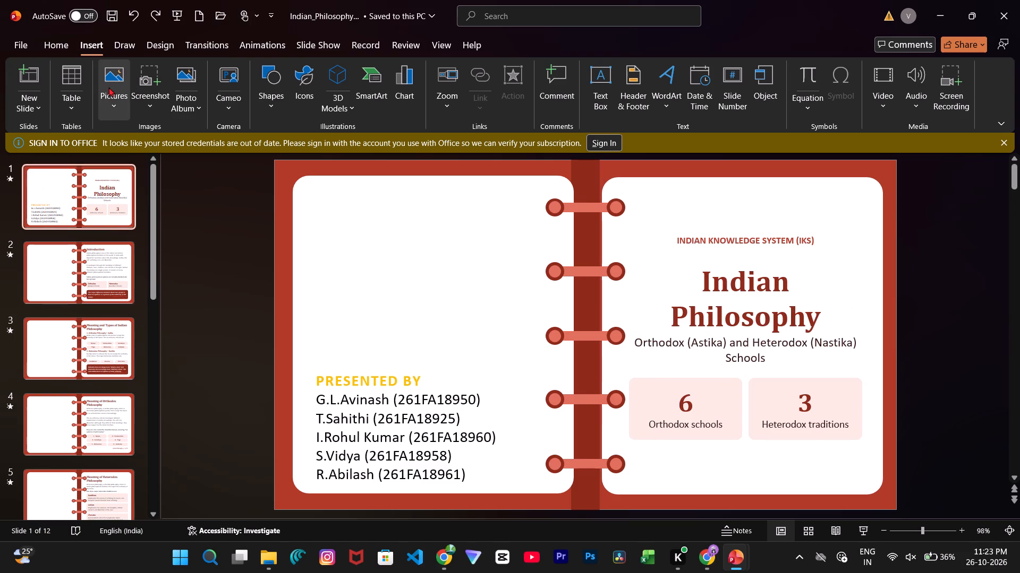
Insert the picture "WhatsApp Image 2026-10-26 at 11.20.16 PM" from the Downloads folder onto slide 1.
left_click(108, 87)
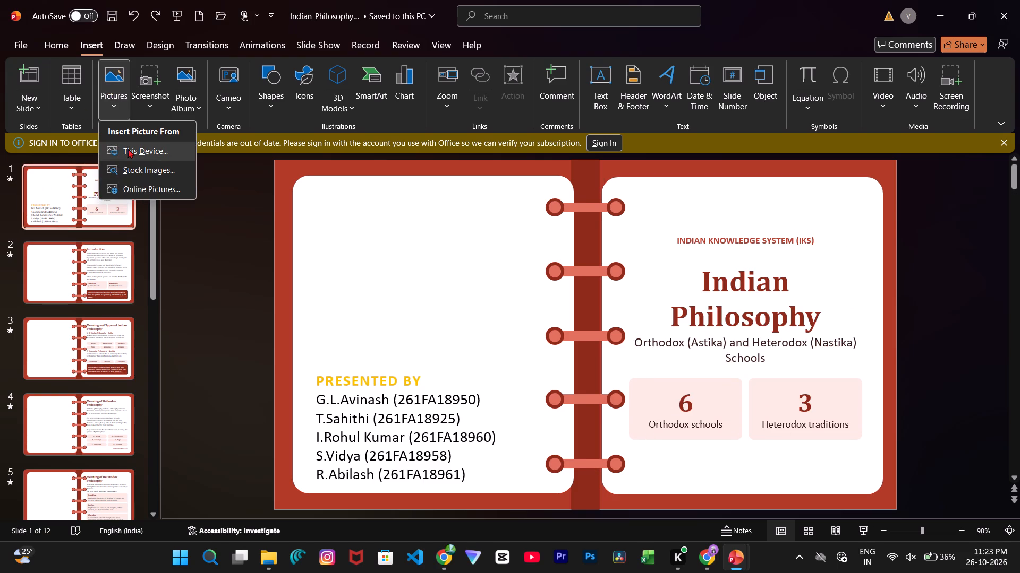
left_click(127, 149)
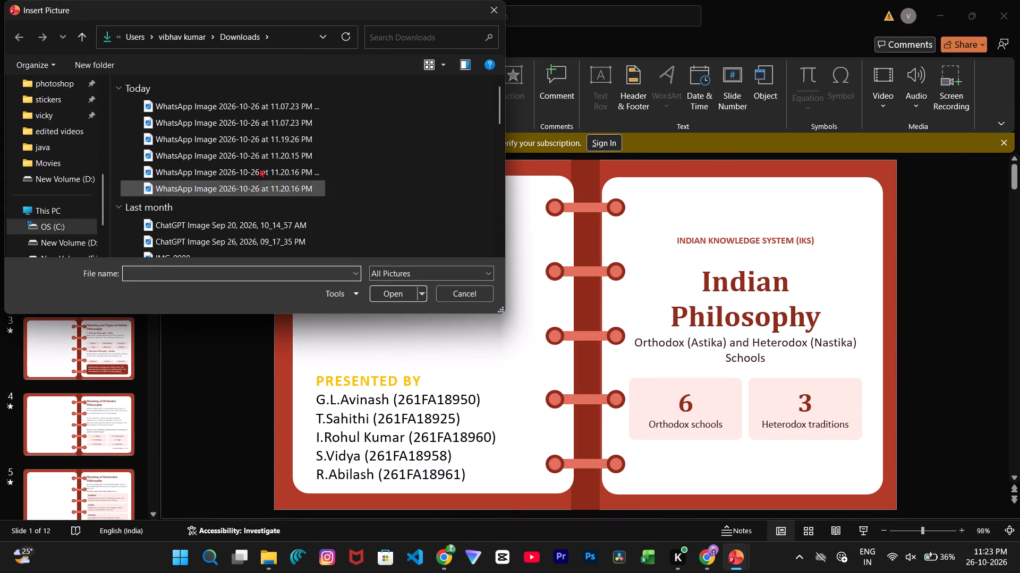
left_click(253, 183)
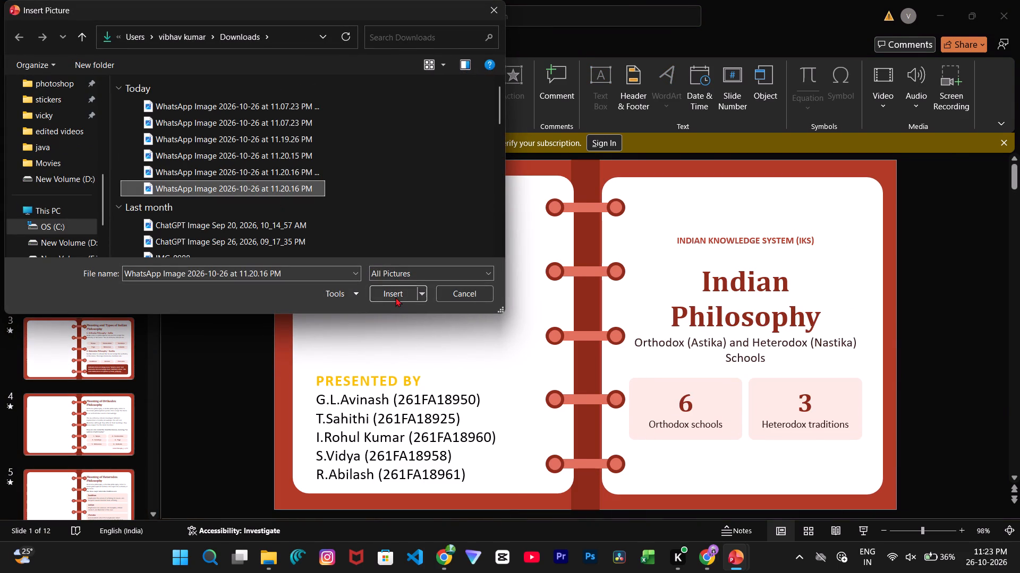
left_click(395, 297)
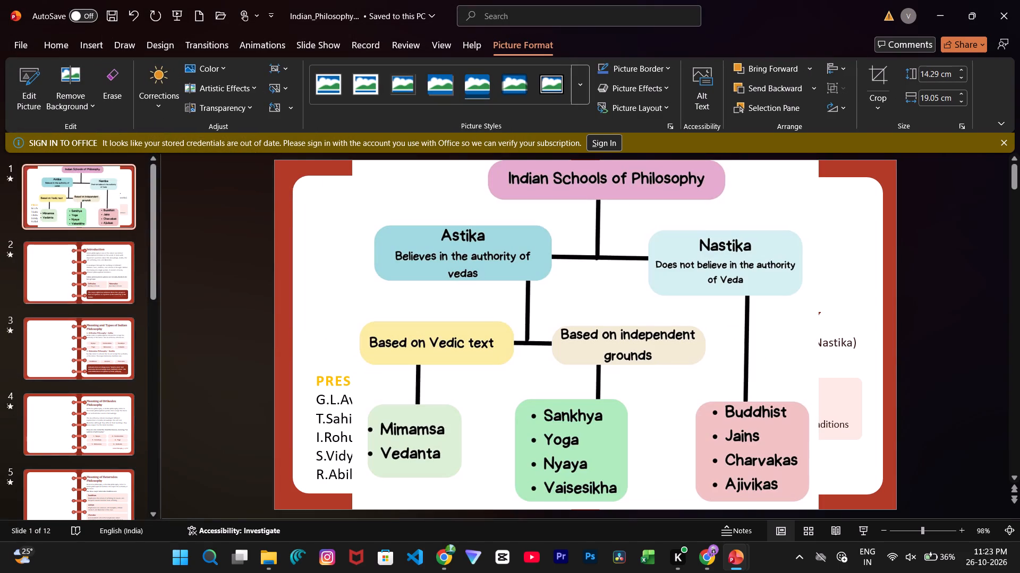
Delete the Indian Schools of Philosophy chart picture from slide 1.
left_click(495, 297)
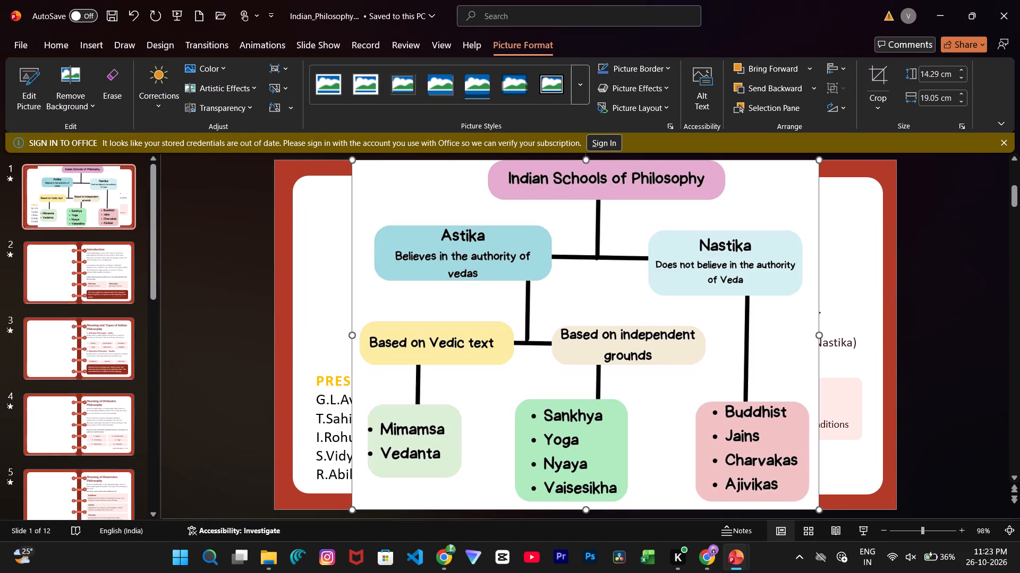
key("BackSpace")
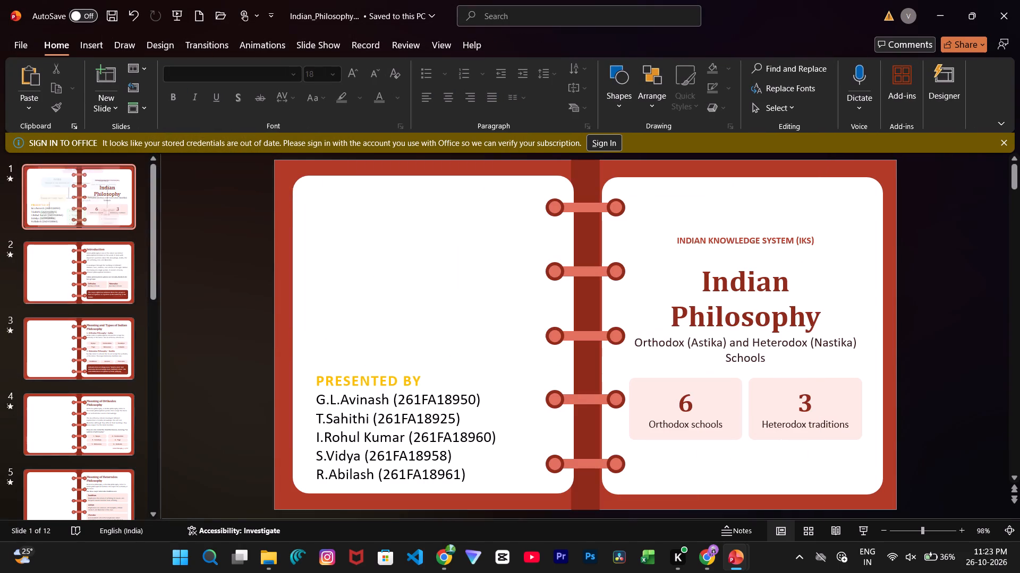
Insert the picture "WhatsApp Image 2026-10-26 at 11.07.23 PM (1)" from the Downloads folder onto slide 1.
left_click(90, 46)
left_click(123, 108)
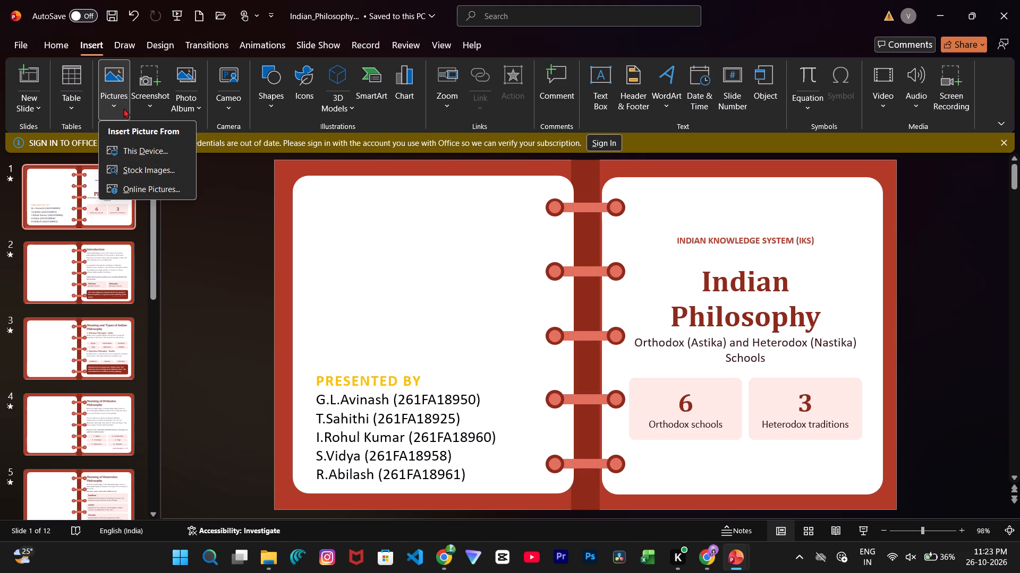
left_click(131, 147)
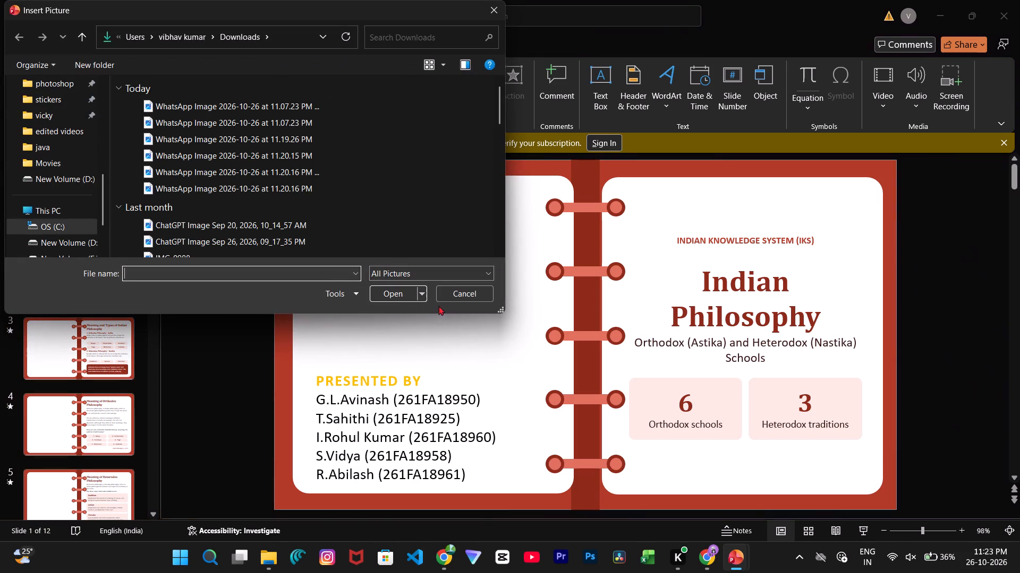
left_click(296, 168)
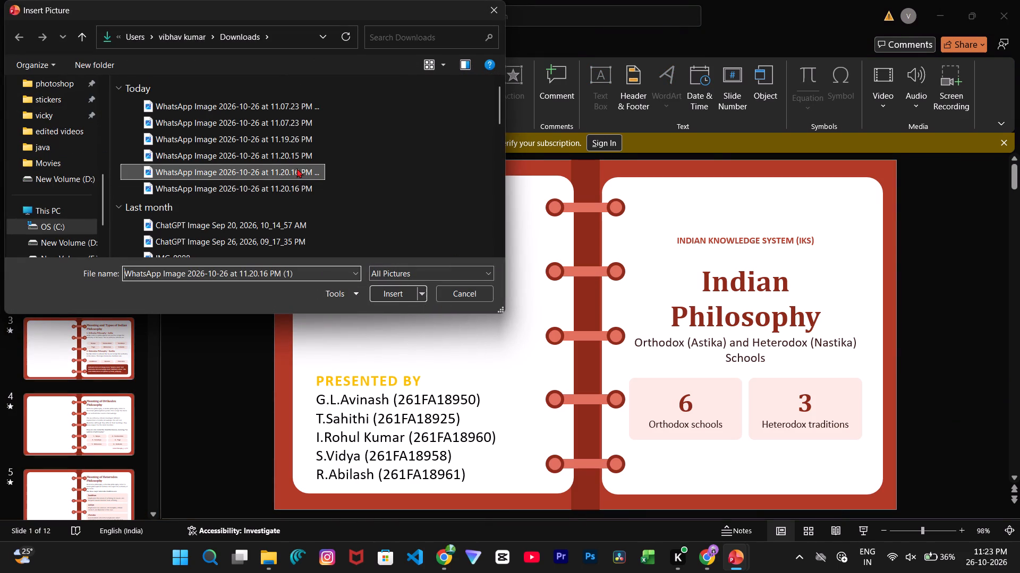
left_click(296, 168)
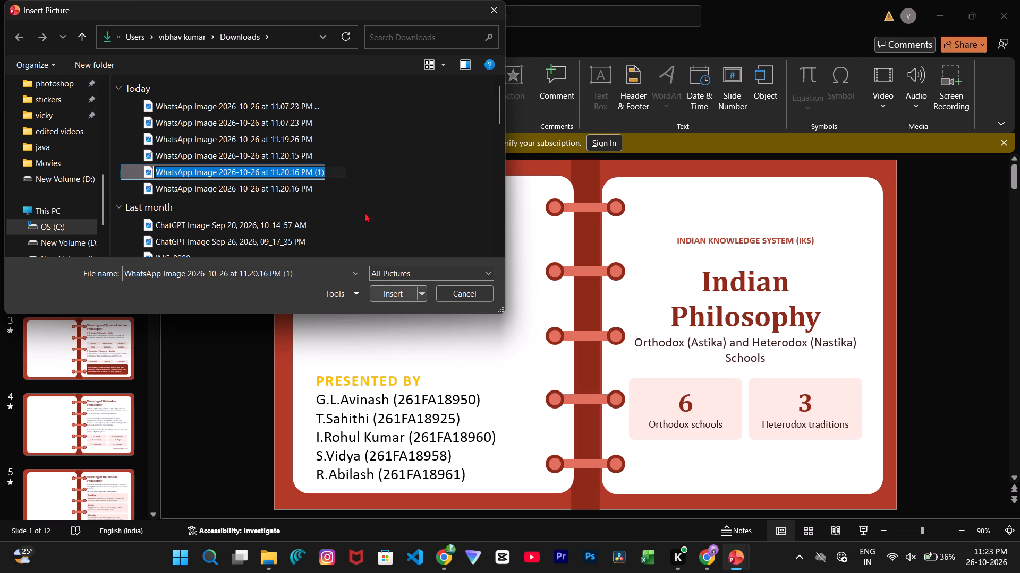
left_click(300, 107)
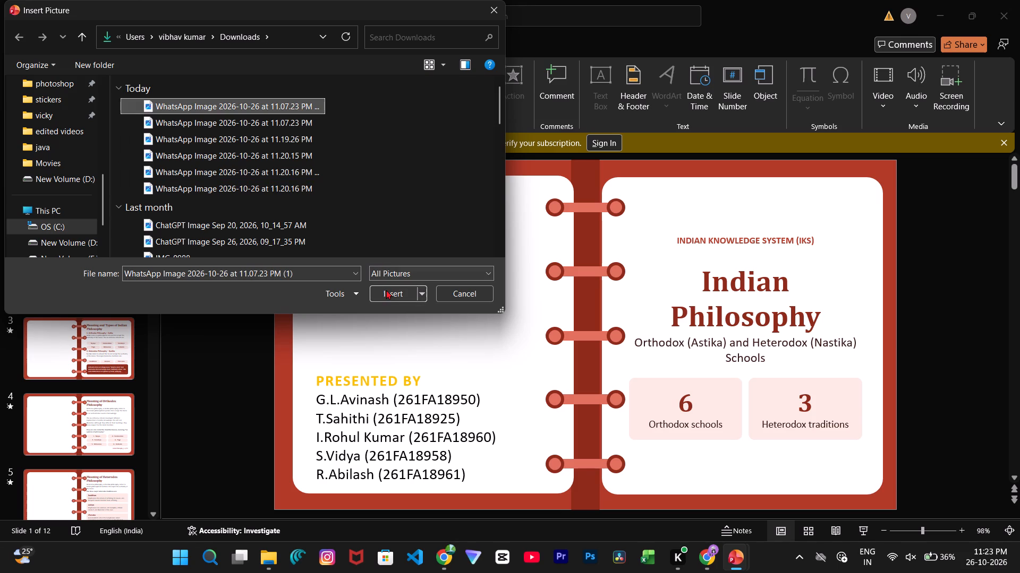
left_click(386, 290)
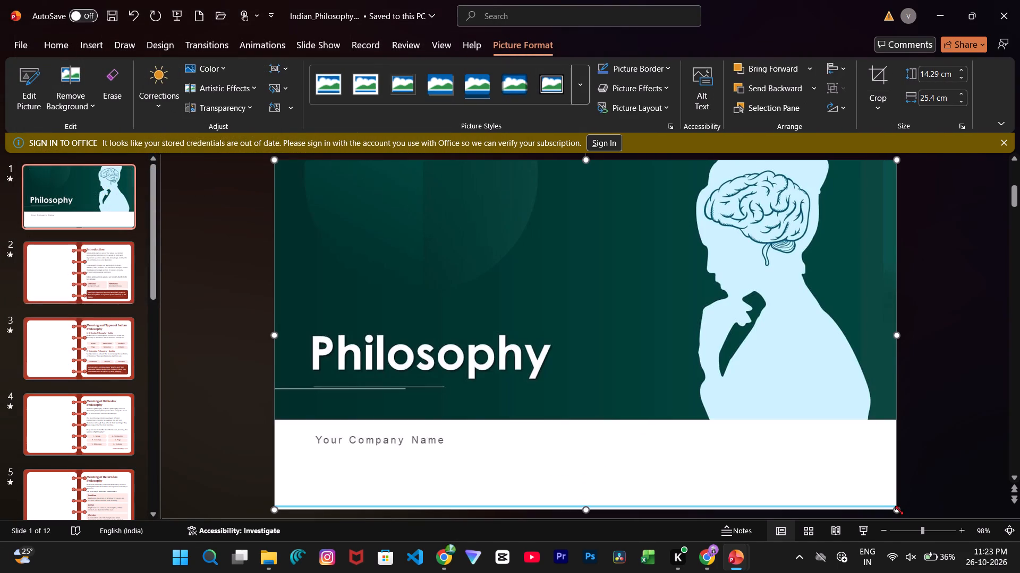
Scale the Philosophy picture to about 10.61 × 18.87 cm, then shift and narrow it toward the slide's left notebook page.
left_click_drag(895, 509, 736, 389)
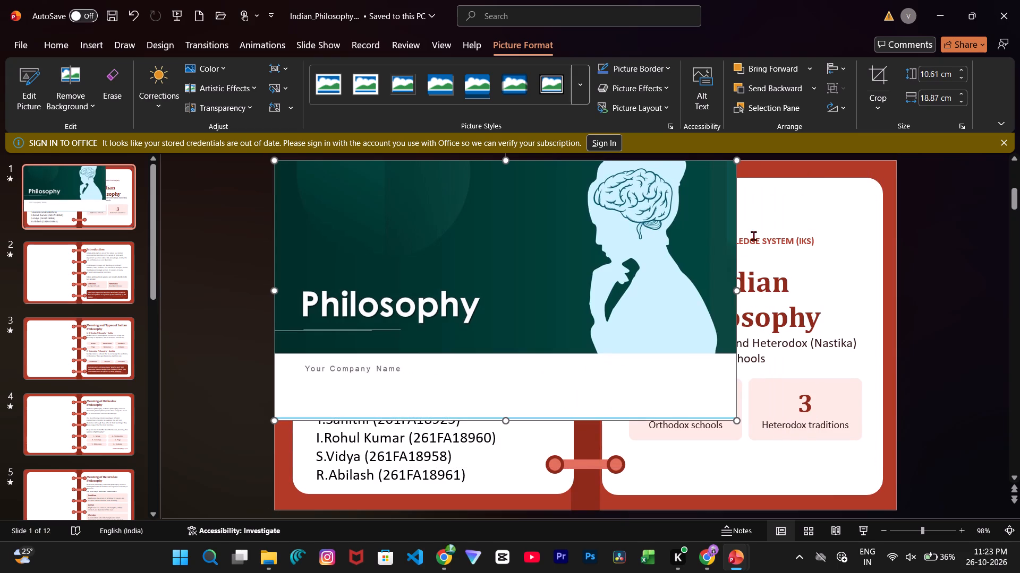
left_click_drag(736, 294, 696, 295)
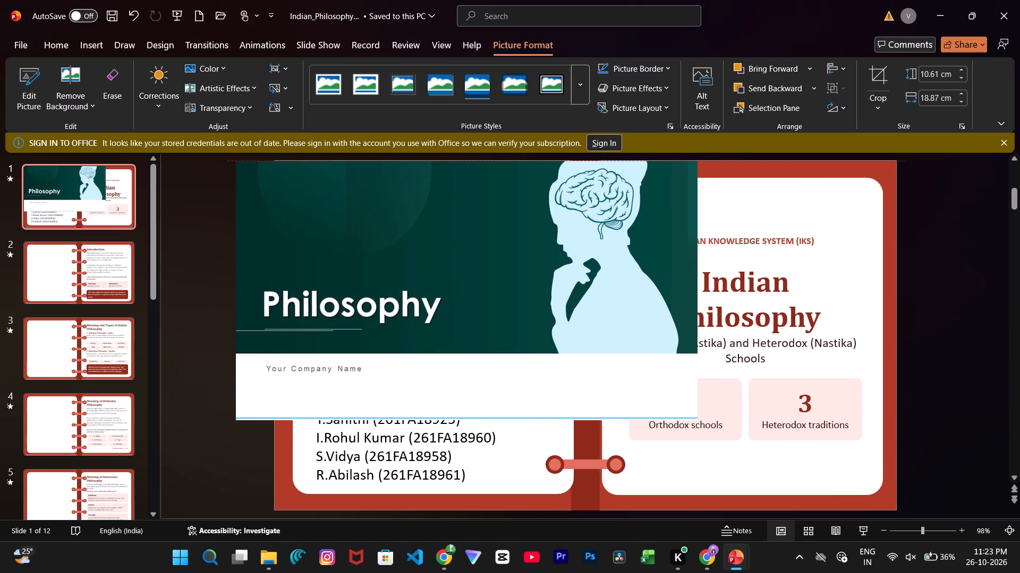
left_click_drag(696, 295, 695, 295)
left_click_drag(694, 290, 626, 286)
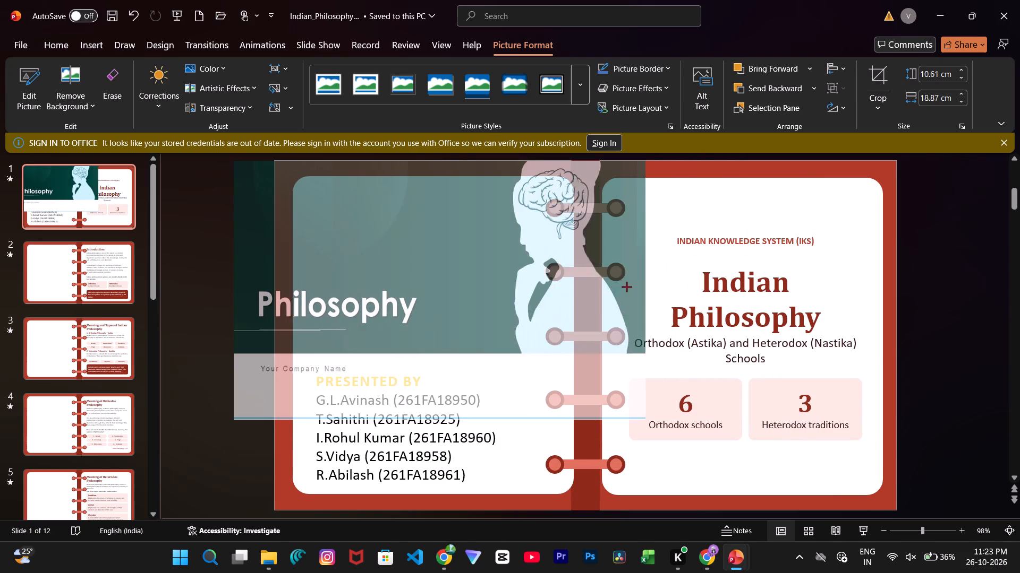
Narrow the Philosophy picture on slide 1 to about 11.13 cm and fit it on the left page above the presenter list.
left_click_drag(626, 286, 565, 282)
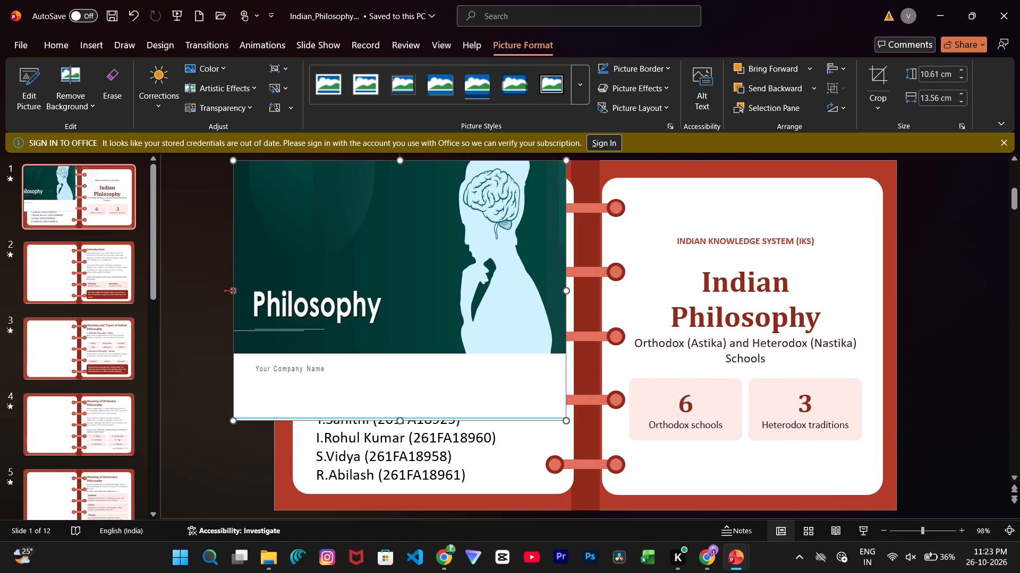
left_click_drag(229, 290, 301, 284)
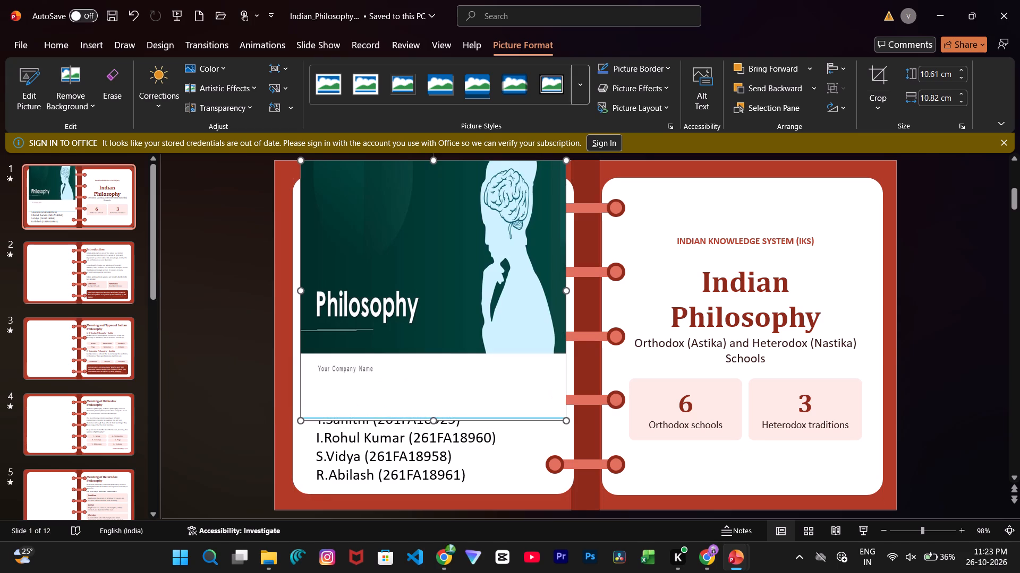
left_click(299, 293)
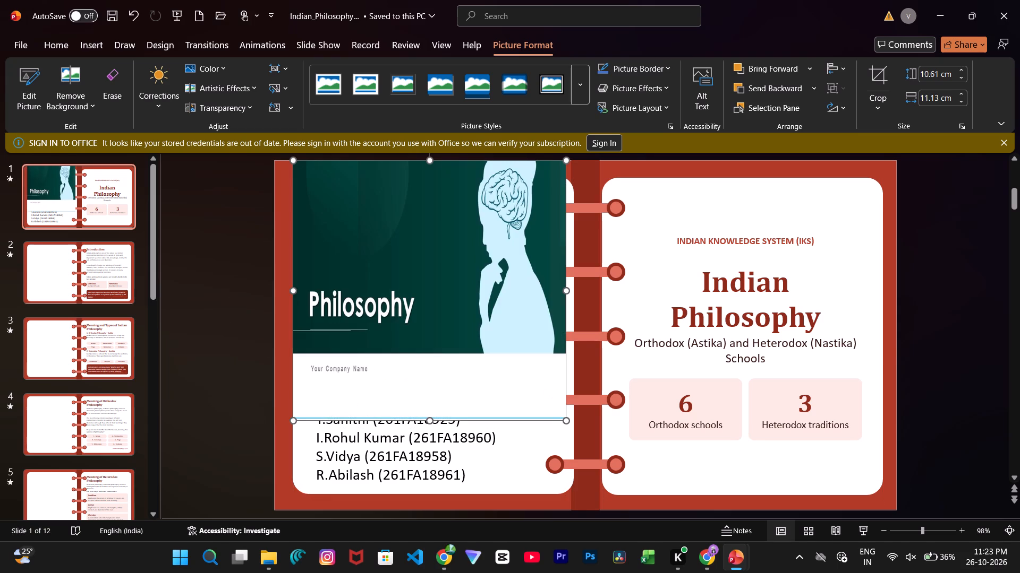
left_click_drag(423, 420, 425, 414)
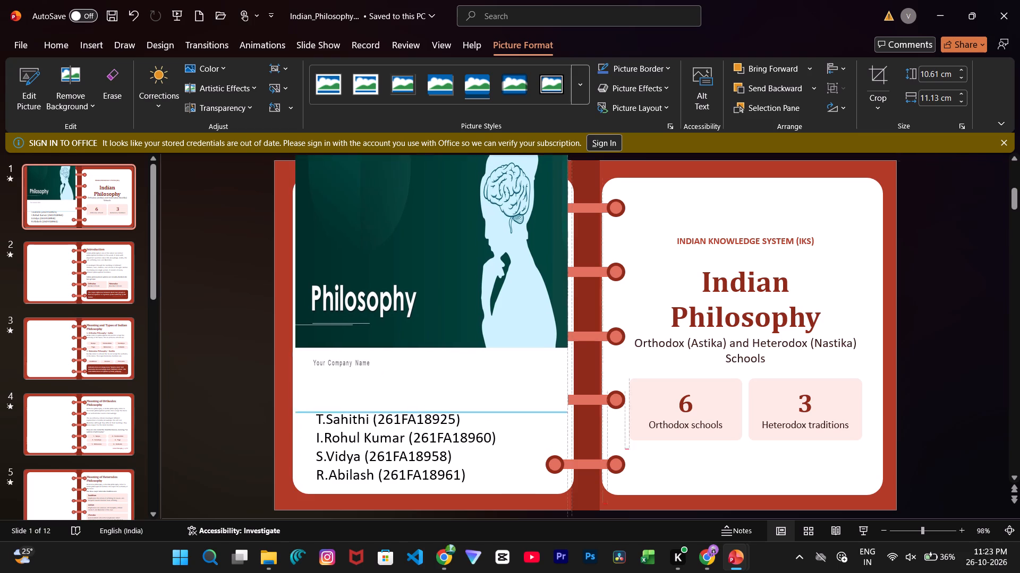
left_click_drag(425, 414, 426, 427)
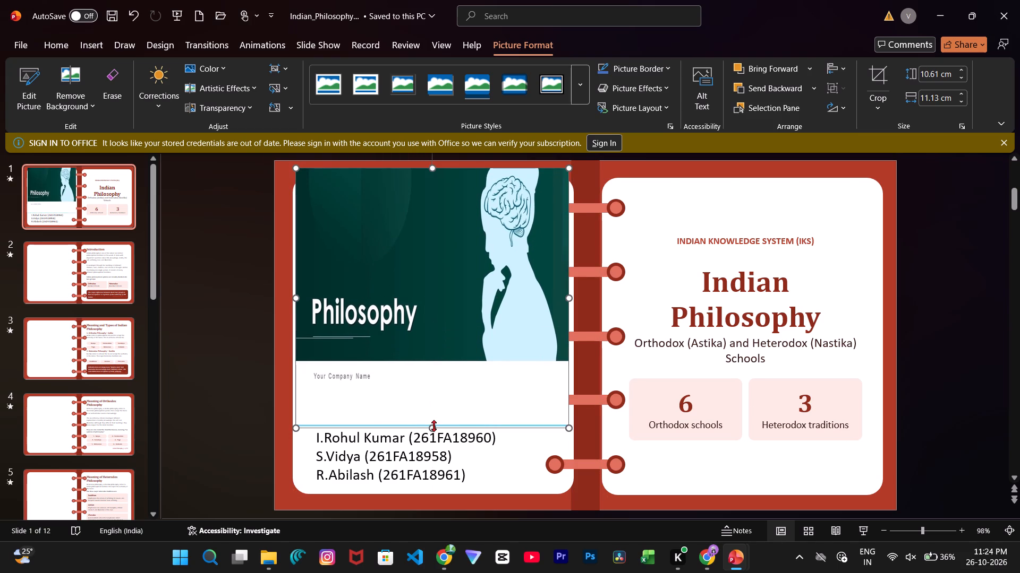
left_click_drag(433, 426, 430, 361)
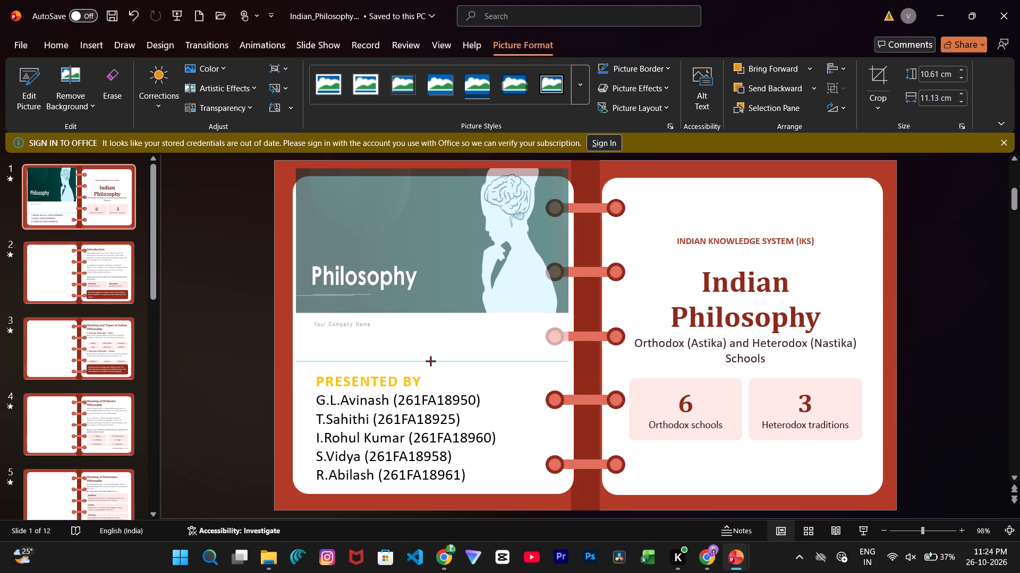
Reduce the Philosophy picture on slide 1 to about 7.55 cm high, fitting it between the page's top edge and the PRESENTED BY heading.
left_click_drag(430, 361, 430, 367)
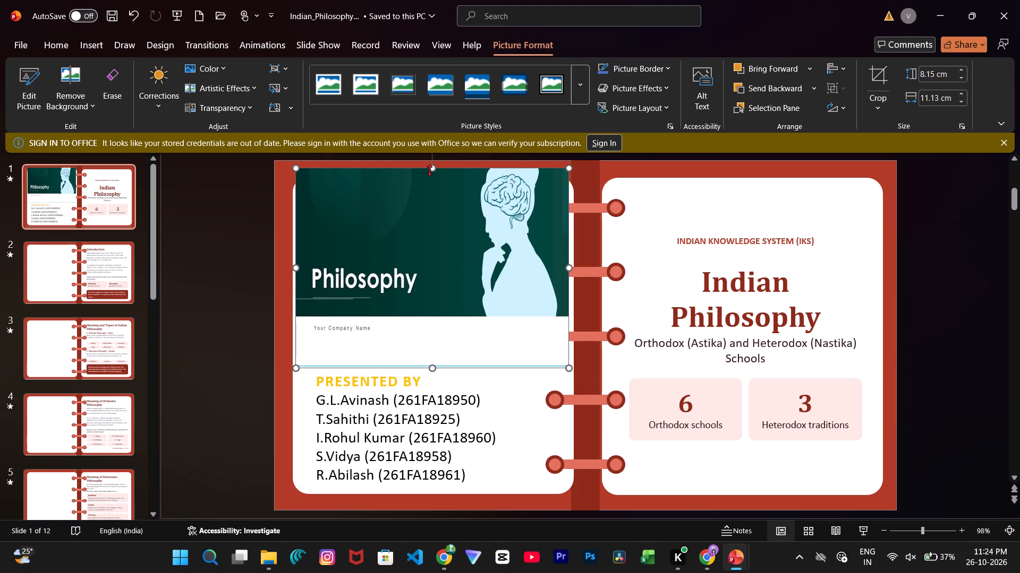
left_click_drag(429, 170, 429, 193)
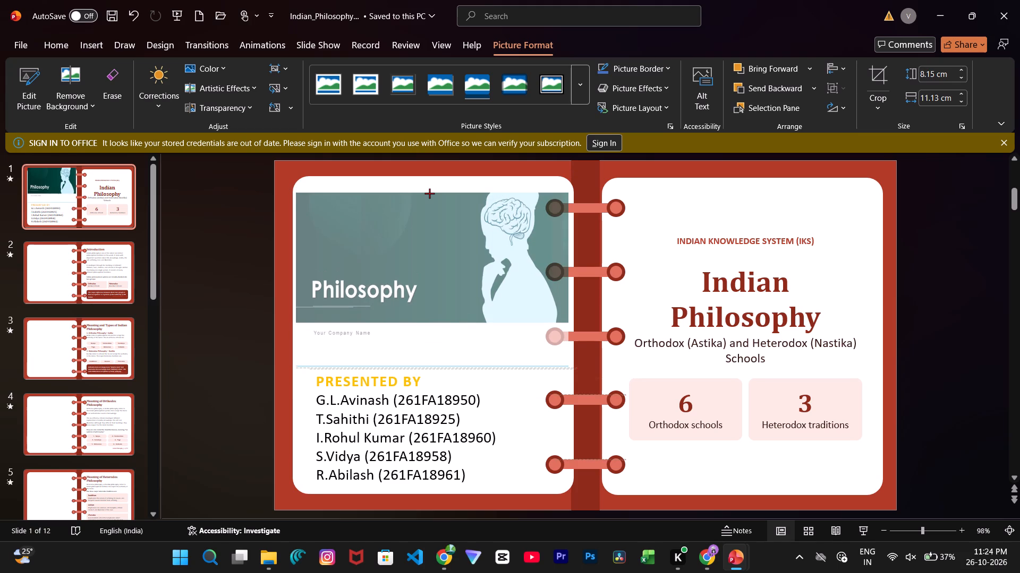
left_click_drag(429, 193, 432, 186)
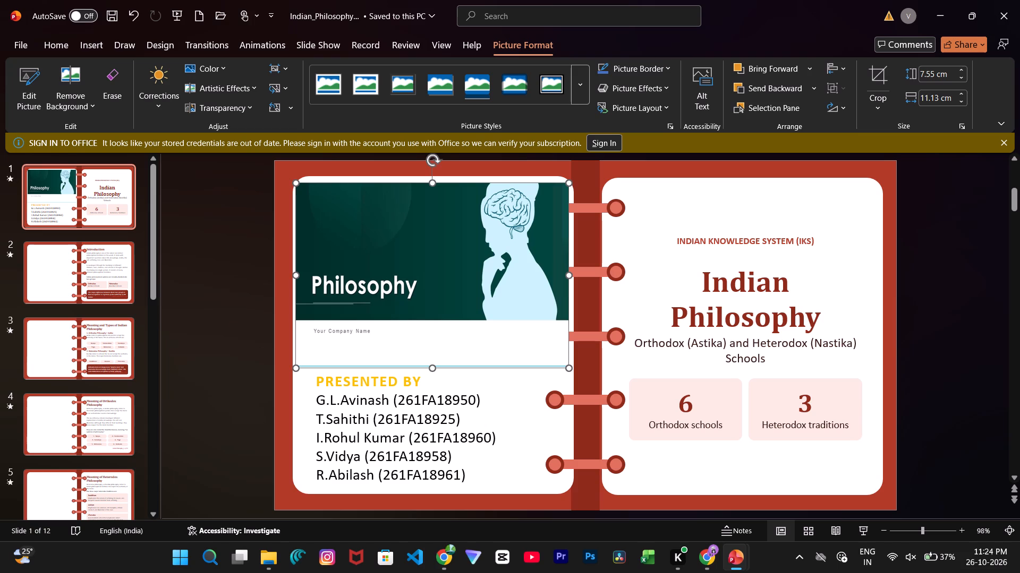
left_click(919, 219)
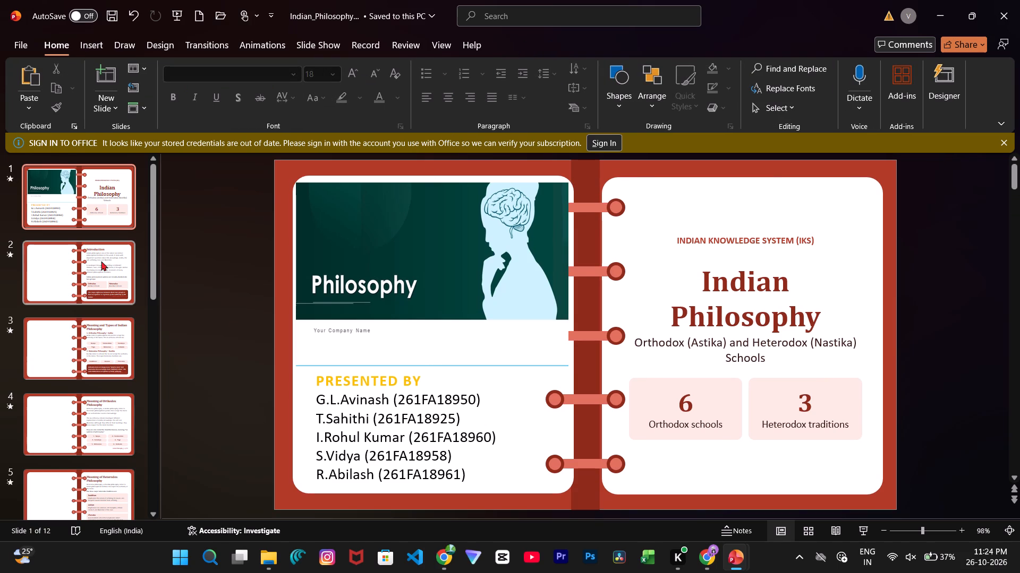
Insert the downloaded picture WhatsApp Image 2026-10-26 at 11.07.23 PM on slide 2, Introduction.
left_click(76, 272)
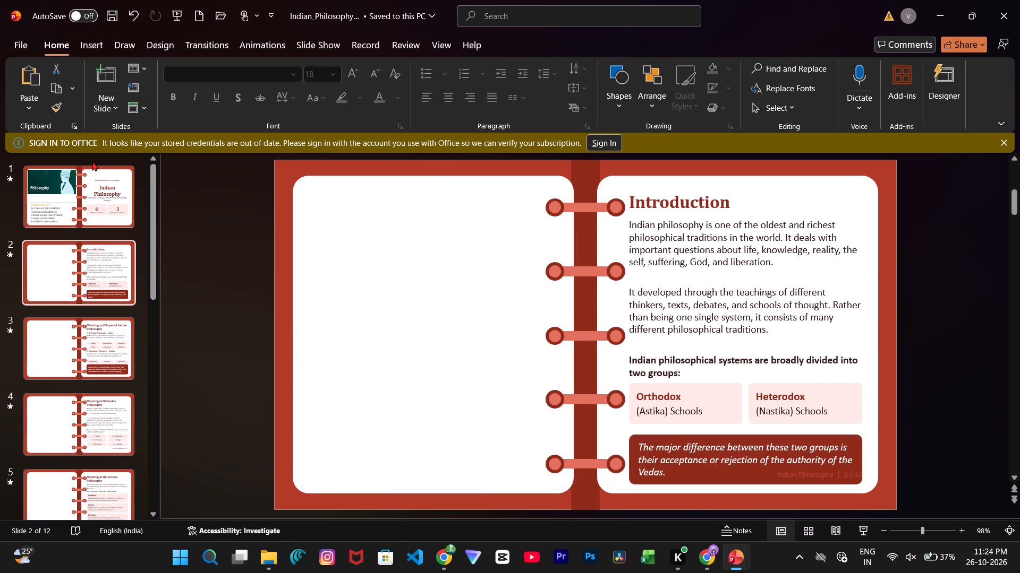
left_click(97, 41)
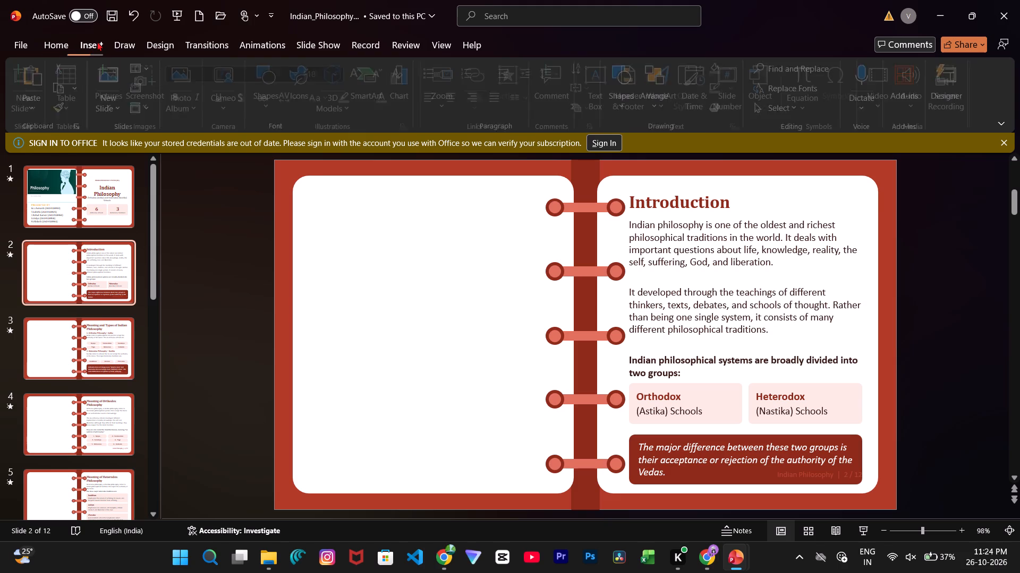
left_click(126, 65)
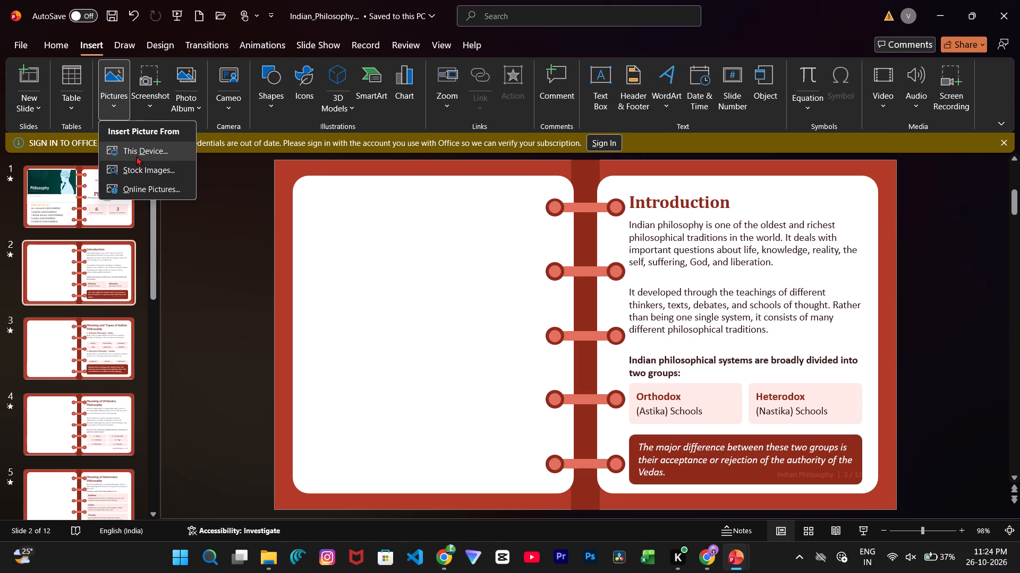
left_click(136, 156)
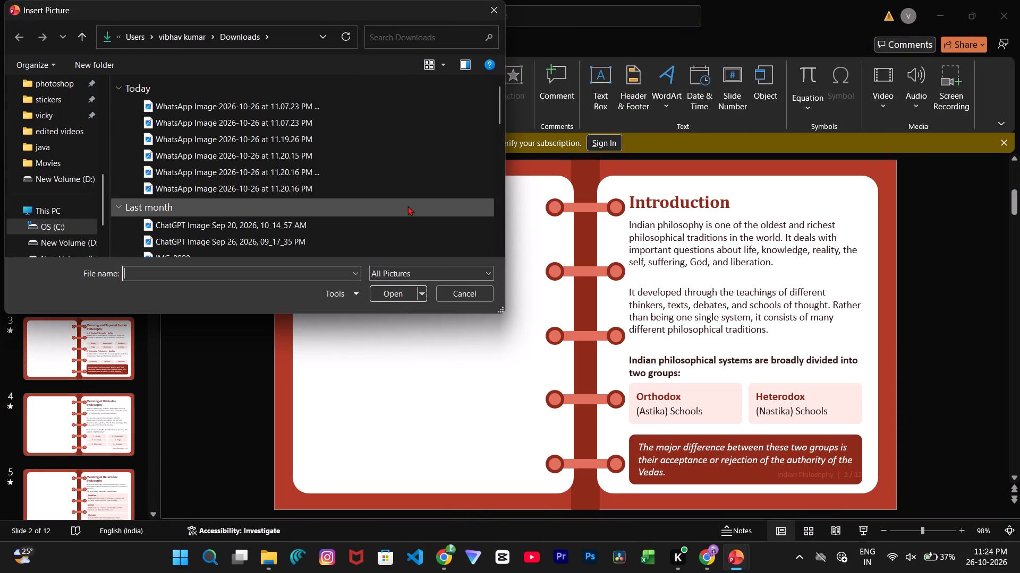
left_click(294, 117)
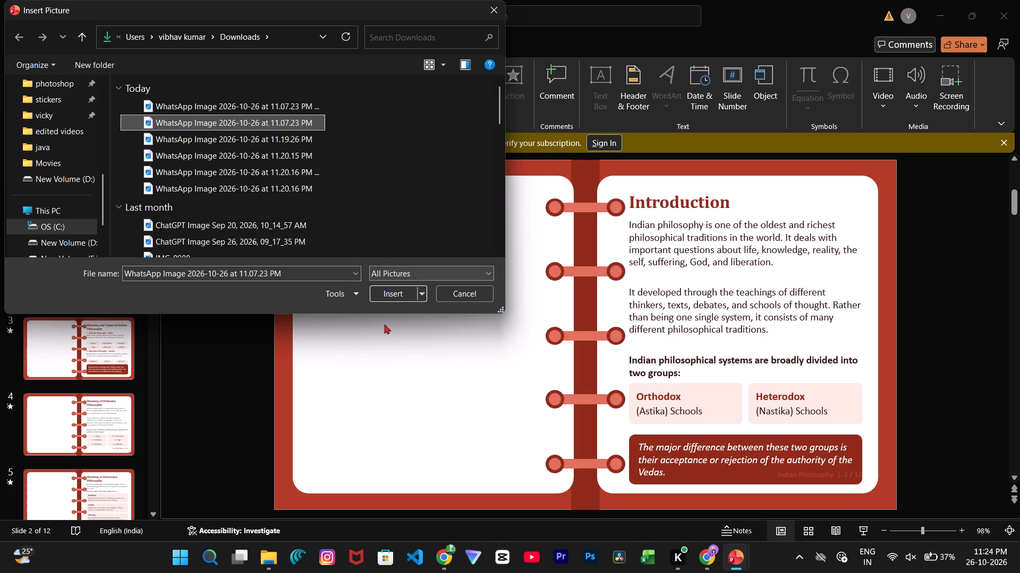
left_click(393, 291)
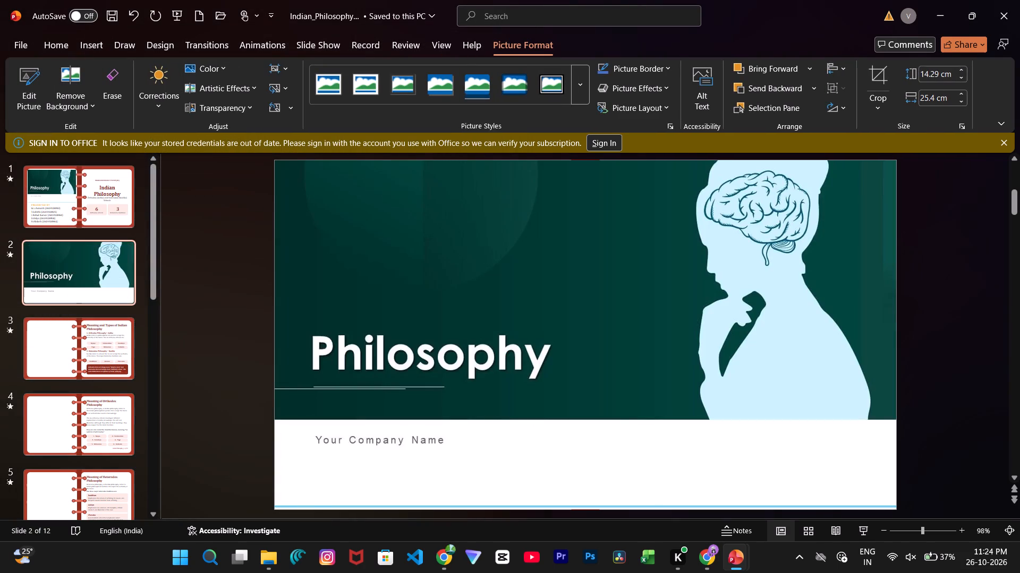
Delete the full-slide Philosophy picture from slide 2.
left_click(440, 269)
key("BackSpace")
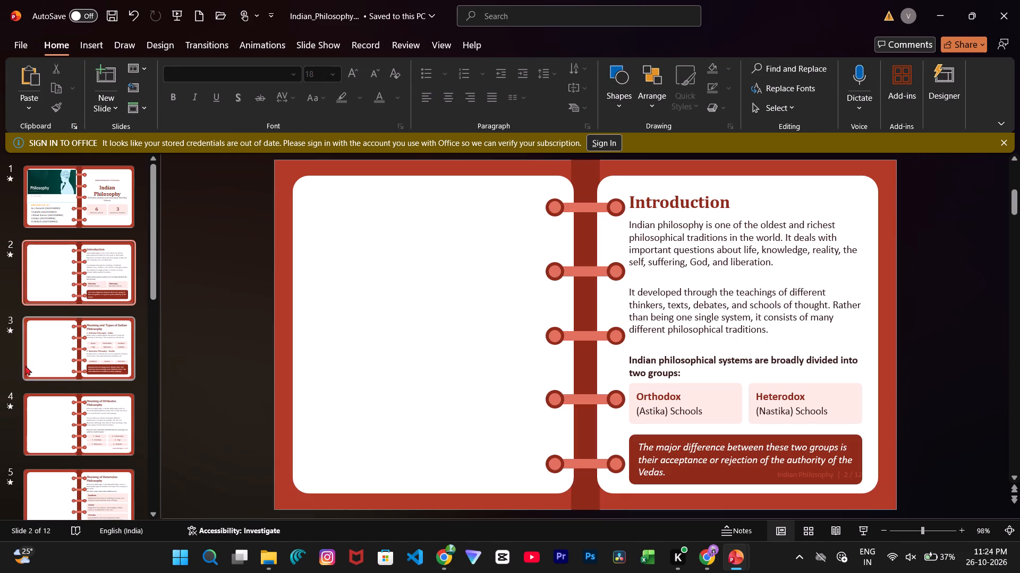
Insert the downloaded picture WhatsApp Image 2026-10-26 at 11.19.26 PM on slide 3, Meaning and Types of Indian Philosophy.
left_click(58, 338)
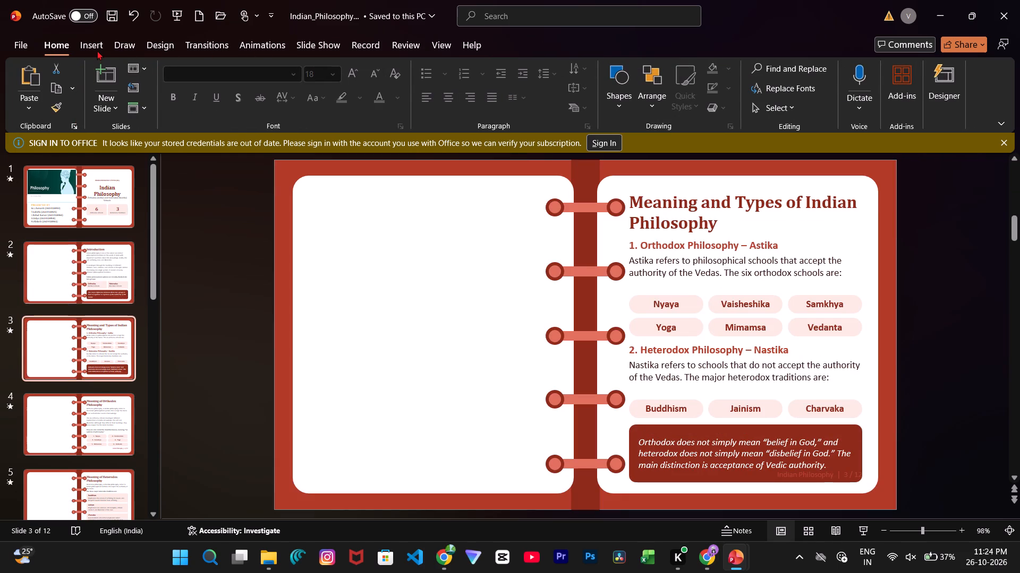
left_click(97, 50)
left_click(123, 77)
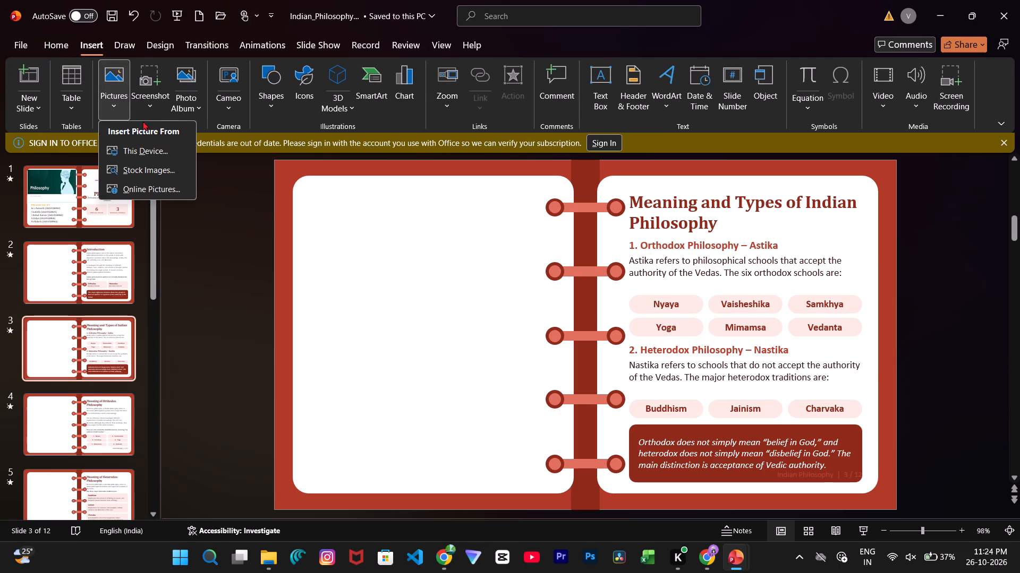
left_click(133, 144)
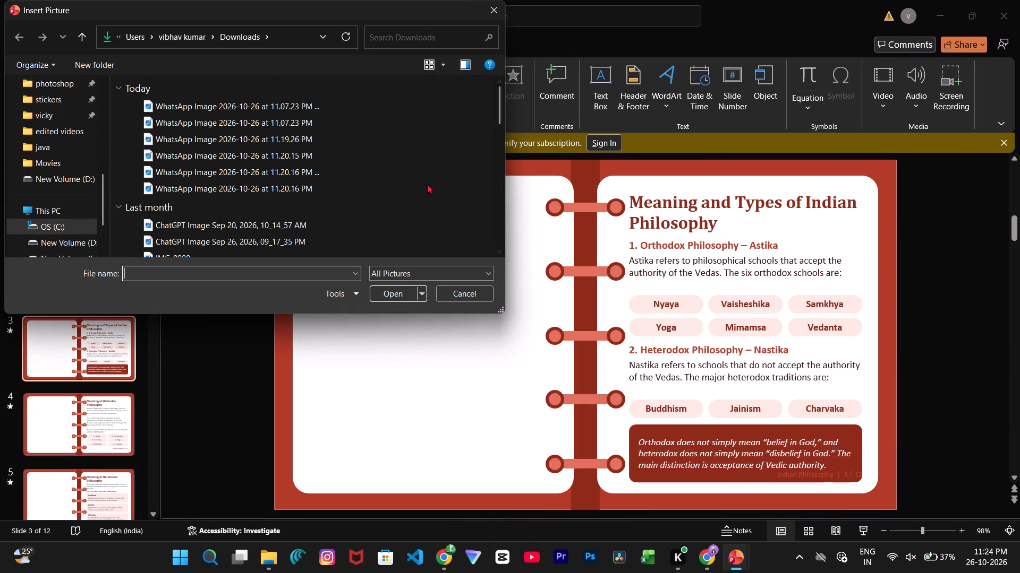
double_click(224, 143)
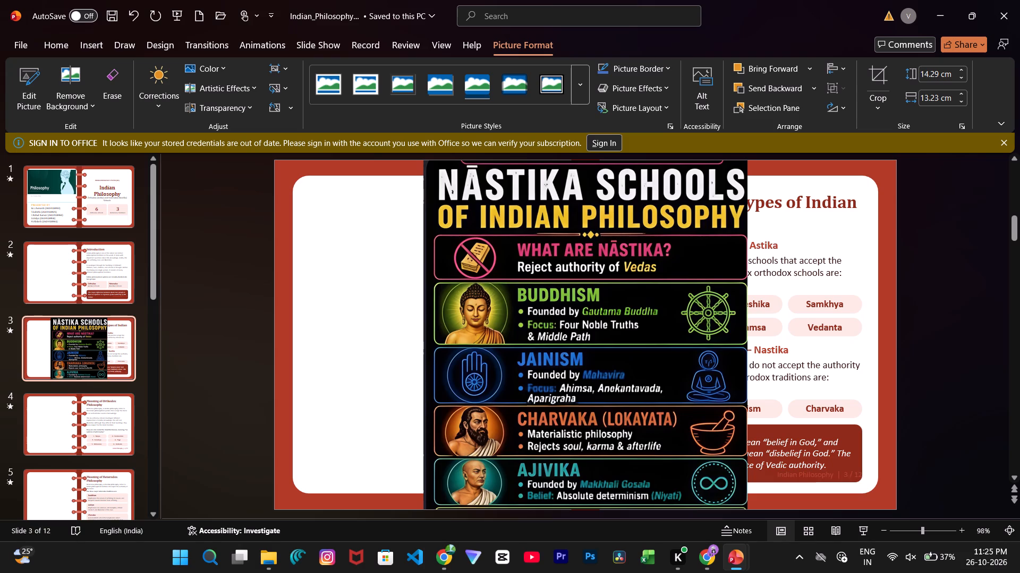
Move the Nāstika Schools picture on slide 3 off the text and over the blank left page.
left_click_drag(552, 312, 423, 308)
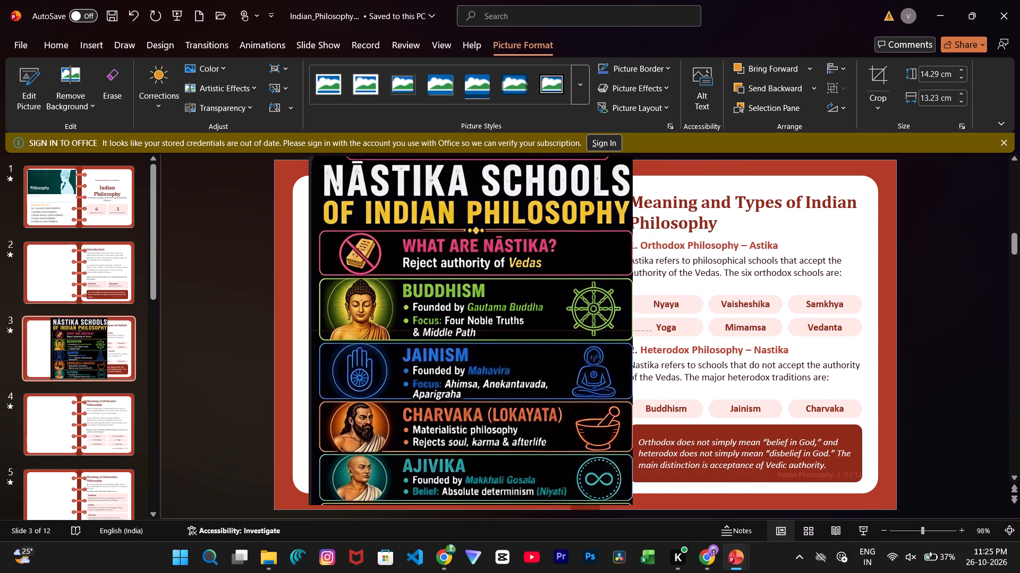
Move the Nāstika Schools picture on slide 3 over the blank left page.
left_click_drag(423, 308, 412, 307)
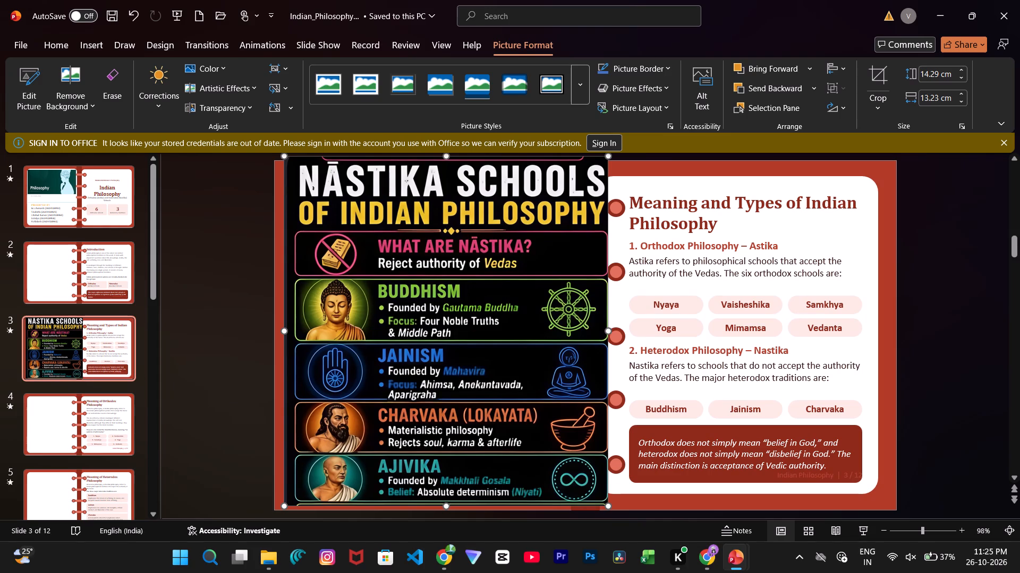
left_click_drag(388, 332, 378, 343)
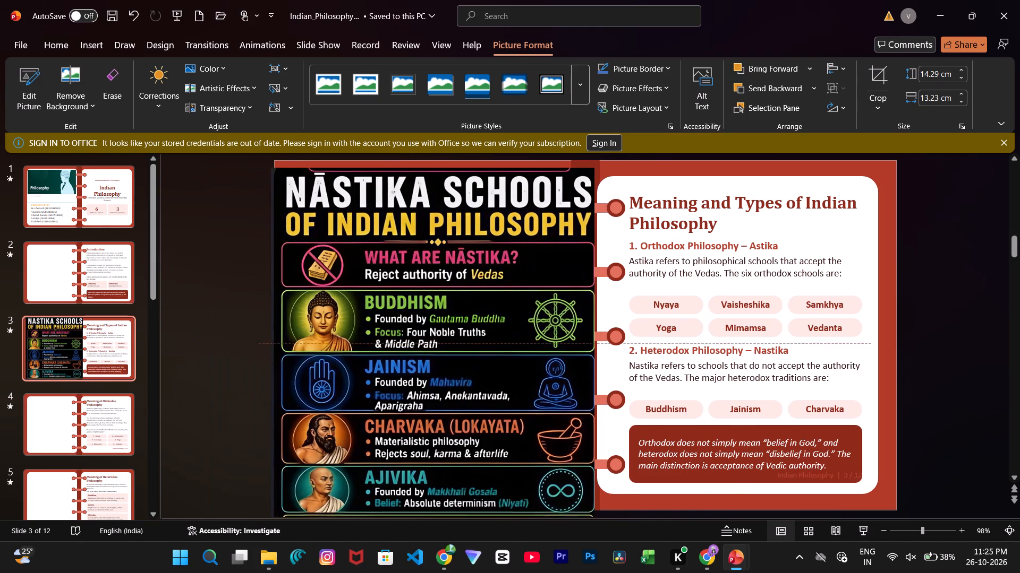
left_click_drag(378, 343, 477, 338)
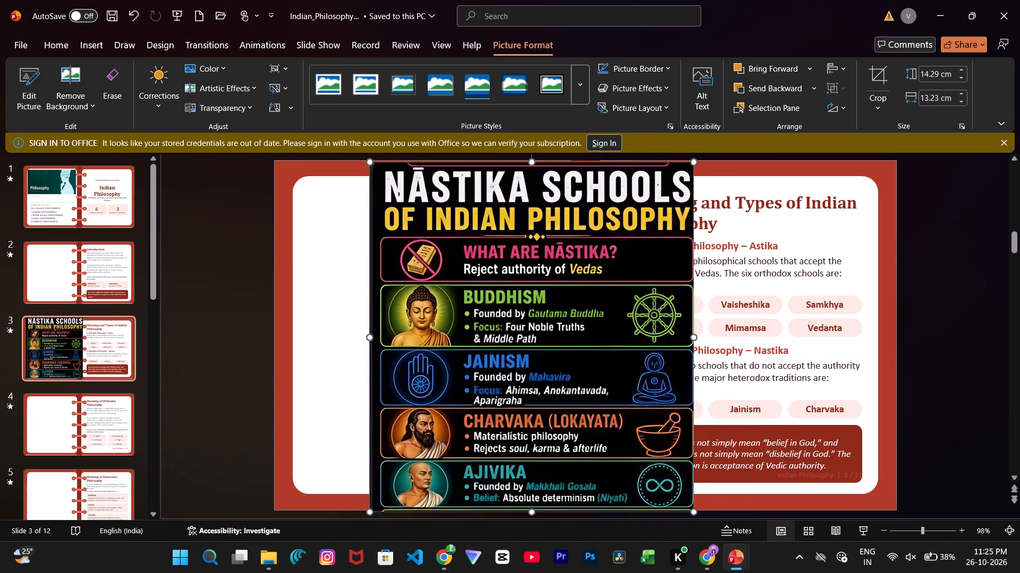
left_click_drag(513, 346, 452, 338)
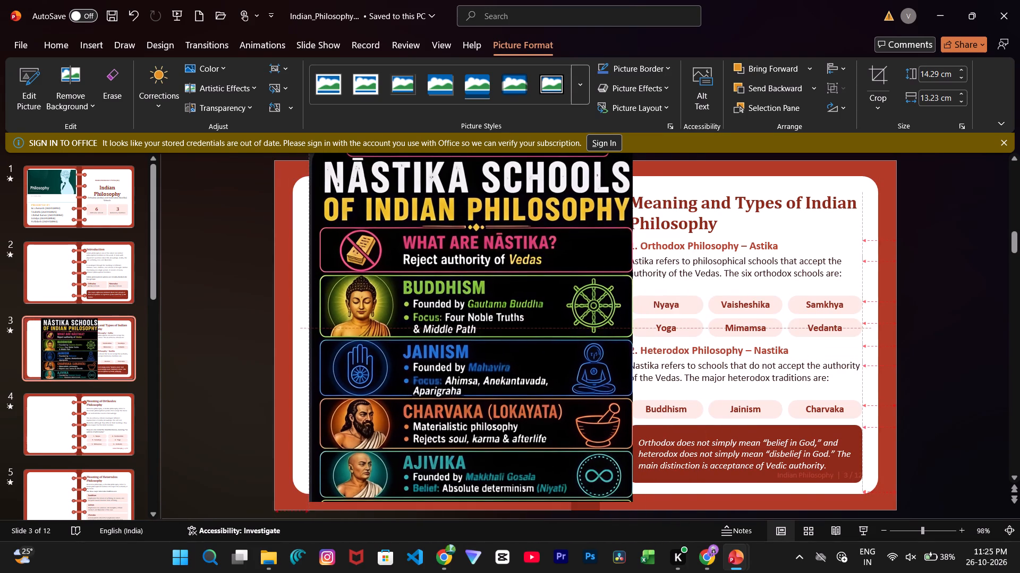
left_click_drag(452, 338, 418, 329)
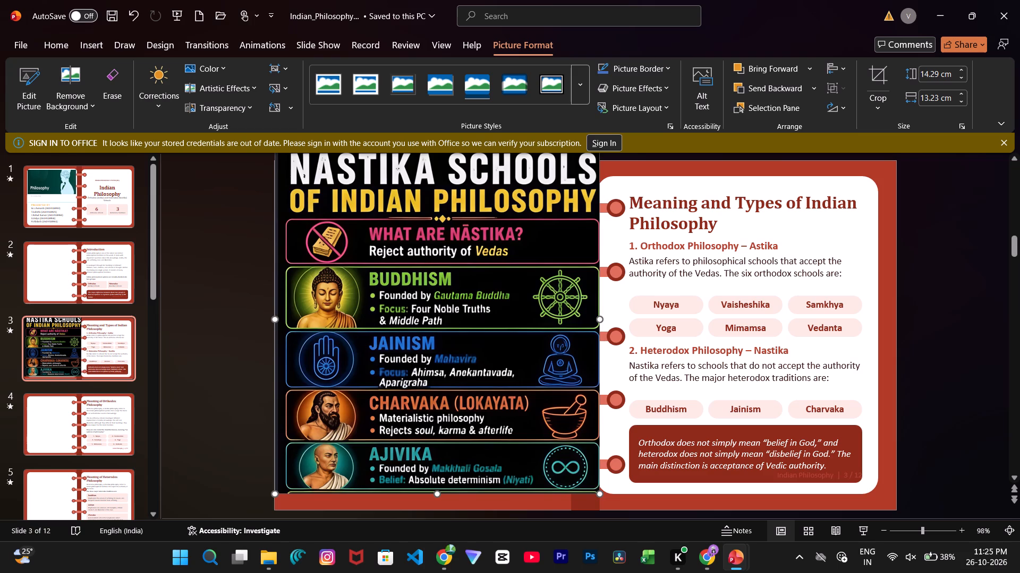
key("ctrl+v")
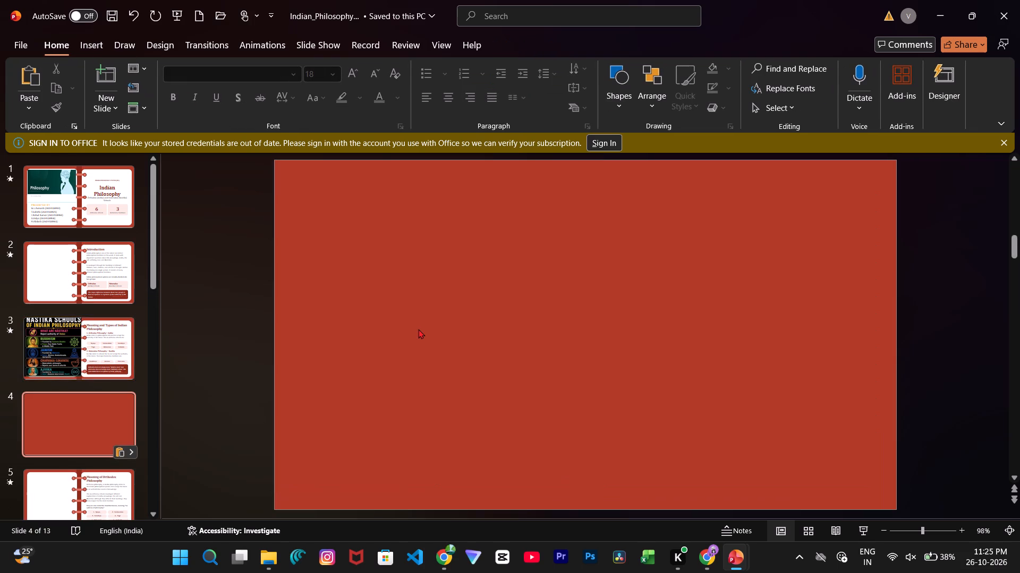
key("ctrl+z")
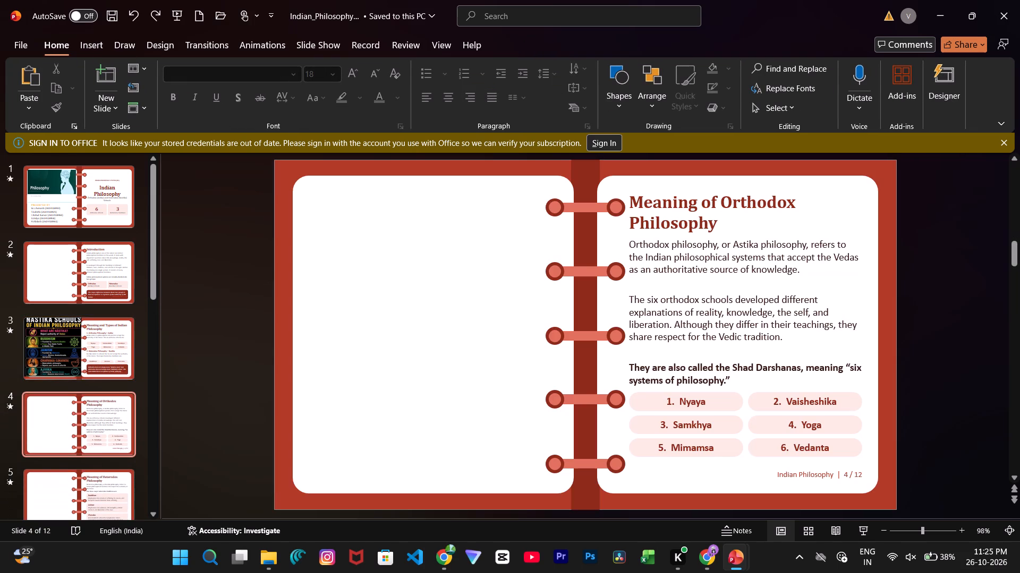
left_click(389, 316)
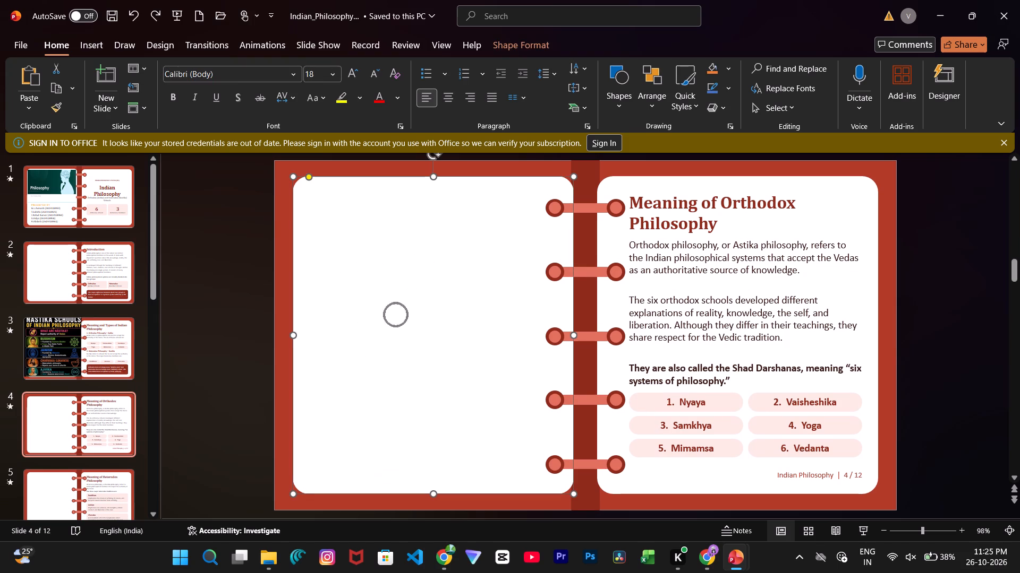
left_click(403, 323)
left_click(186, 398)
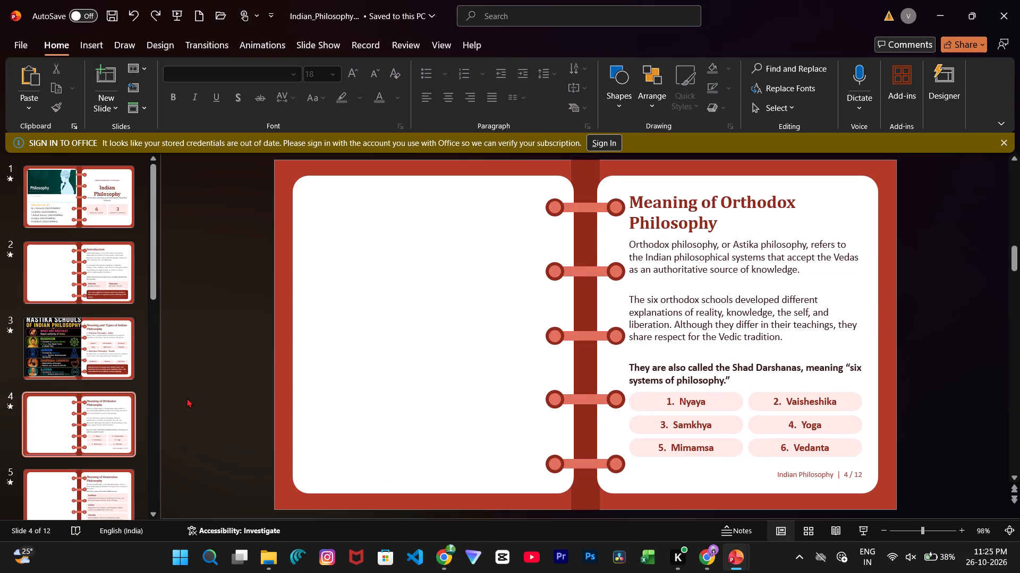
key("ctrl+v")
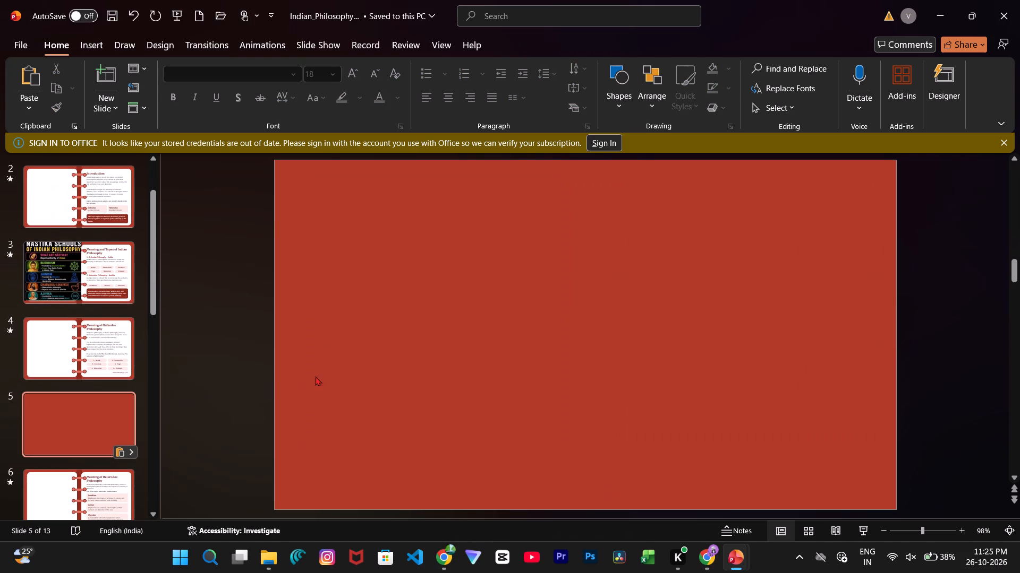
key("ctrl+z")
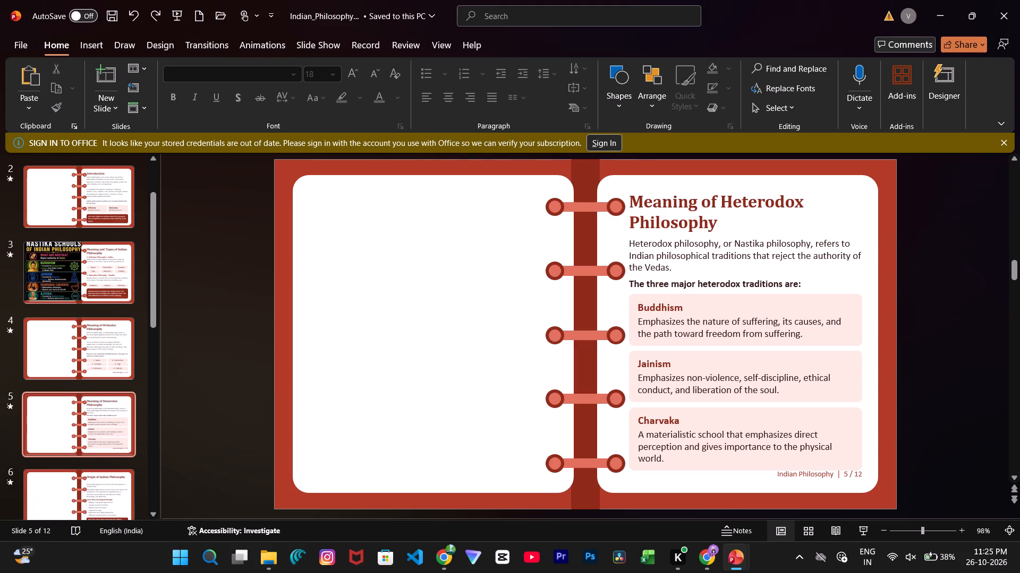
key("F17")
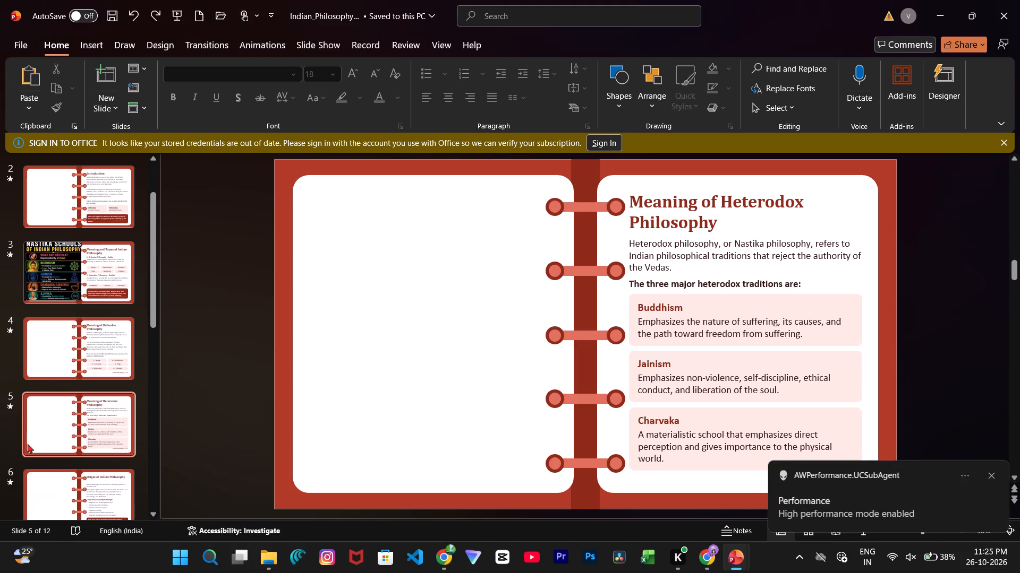
Move the Nāstika Schools picture from slide 3 to slide 5, Meaning of Heterodox Philosophy, by cutting and pasting it.
left_click(45, 277)
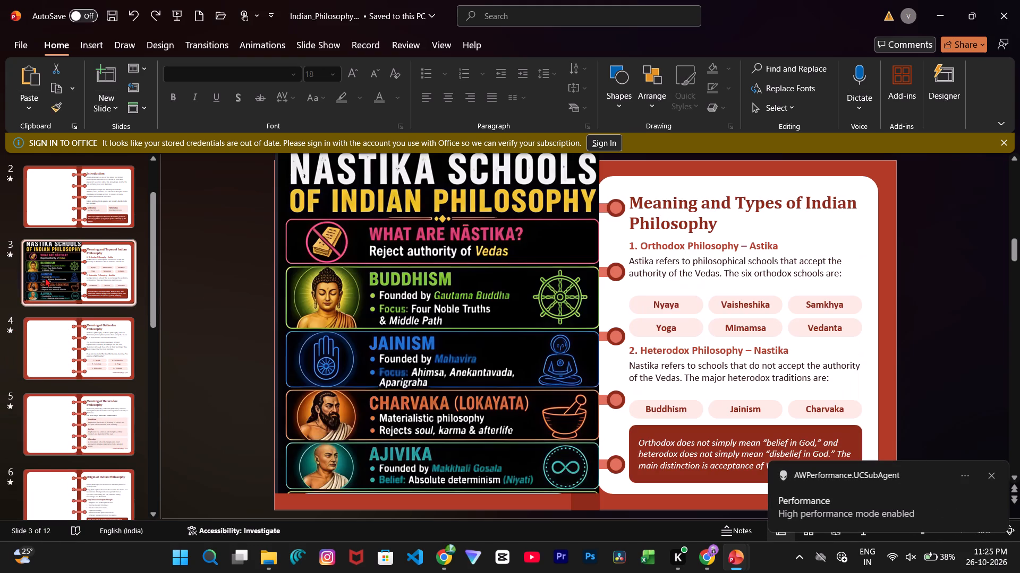
left_click(348, 287)
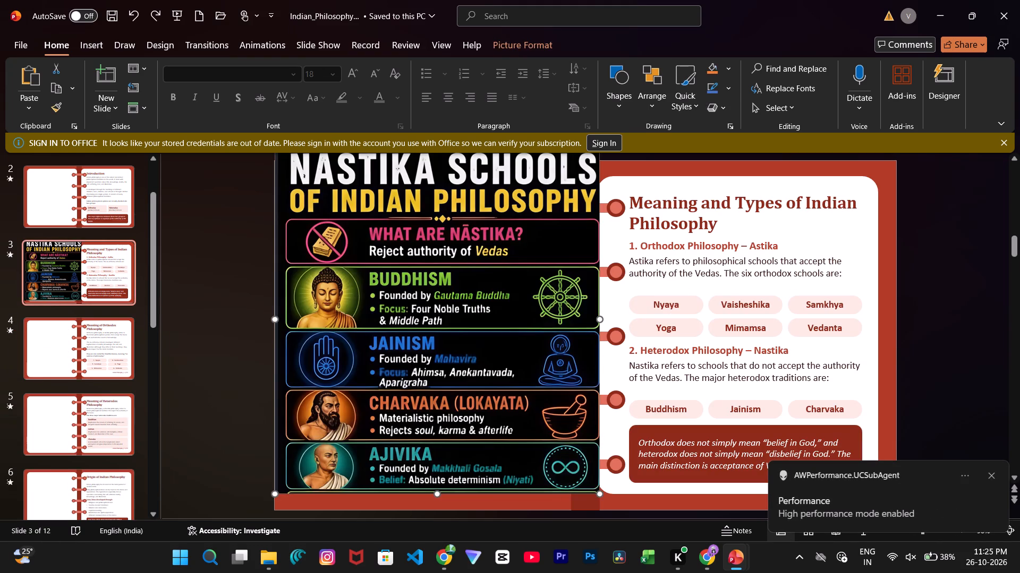
key("ctrl+x")
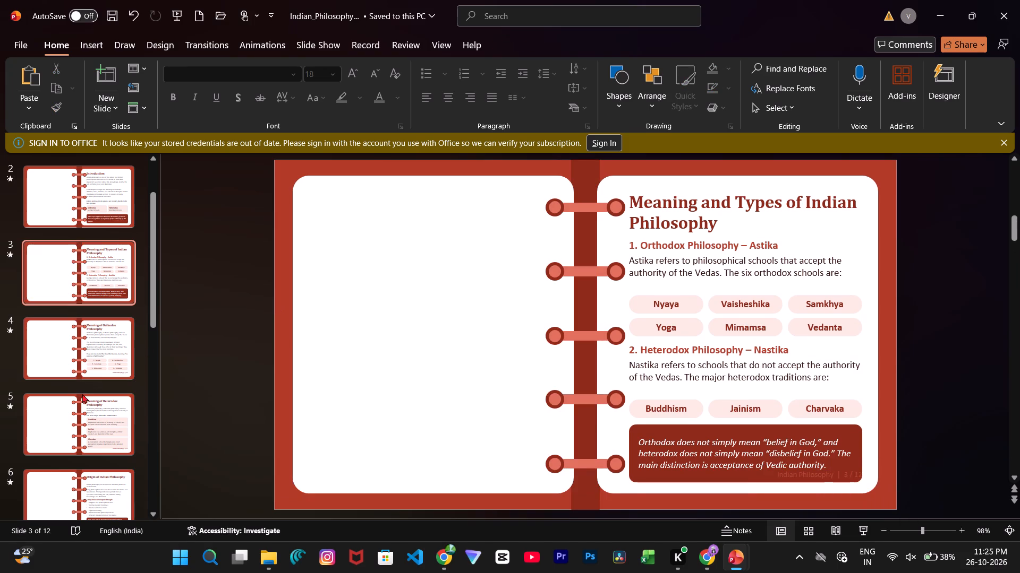
left_click(86, 409)
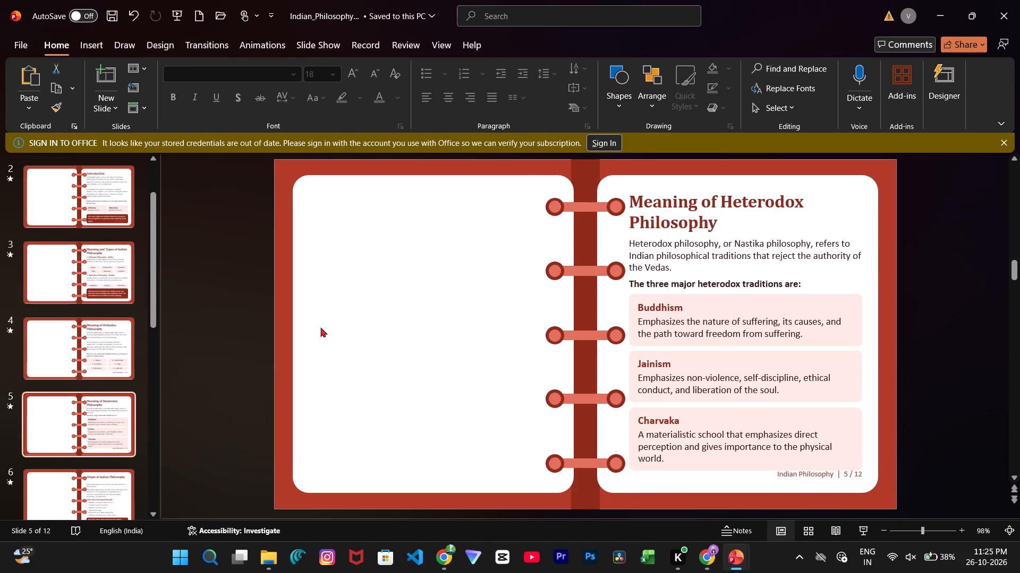
key("ctrl+v")
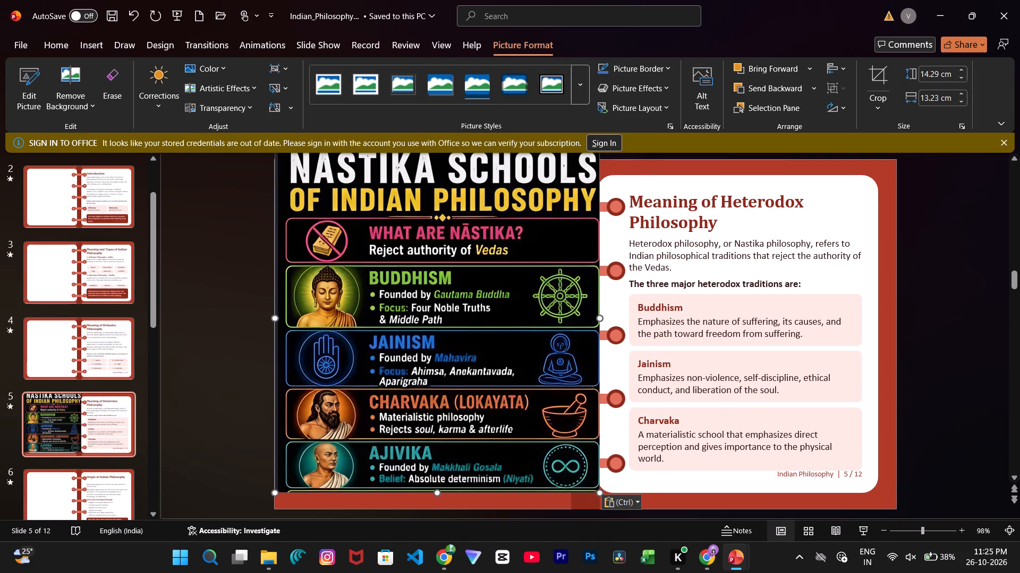
Scale the Nāstika Schools picture on slide 5 to about 11.99 by 11.11 cm and position it within the left page.
left_click(600, 487)
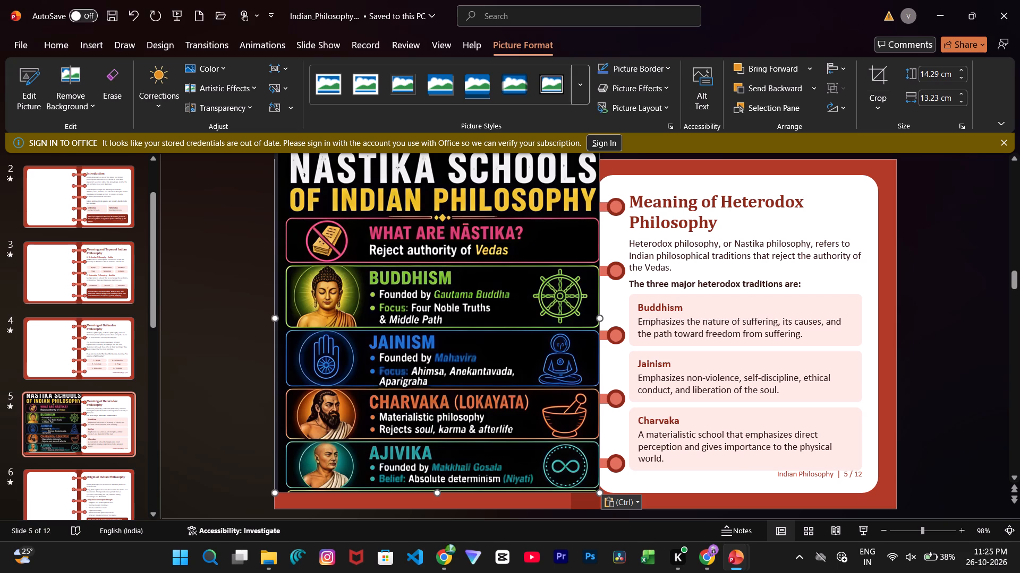
left_click_drag(600, 491, 539, 423)
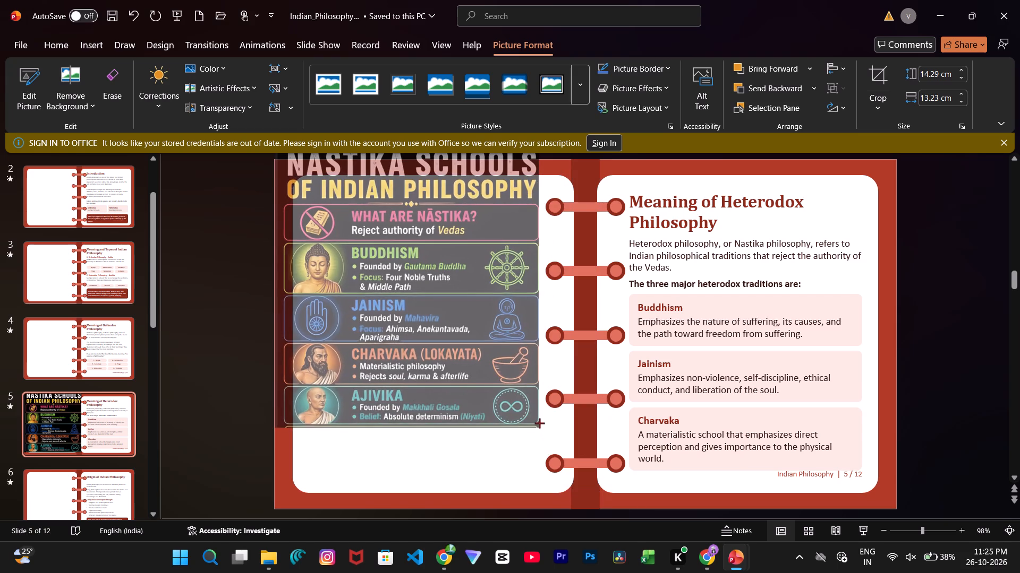
left_click_drag(464, 329, 491, 366)
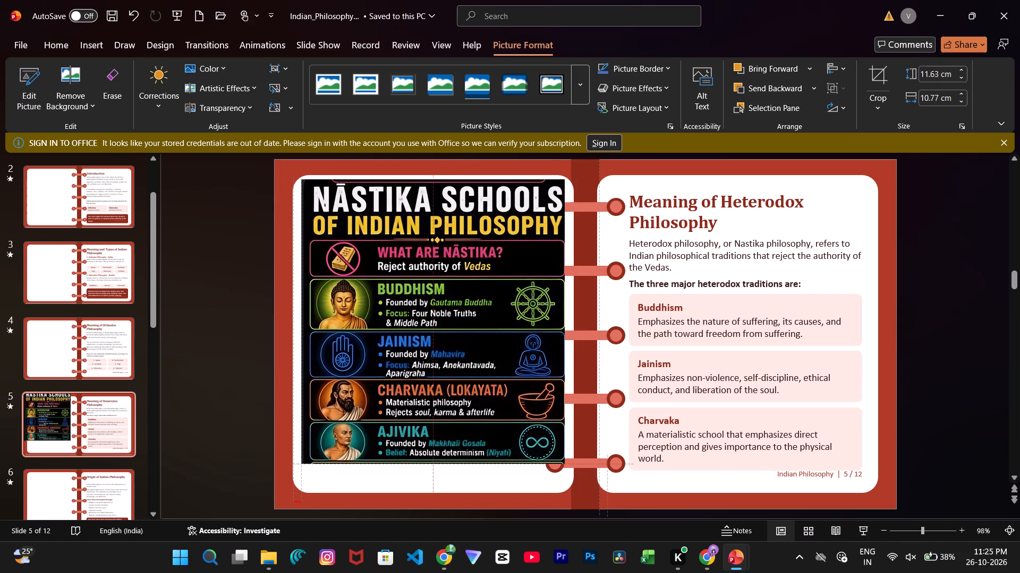
left_click_drag(491, 366, 485, 369)
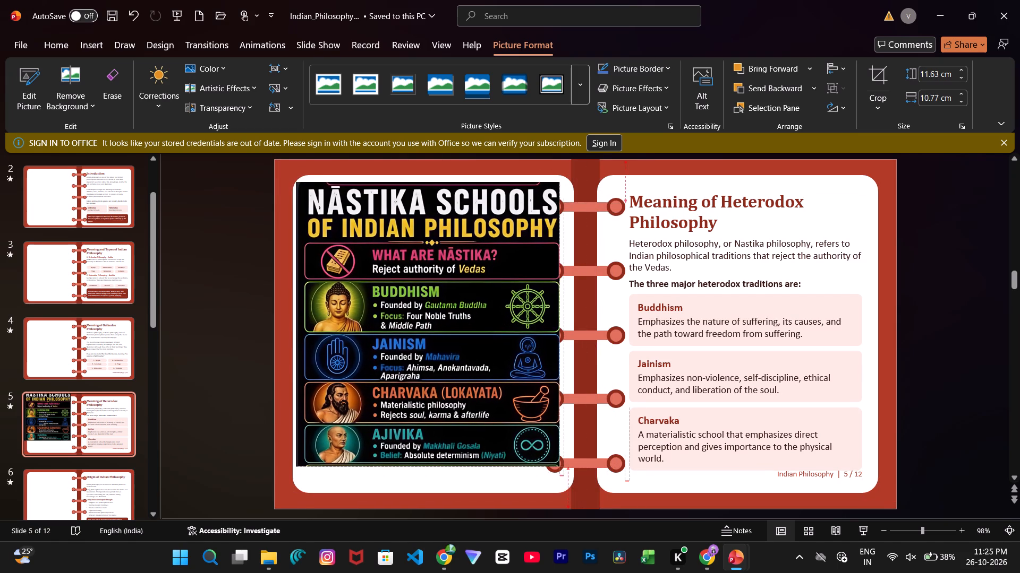
left_click_drag(485, 369, 486, 370)
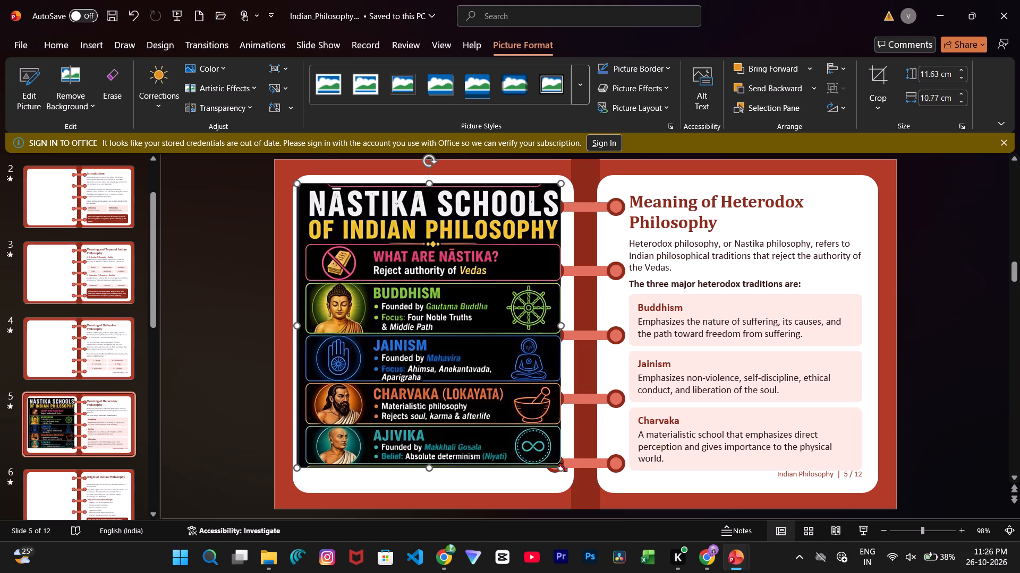
left_click_drag(563, 467, 565, 486)
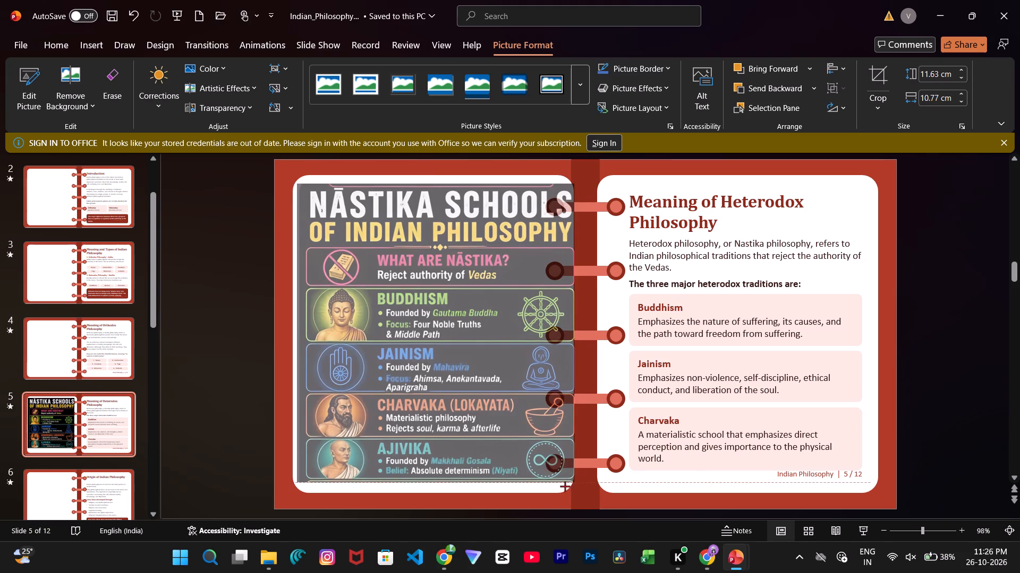
left_click_drag(565, 486, 547, 466)
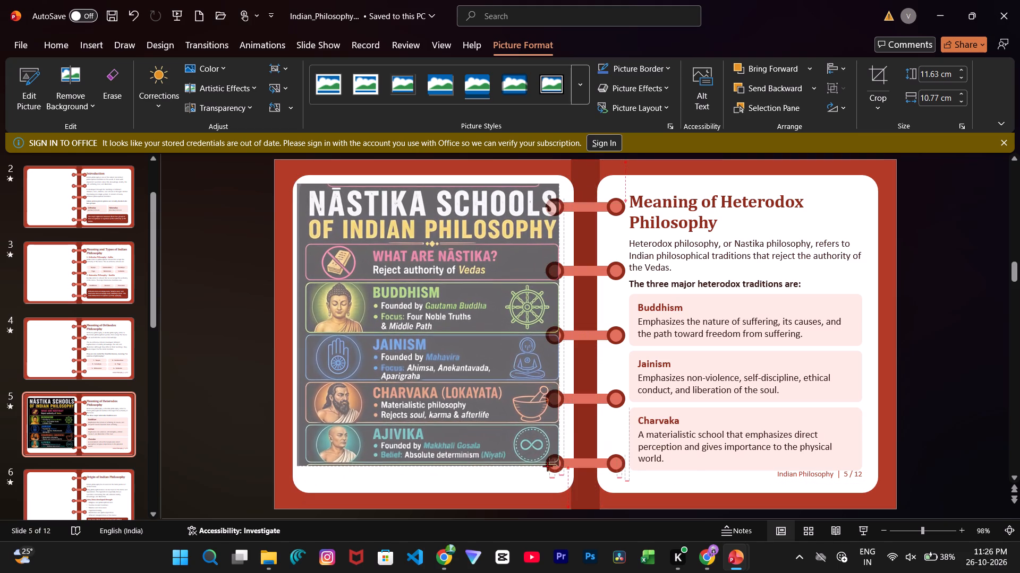
left_click_drag(547, 466, 551, 476)
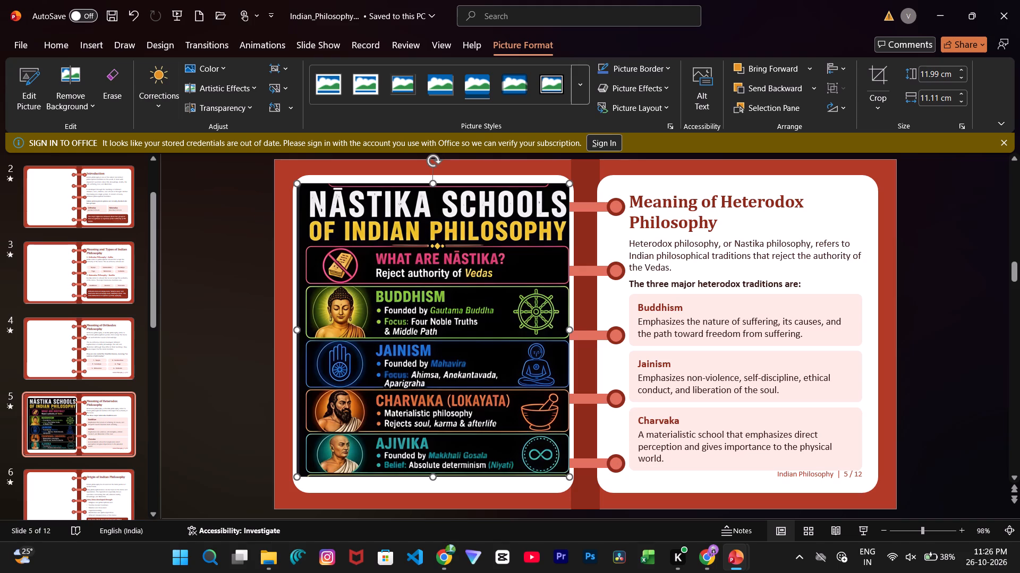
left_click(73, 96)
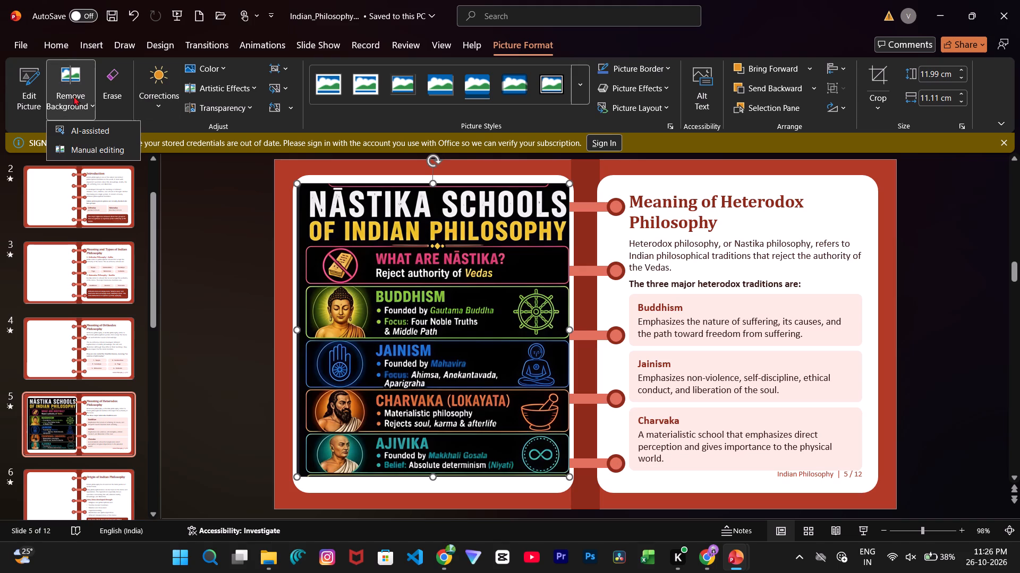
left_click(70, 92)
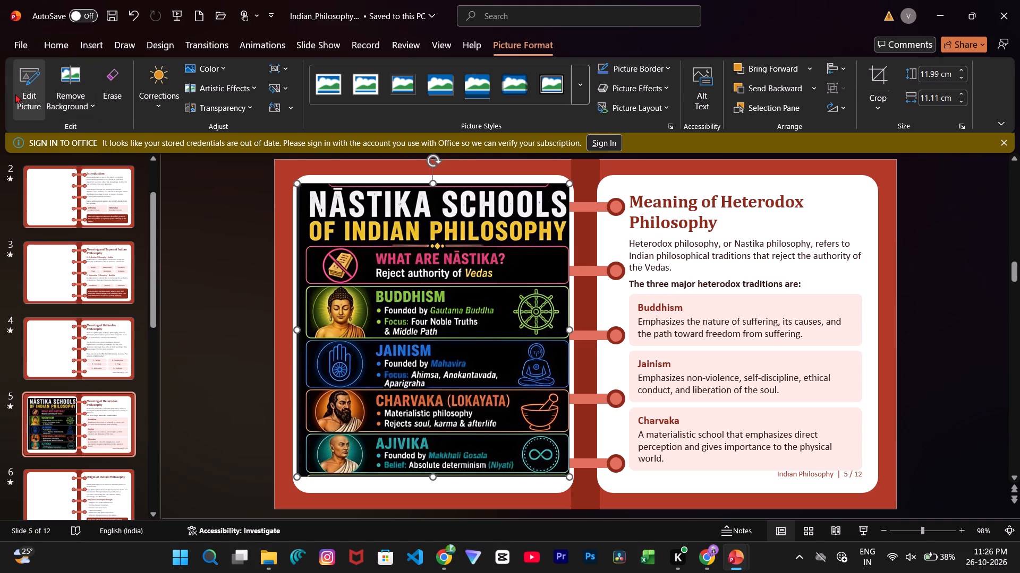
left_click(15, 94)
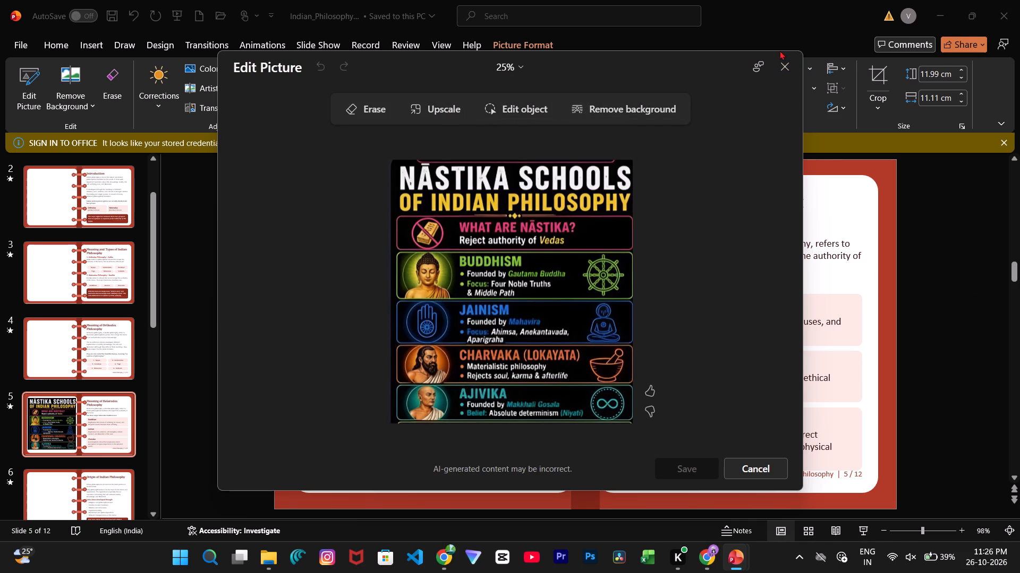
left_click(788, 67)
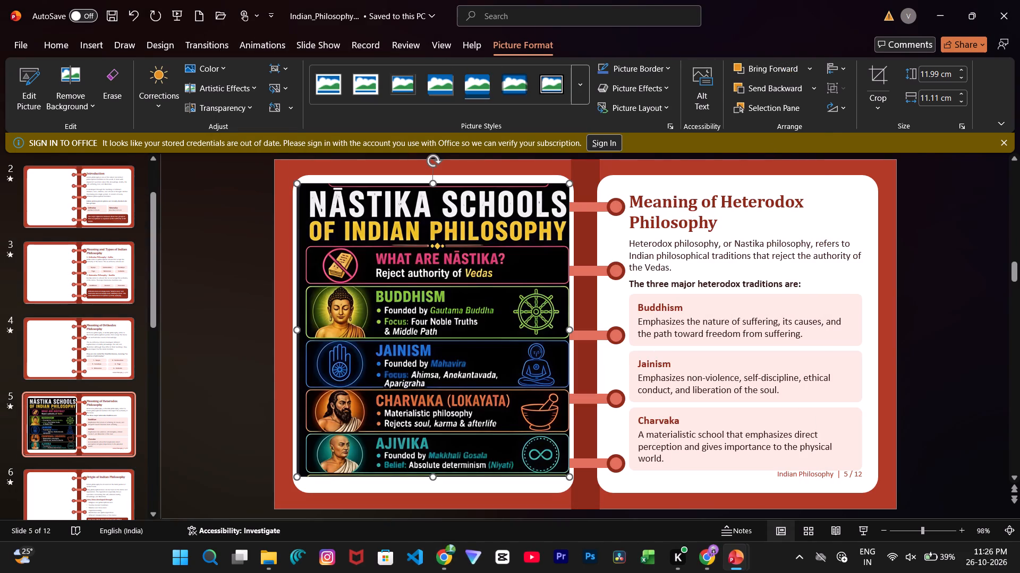
Insert the picture WhatsApp Image 2026-10-26 at 11.20.16 PM from Downloads on slide 3, Meaning and Types of Indian Philosophy.
left_click(445, 230)
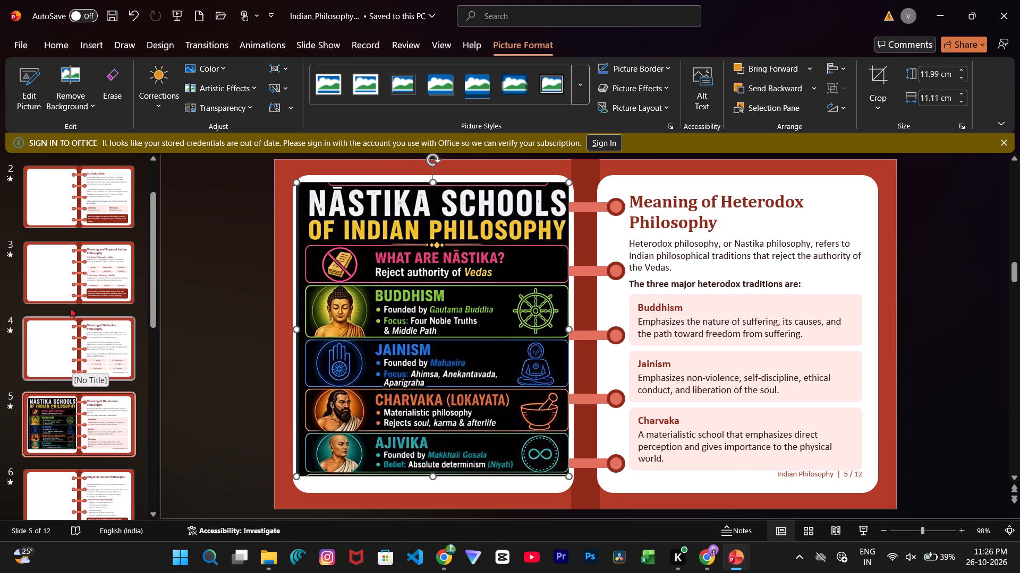
left_click(71, 294)
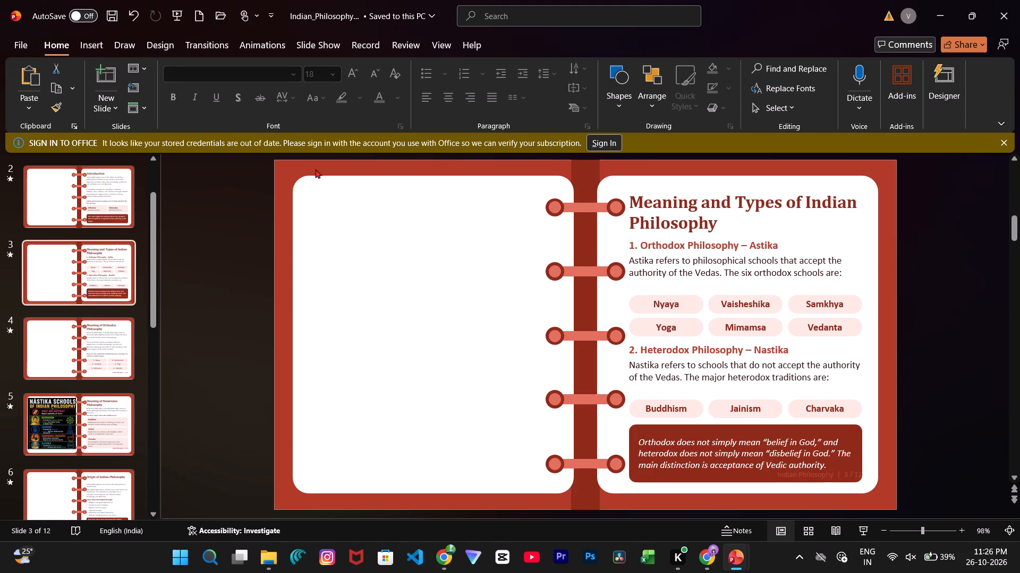
left_click(84, 55)
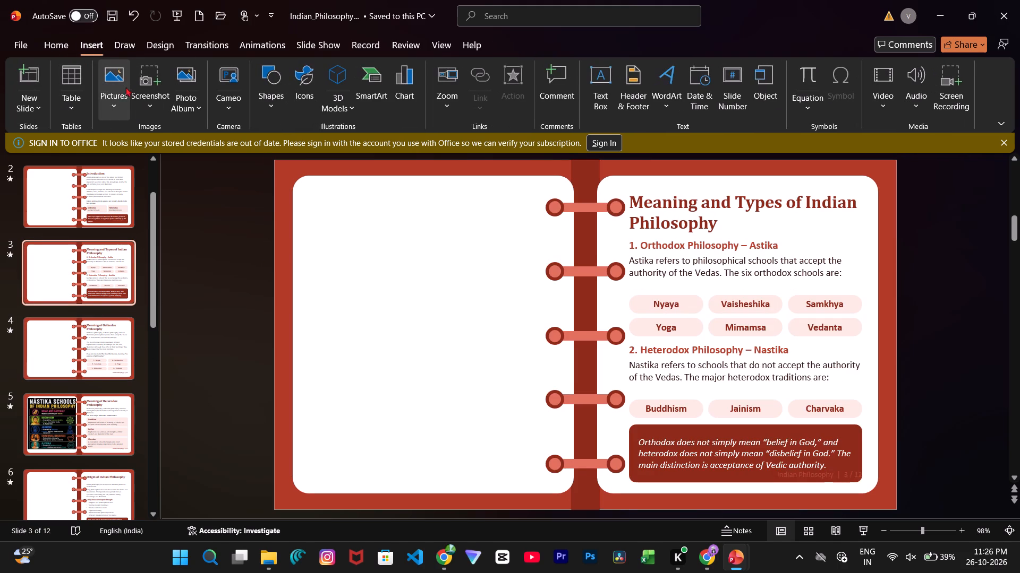
left_click(115, 86)
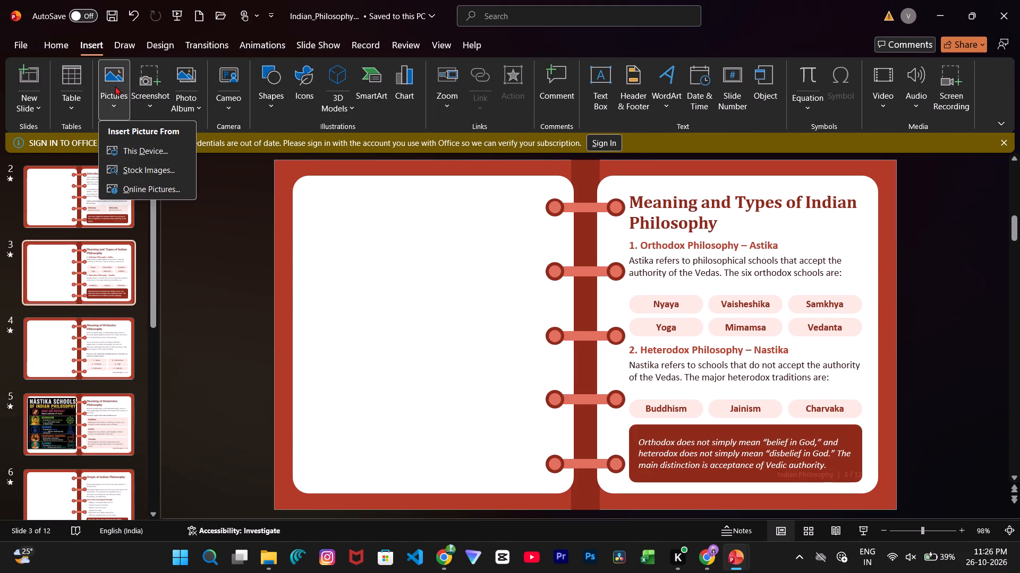
left_click(127, 144)
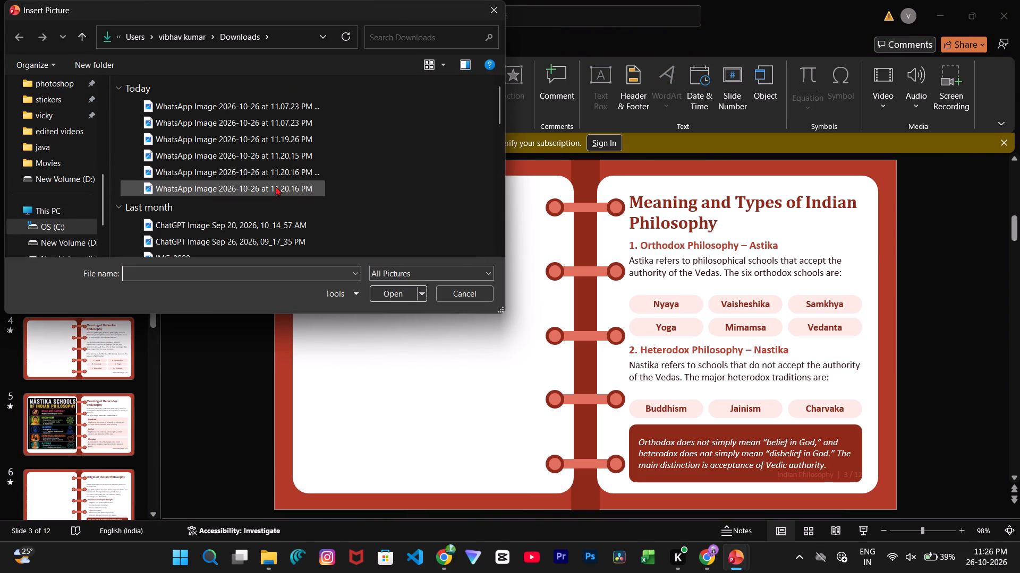
double_click(275, 186)
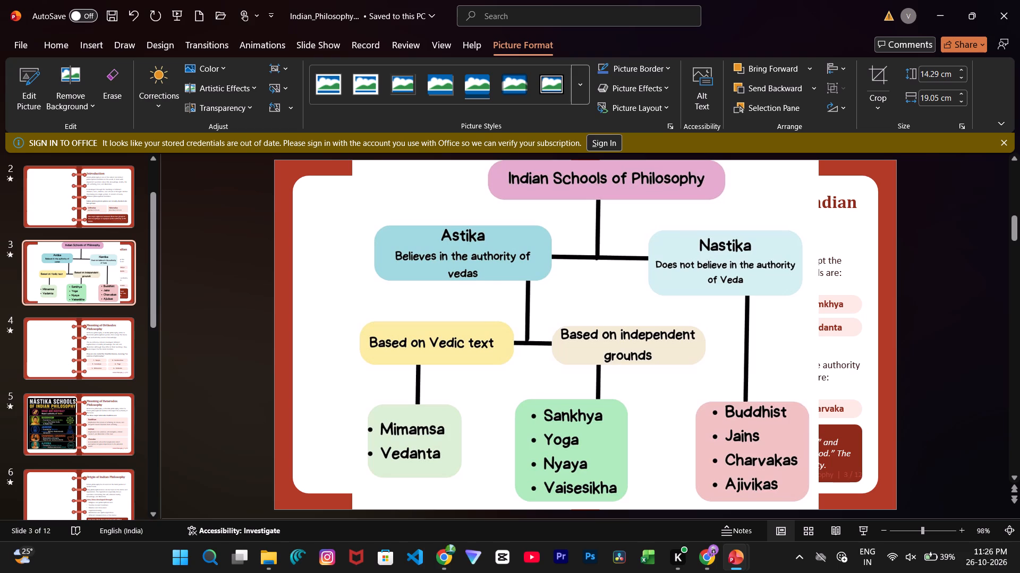
Scale the Indian Schools of Philosophy picture on slide 3 to about 9.55 by 12.73 cm and move it over the blank left page.
scroll(614, 354, "down", 2, "ctrl")
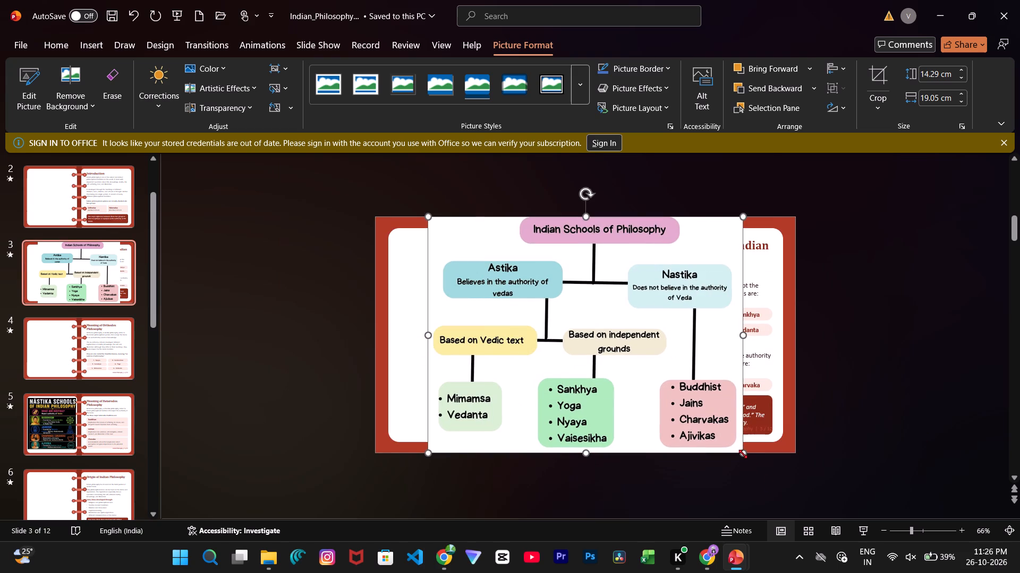
left_click_drag(743, 454, 671, 414)
left_click_drag(565, 344, 523, 358)
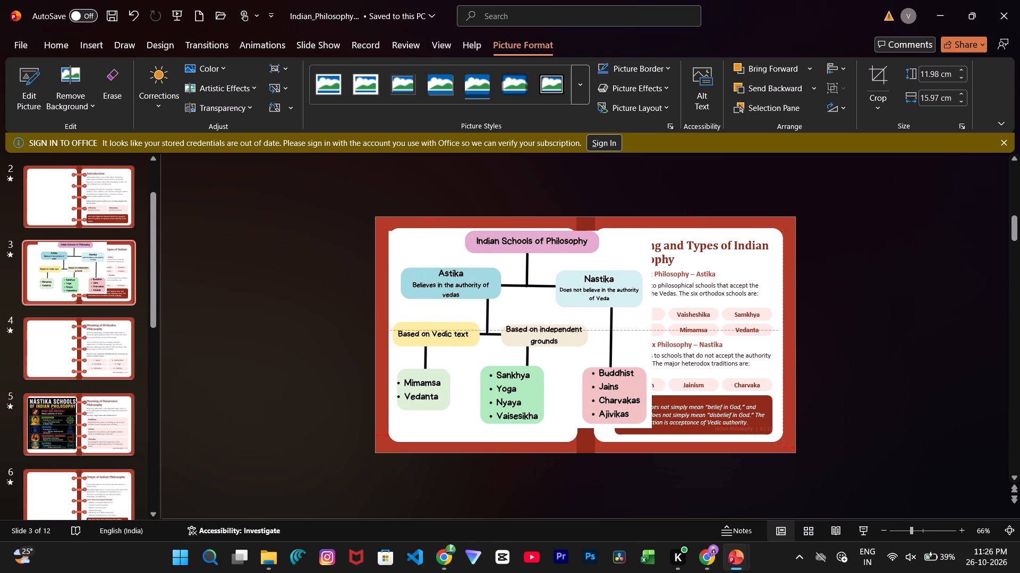
left_click_drag(523, 358, 522, 358)
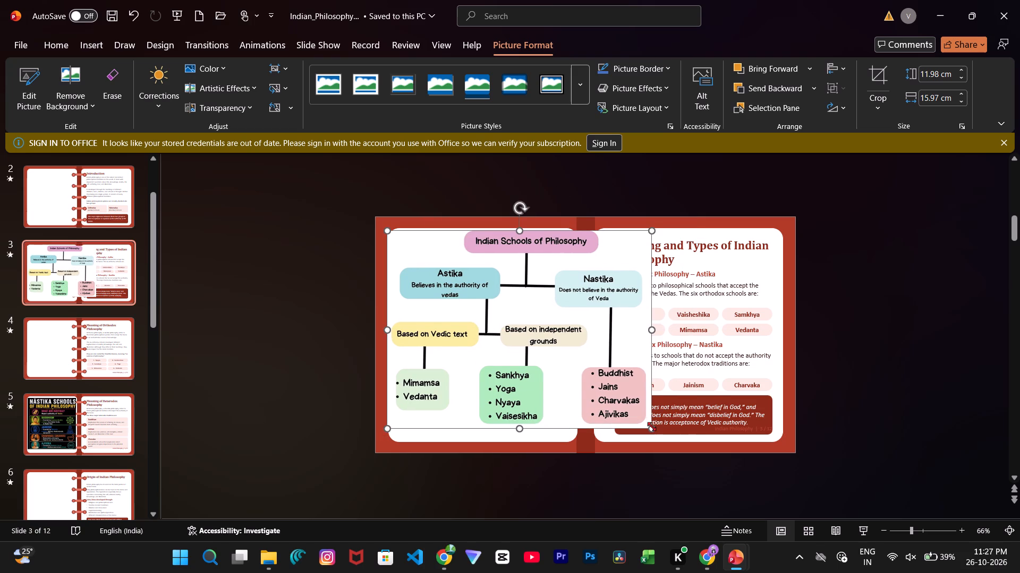
left_click_drag(650, 428, 571, 397)
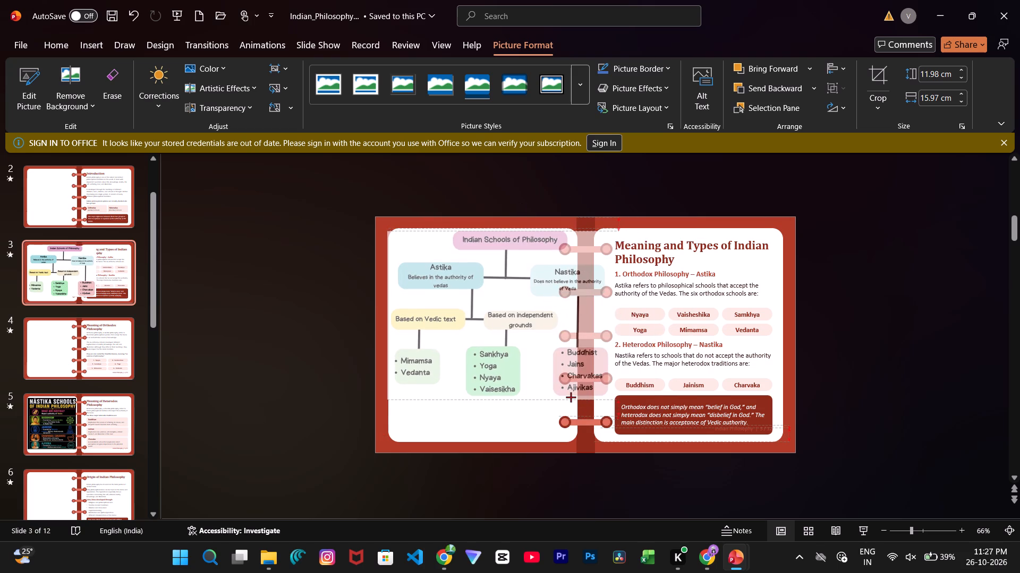
left_click_drag(571, 397, 535, 387)
left_click_drag(514, 338, 507, 356)
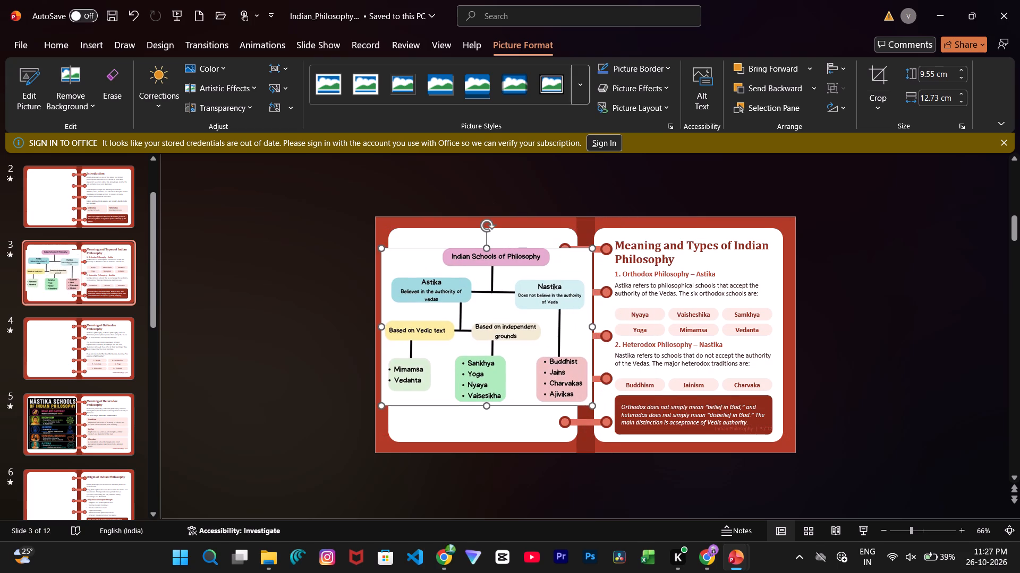
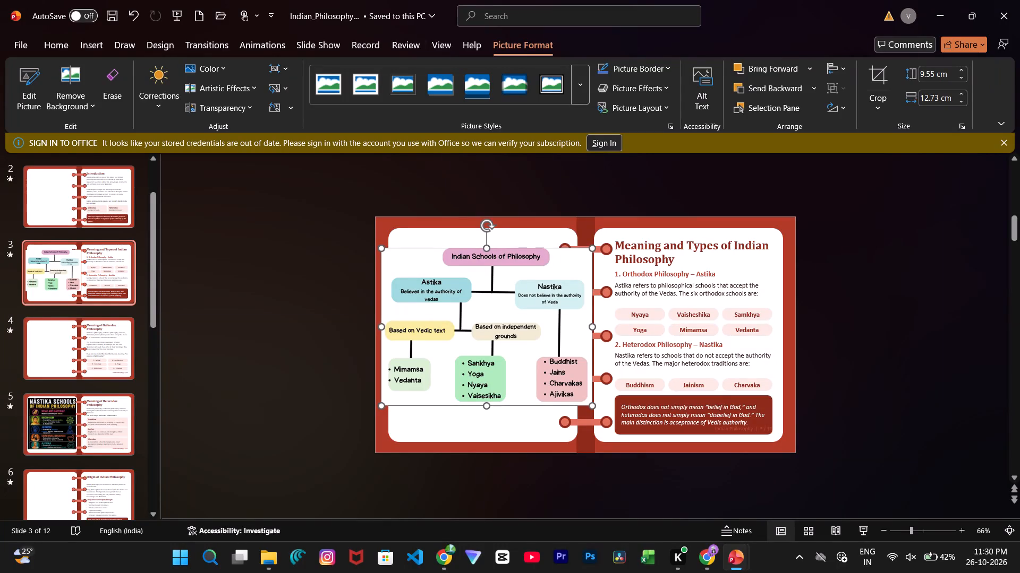
Resize the Indian Schools of Philosophy picture on slide 3 to about 9.17 by 10.03 cm and position it within the blank left page.
left_click_drag(589, 407, 574, 398)
left_click_drag(582, 323, 563, 323)
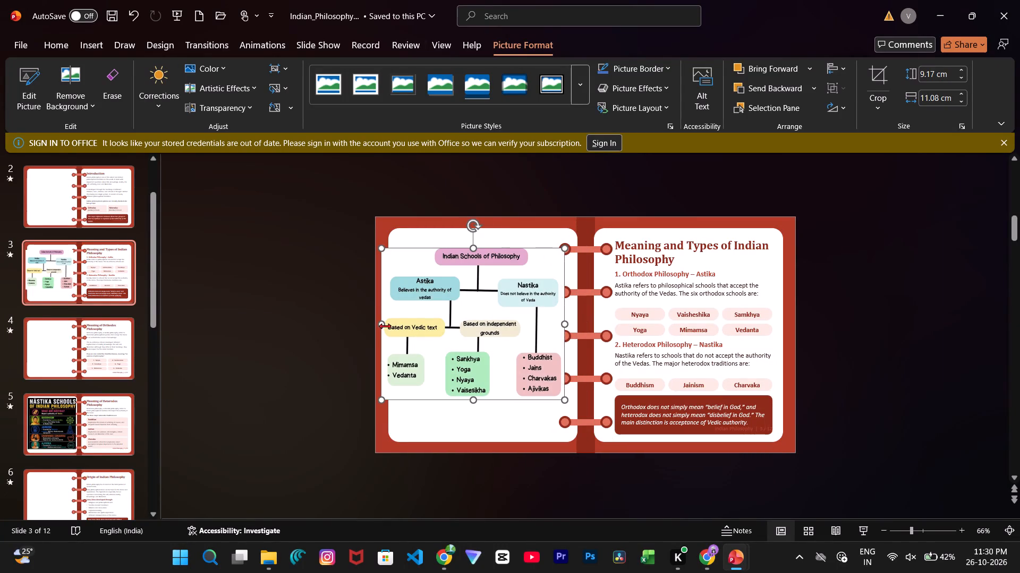
left_click_drag(384, 325, 401, 319)
left_click_drag(457, 310, 450, 320)
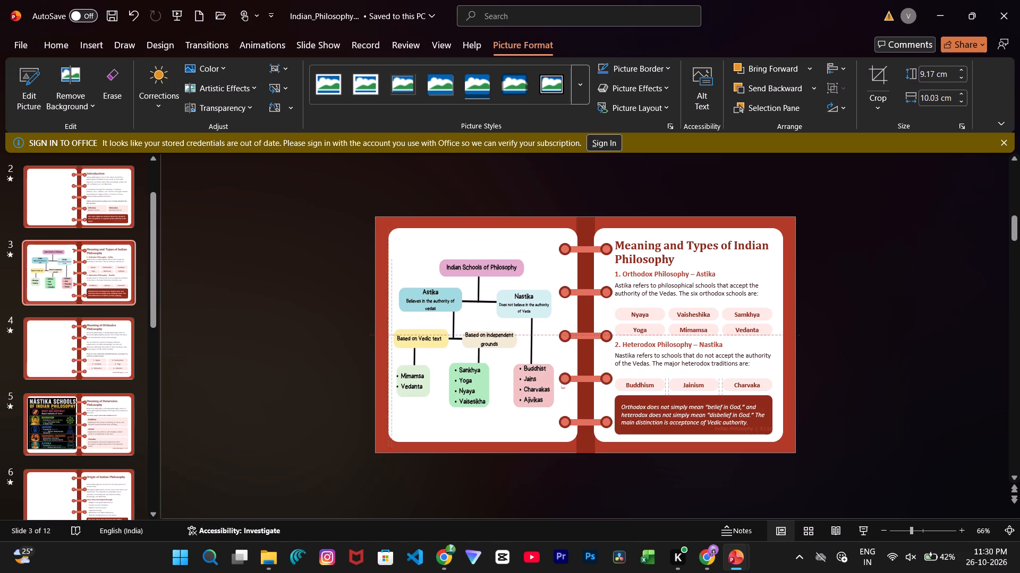
left_click_drag(450, 320, 451, 319)
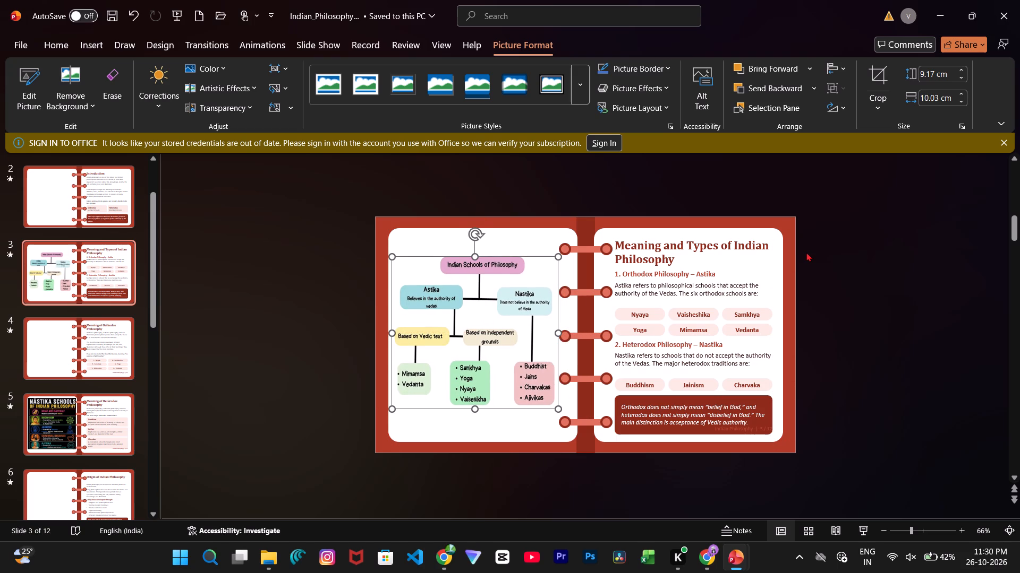
left_click(806, 252)
scroll(541, 296, "up", 2)
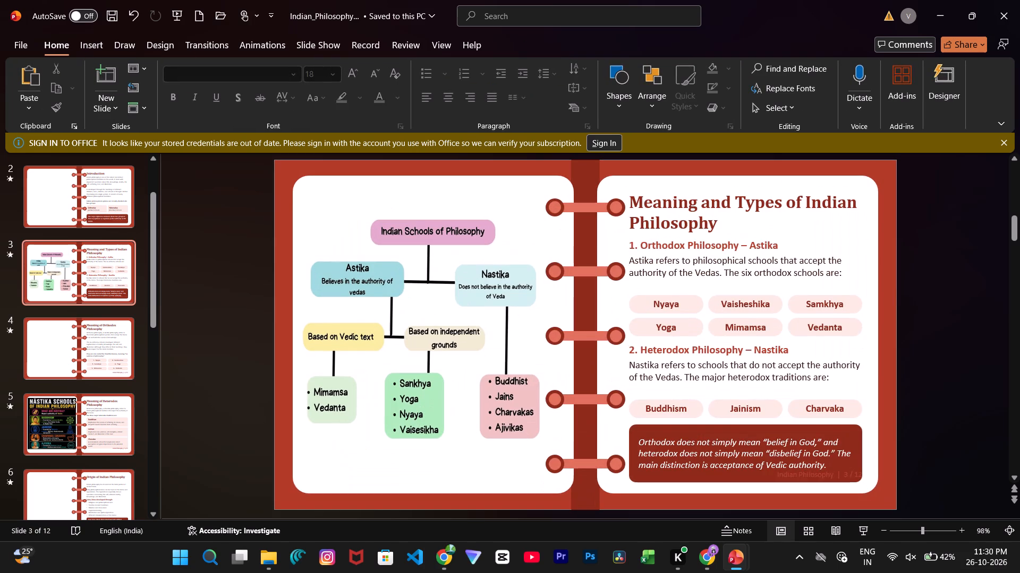
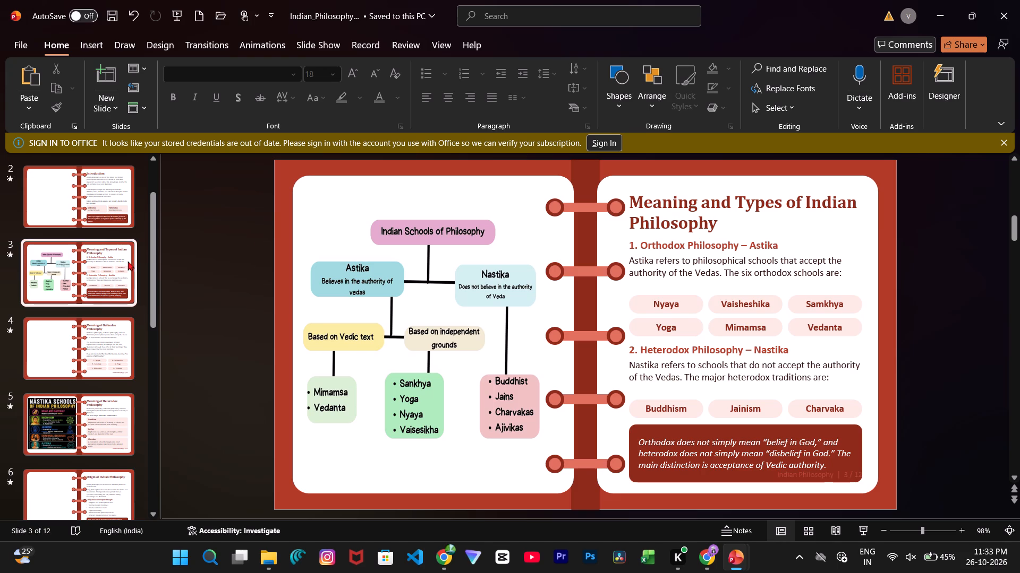
Look through slides 4 to 12 to check which left pages are still blank and what topics they cover.
double_click(53, 337)
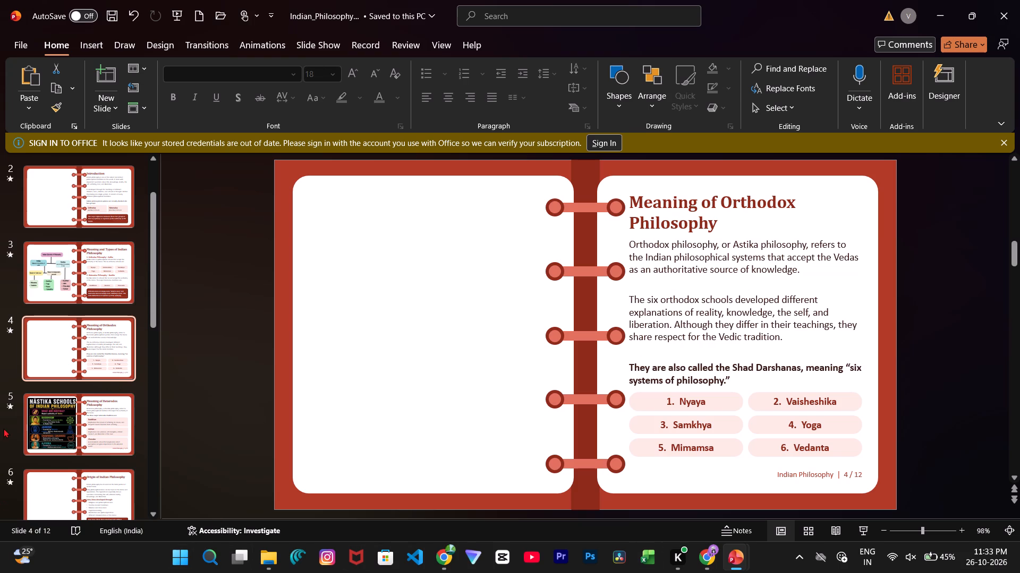
left_click(49, 422)
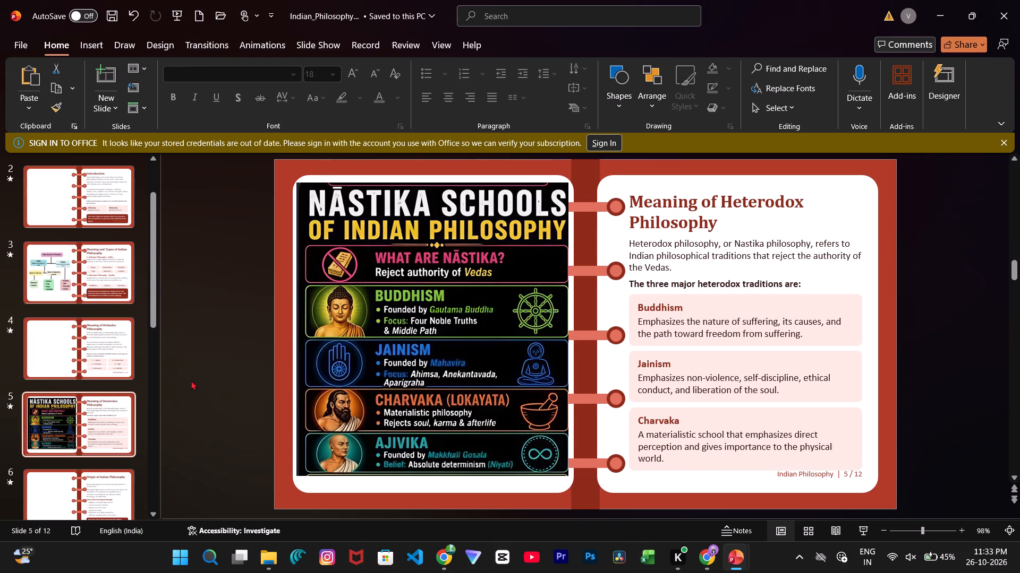
left_click(64, 498)
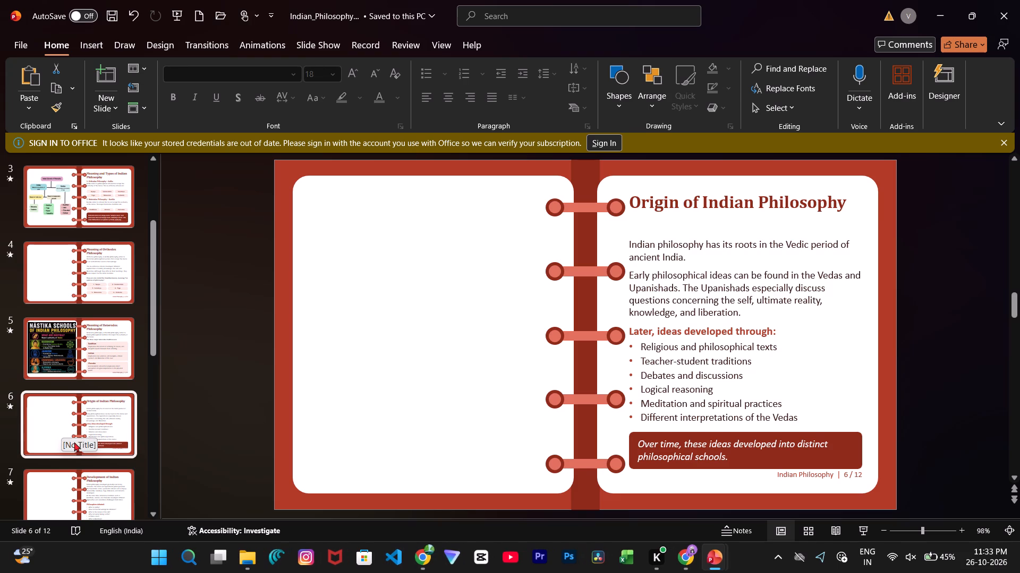
double_click(32, 362)
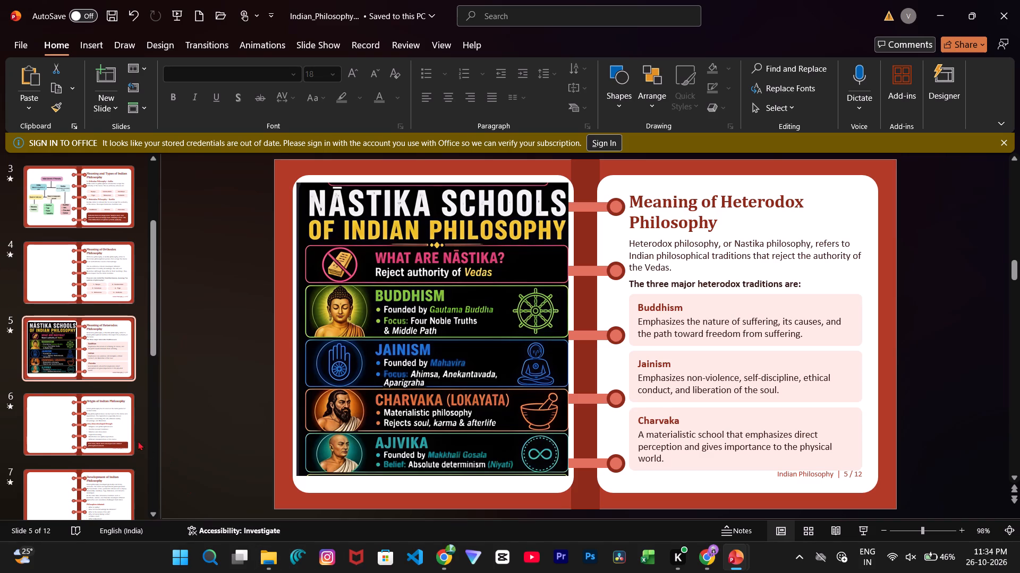
left_click(34, 376)
left_click(65, 429)
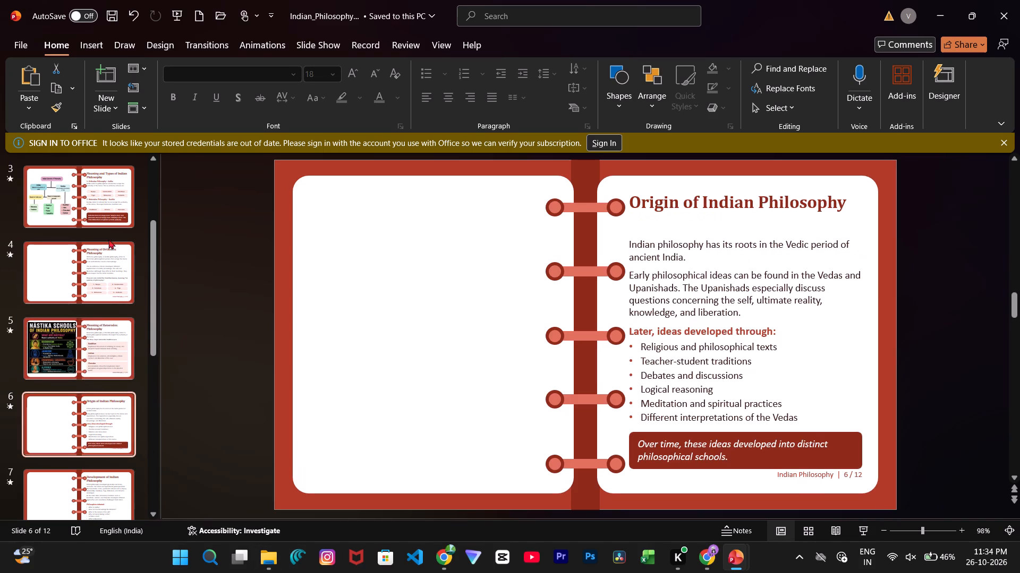
double_click(73, 276)
left_click(86, 493)
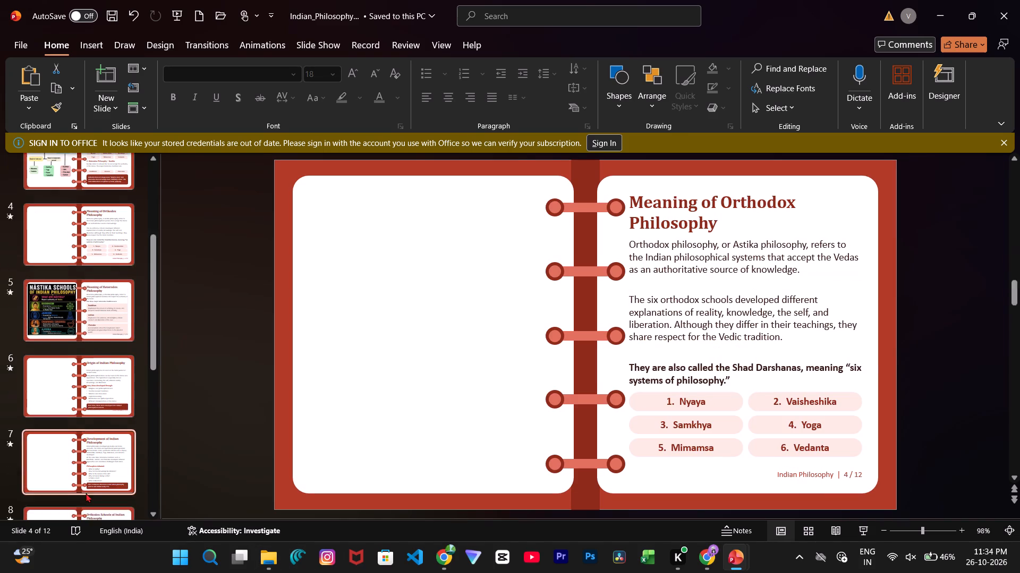
double_click(105, 495)
left_click(103, 496)
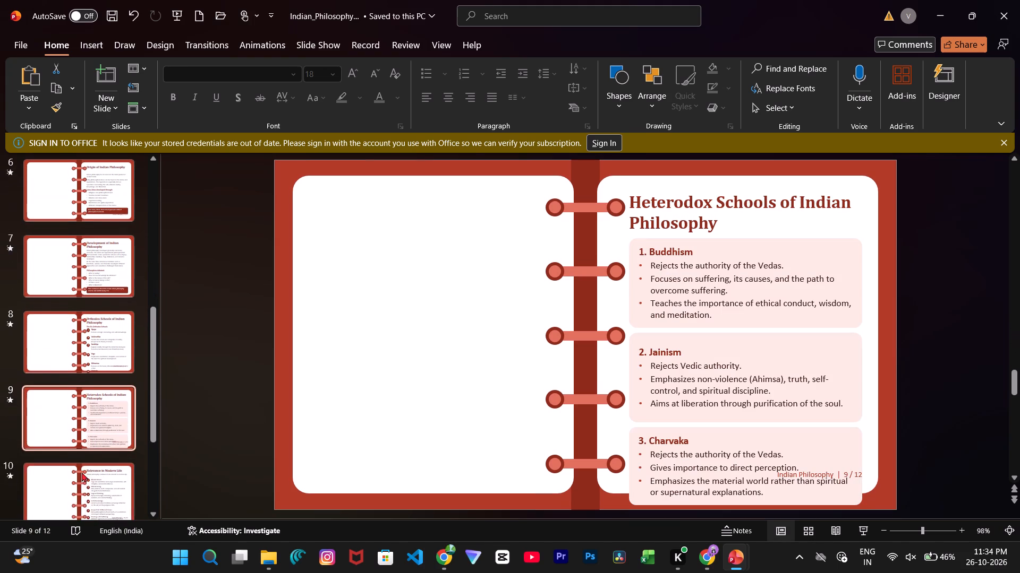
scroll(82, 474, "down", 1)
double_click(75, 503)
scroll(78, 481, "down", 2)
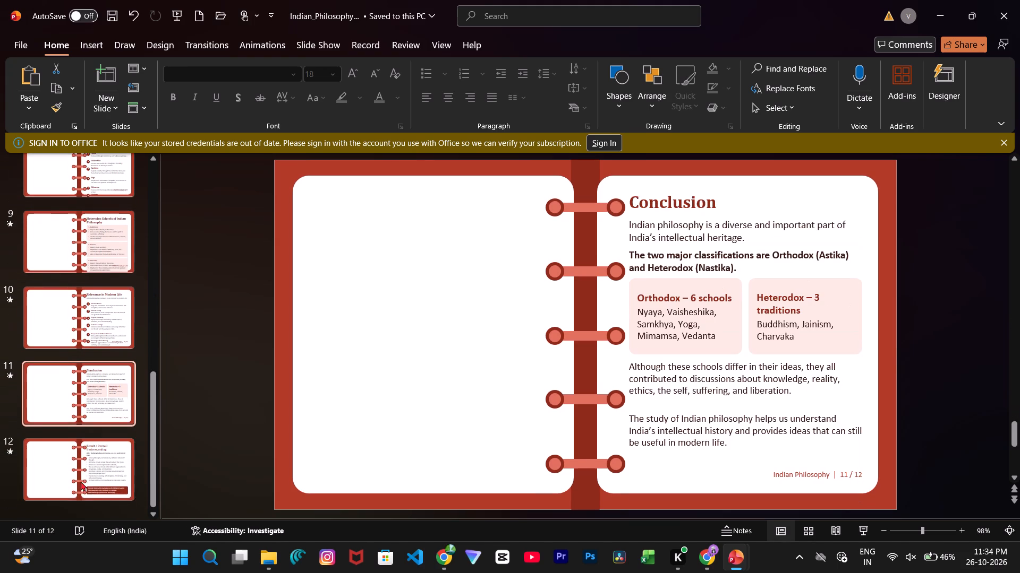
left_click(73, 459)
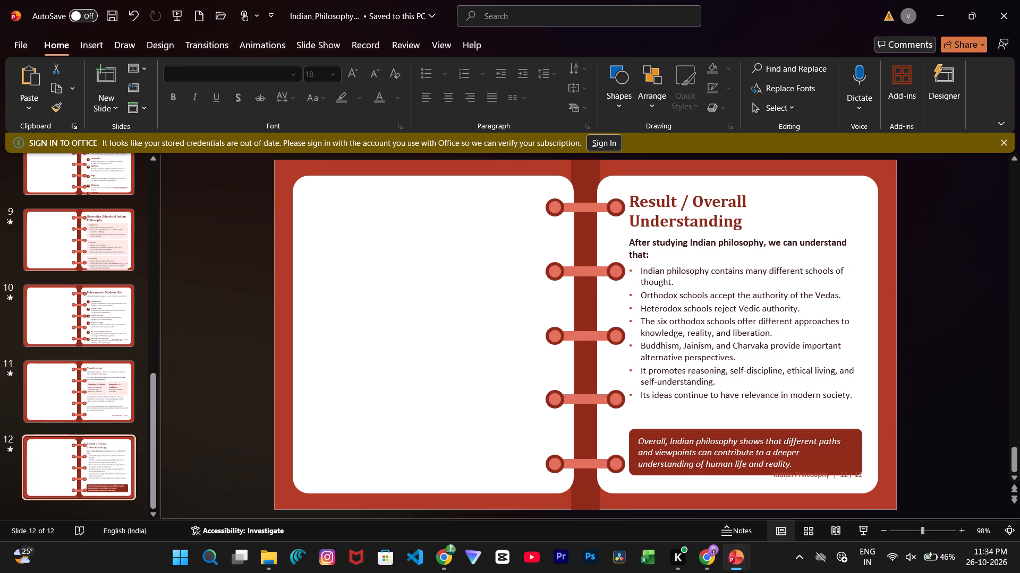
scroll(262, 315, "down", 4)
scroll(65, 466, "down", 7)
Insert the picture WhatsApp Image 2026-10-26 at 11.20.15 PM from Downloads on slide 9, Heterodox Schools of Indian Philosophy.
left_click(69, 386)
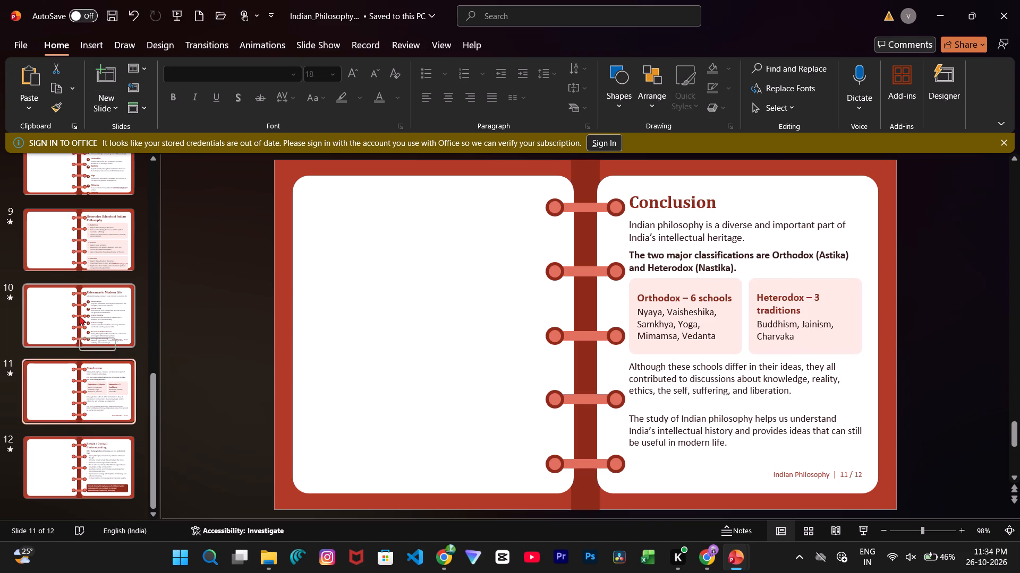
left_click(79, 316)
left_click(59, 225)
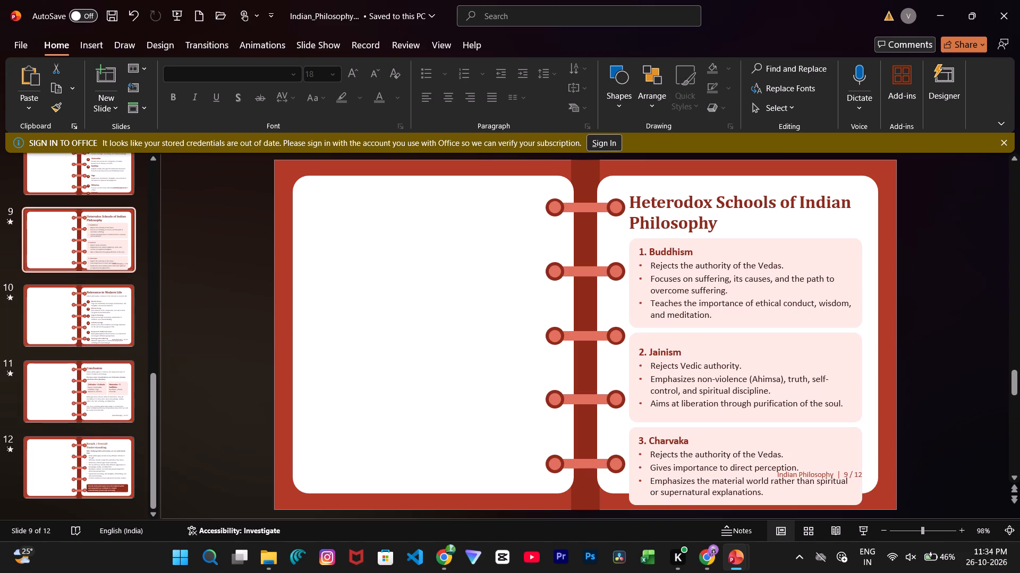
scroll(331, 293, "up", 1)
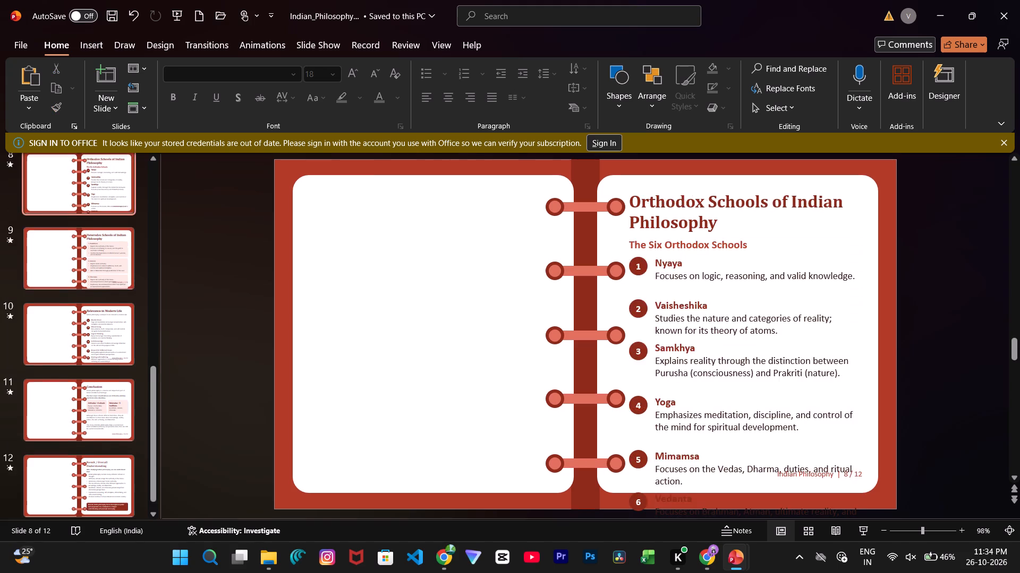
scroll(331, 293, "up", 1)
scroll(331, 294, "down", 2)
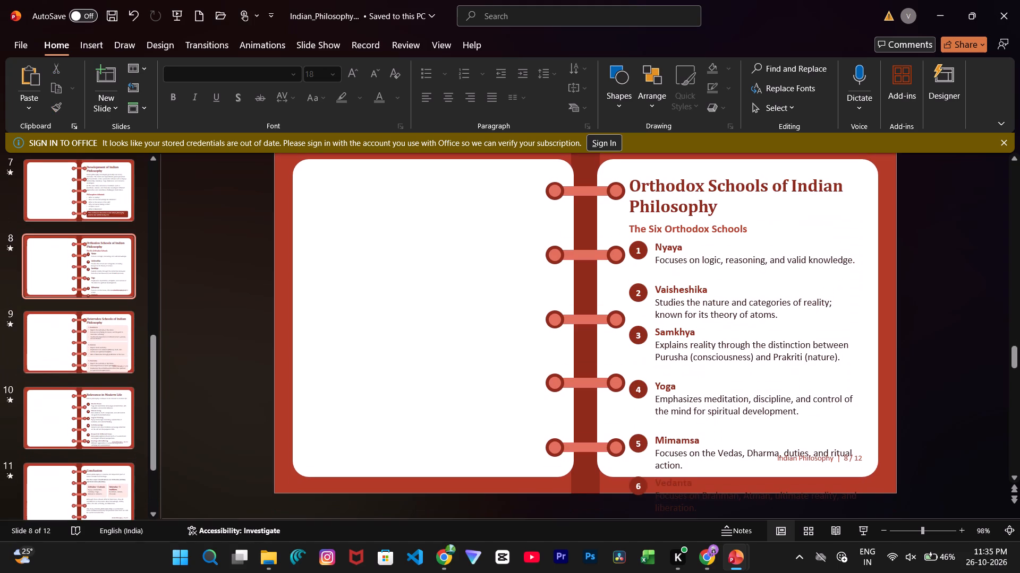
scroll(333, 296, "down", 3)
scroll(332, 294, "up", 1)
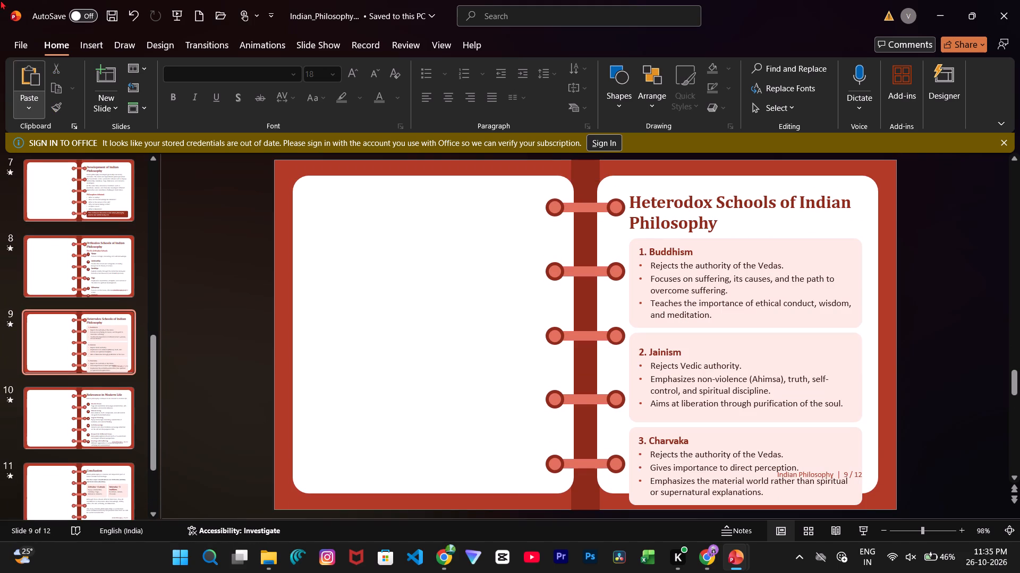
left_click(99, 41)
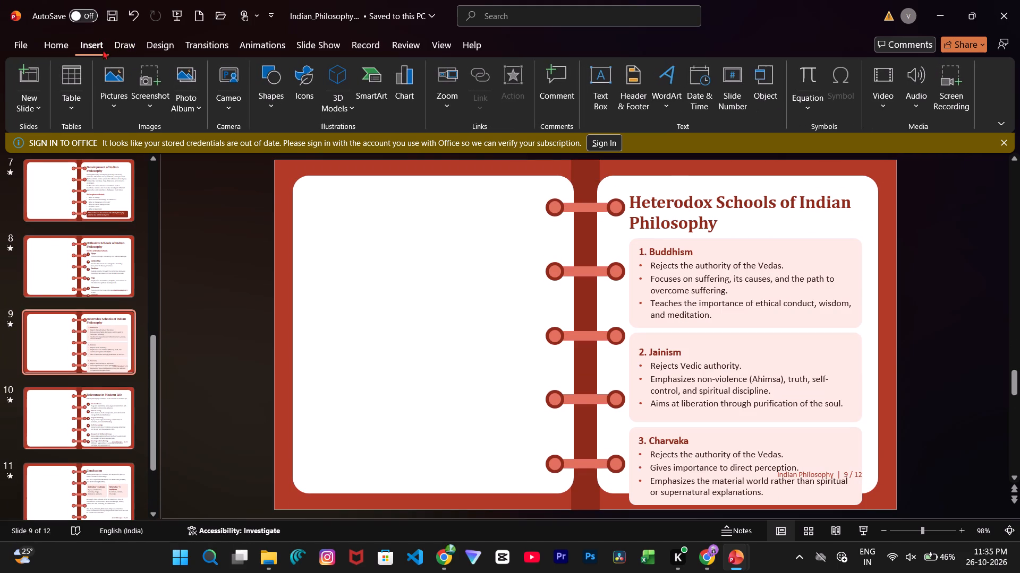
left_click(115, 95)
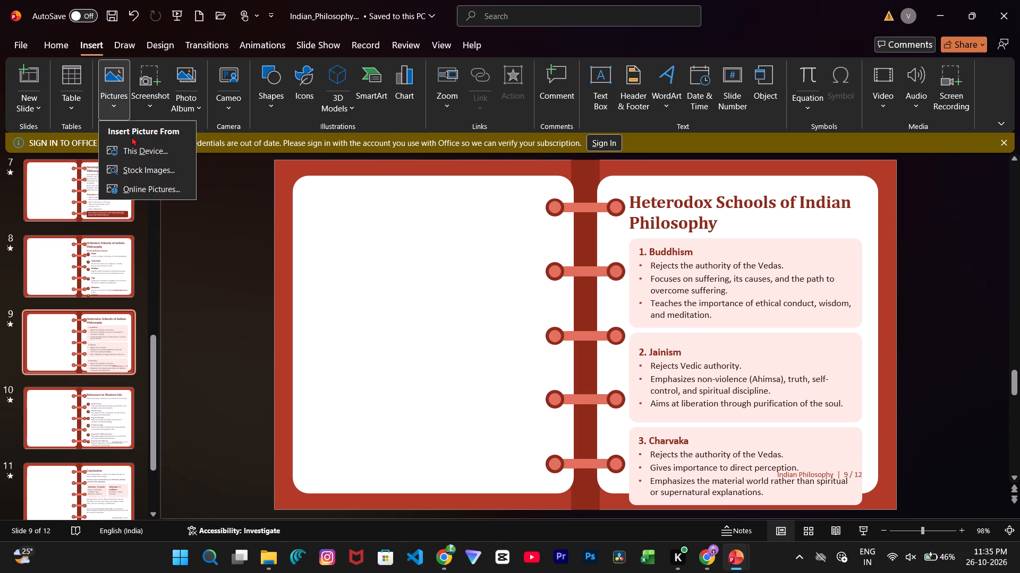
left_click(137, 151)
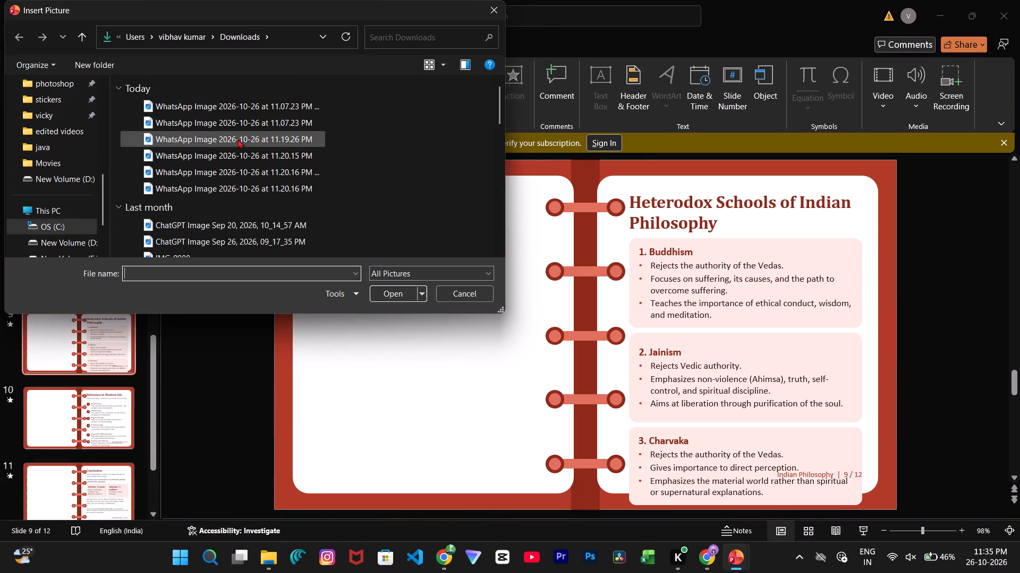
left_click(243, 155)
double_click(243, 155)
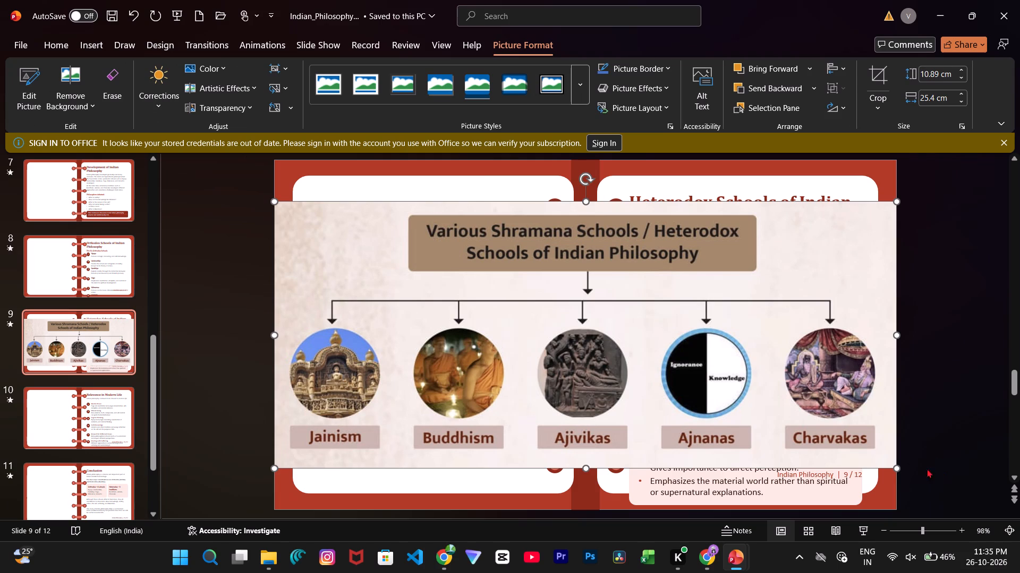
Resize the Shramana/Heterodox Schools picture on slide 9 to about 6.84 cm high by 10.67 cm wide and place it over the blank left page.
left_click(897, 469)
left_click_drag(897, 469, 688, 375)
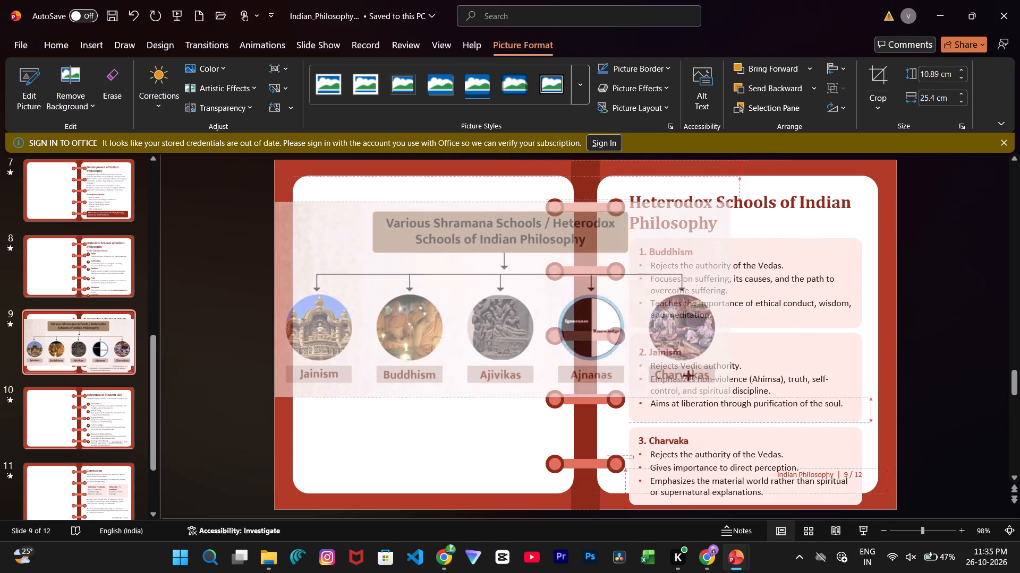
left_click_drag(688, 375, 562, 368)
left_click(562, 368)
left_click_drag(562, 368, 577, 375)
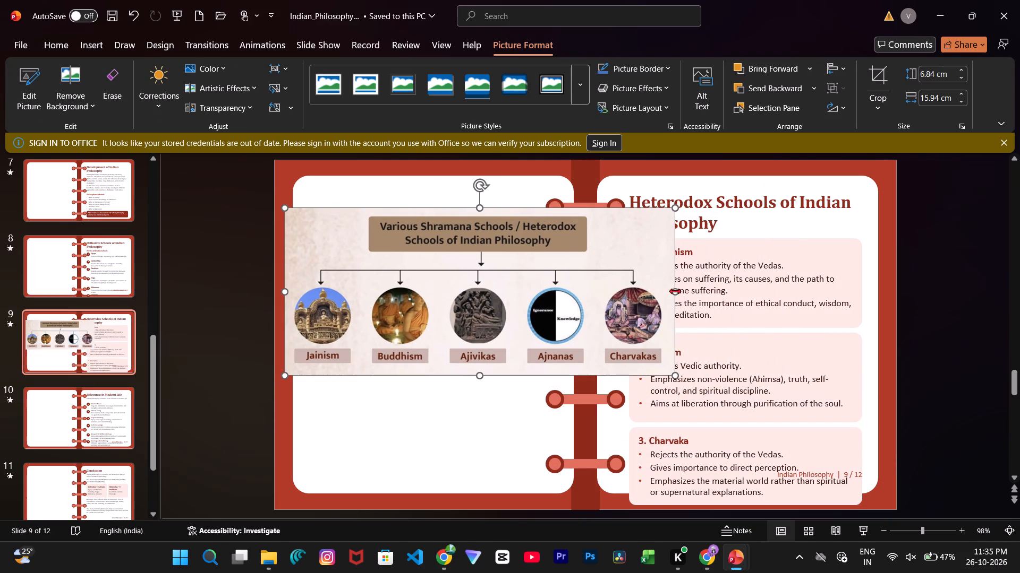
left_click_drag(675, 291, 552, 301)
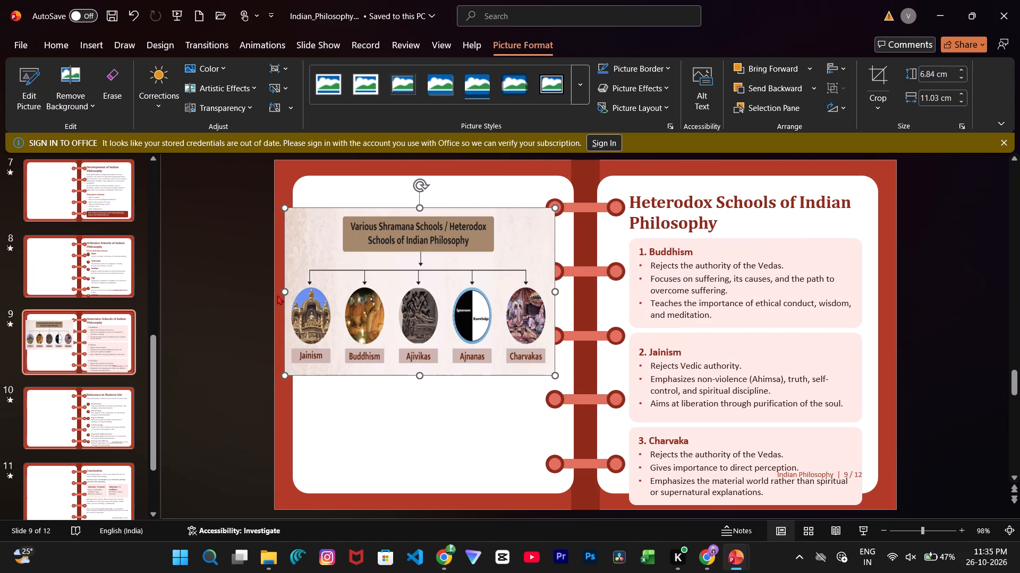
left_click_drag(284, 292, 298, 293)
left_click_drag(301, 293, 310, 293)
left_click(310, 293)
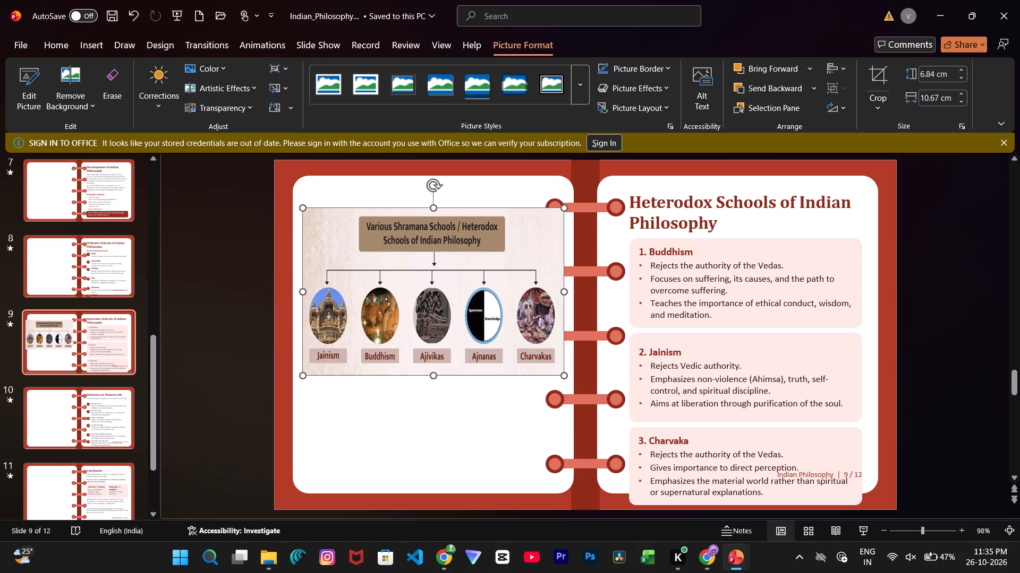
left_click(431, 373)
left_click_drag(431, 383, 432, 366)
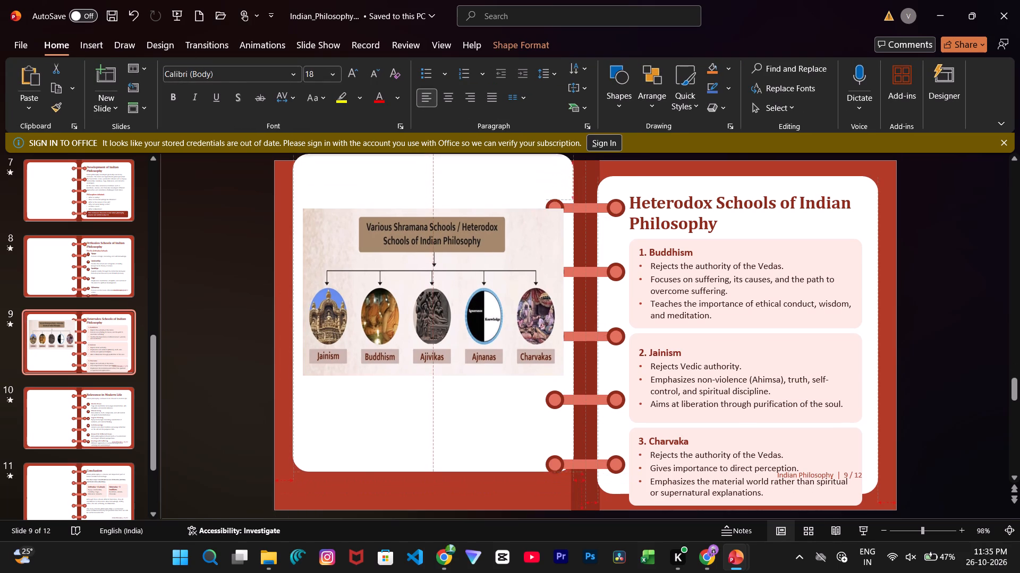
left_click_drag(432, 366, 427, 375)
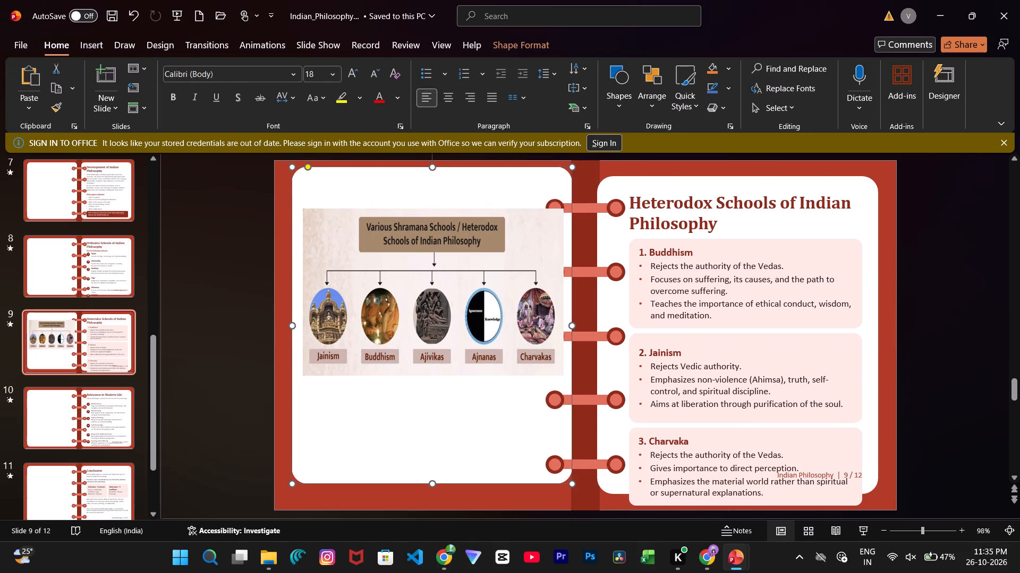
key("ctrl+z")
Stretch the Shramana/Heterodox Schools picture on slide 9 taller, shift it slightly left, and narrow it to clear the binder rings.
left_click(422, 359)
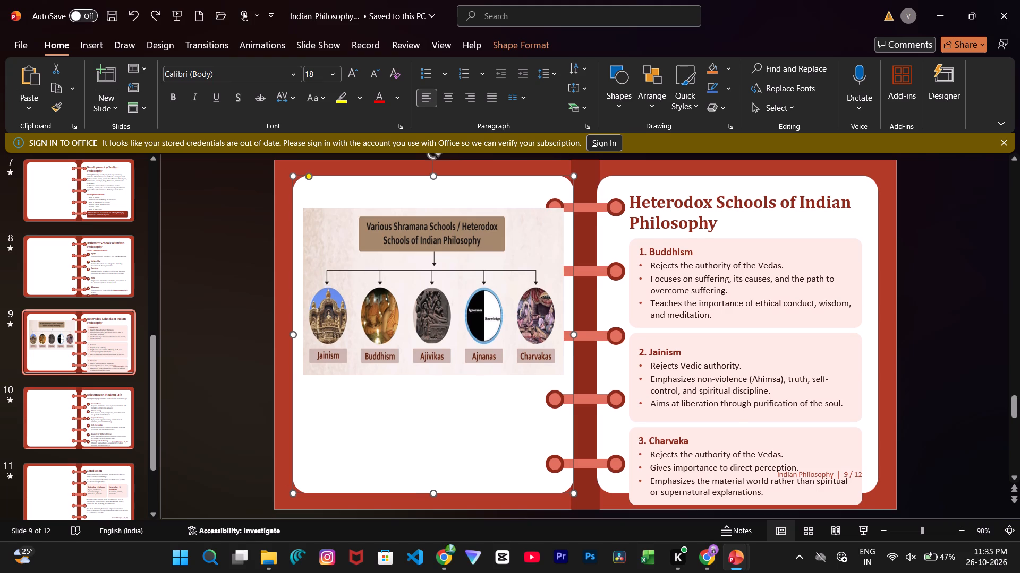
left_click_drag(434, 375, 431, 429)
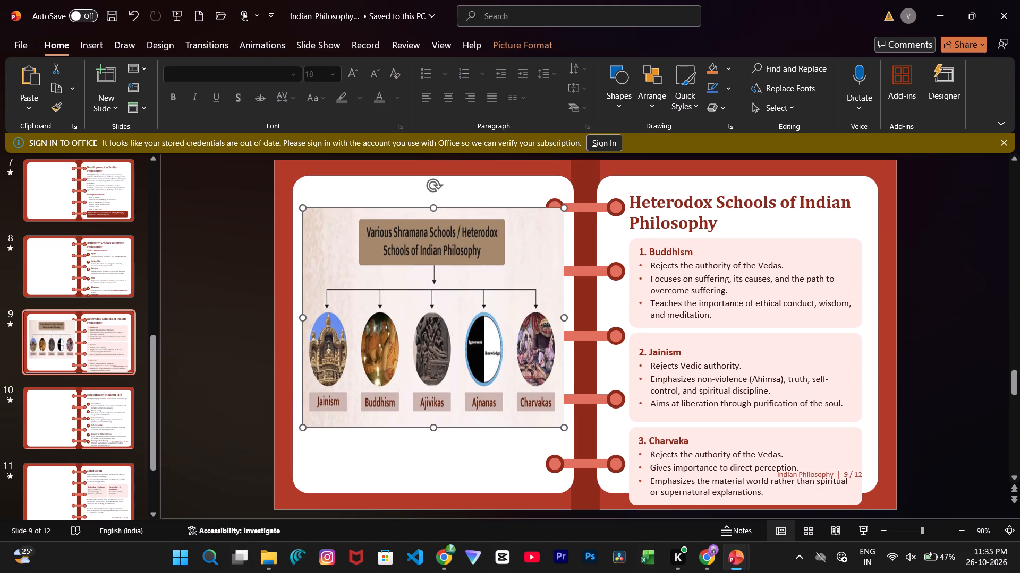
left_click_drag(511, 326, 496, 326)
left_click_drag(496, 325, 505, 325)
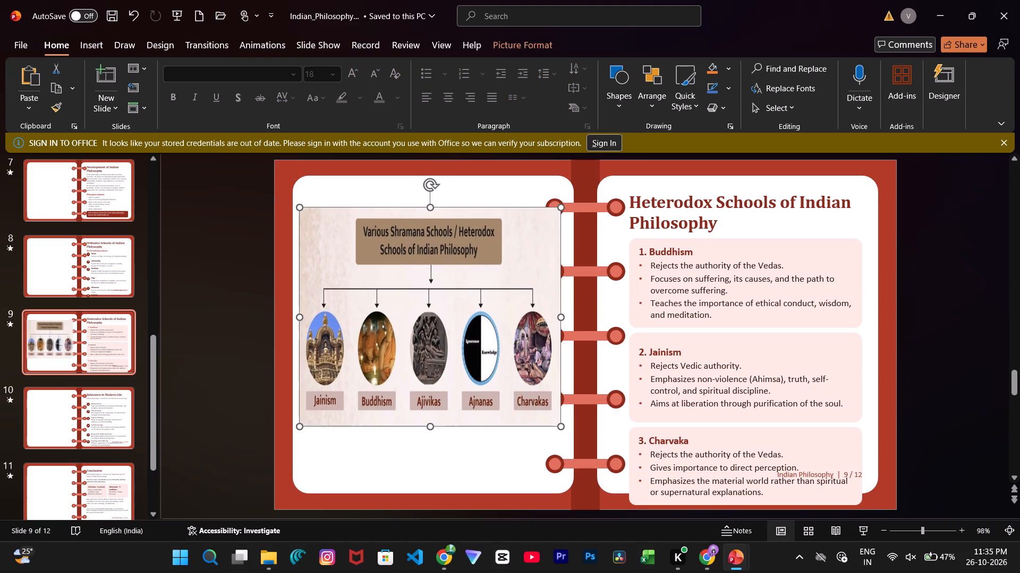
left_click_drag(559, 318, 547, 313)
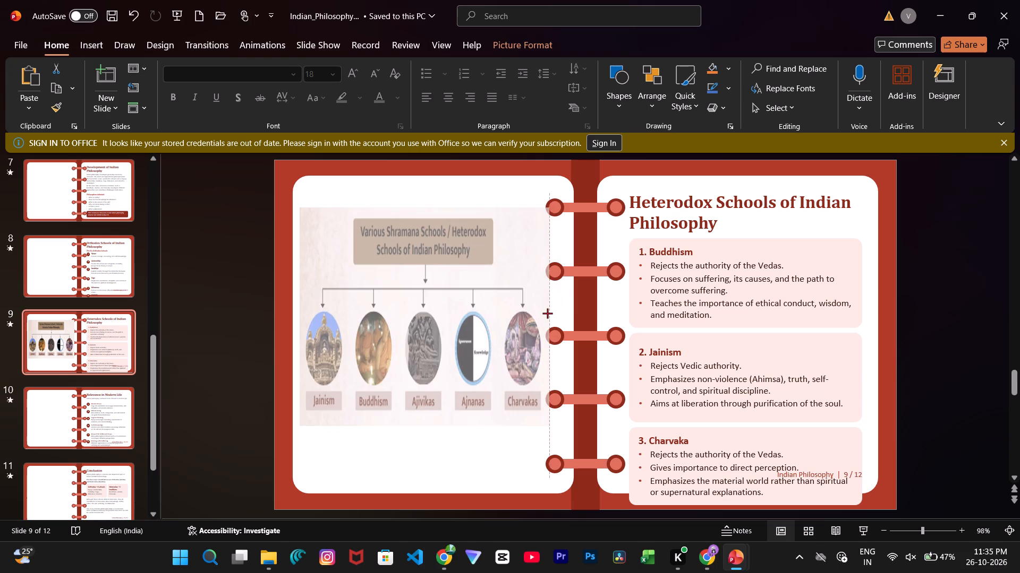
left_click_drag(547, 313, 543, 313)
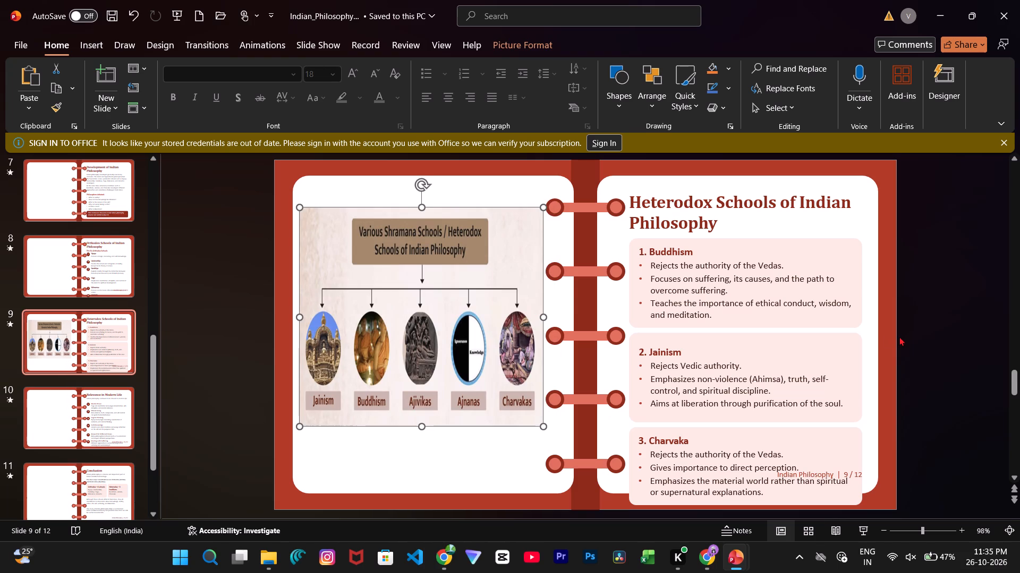
left_click(899, 336)
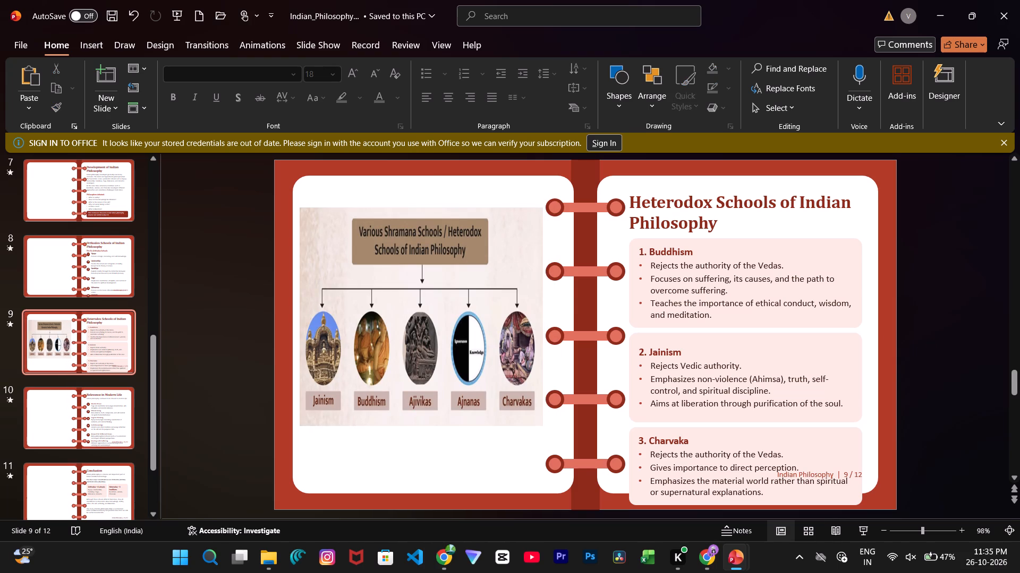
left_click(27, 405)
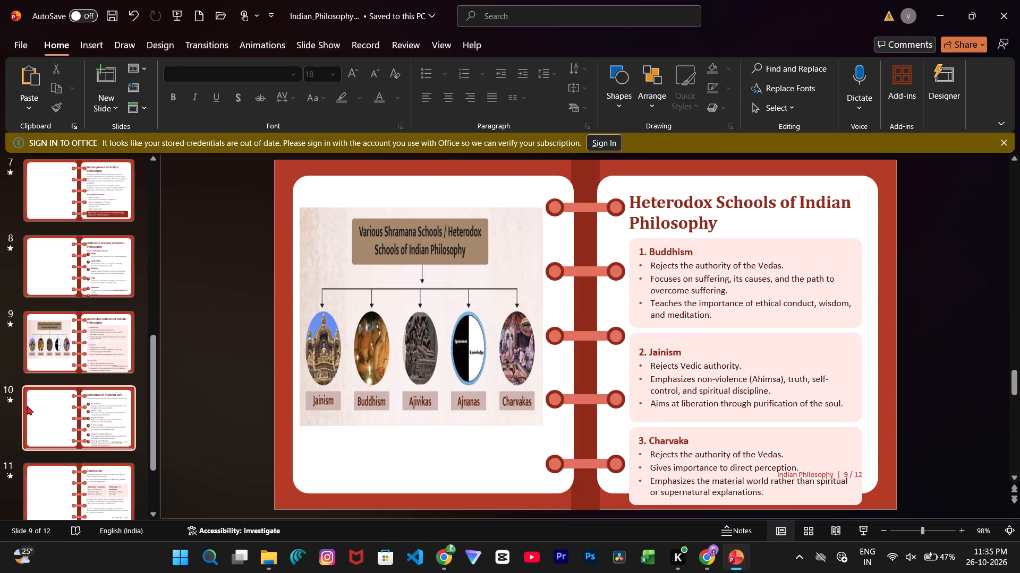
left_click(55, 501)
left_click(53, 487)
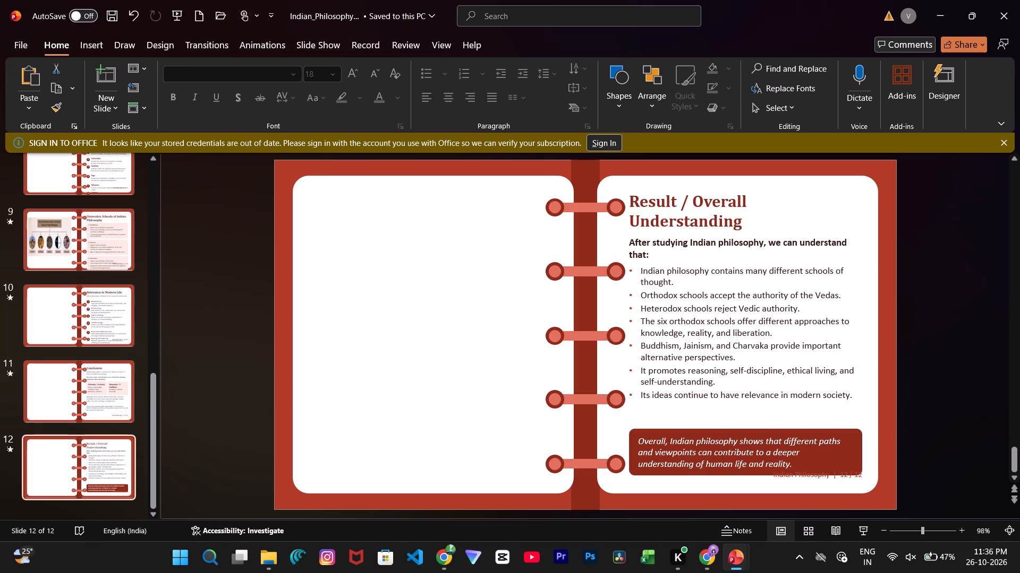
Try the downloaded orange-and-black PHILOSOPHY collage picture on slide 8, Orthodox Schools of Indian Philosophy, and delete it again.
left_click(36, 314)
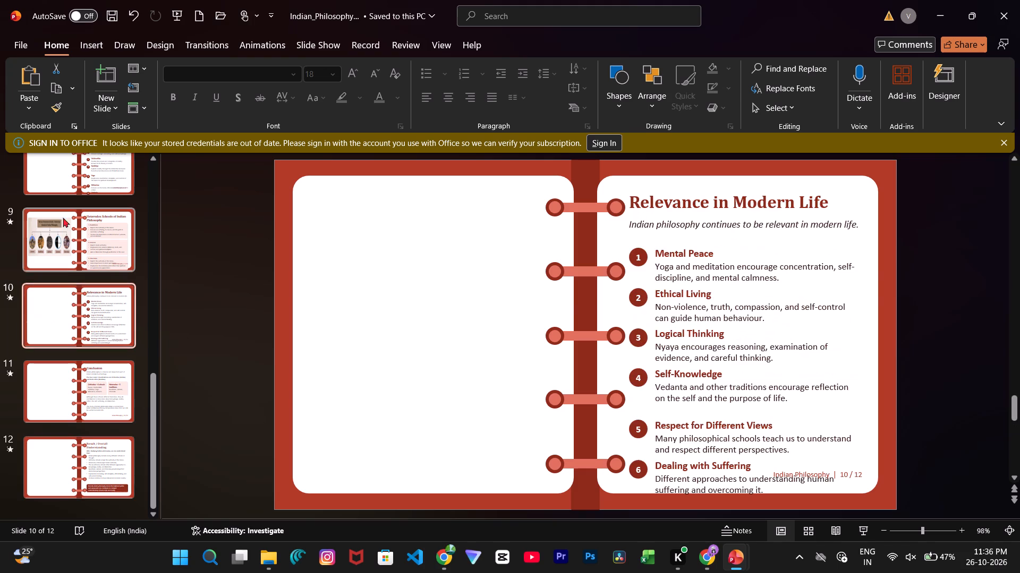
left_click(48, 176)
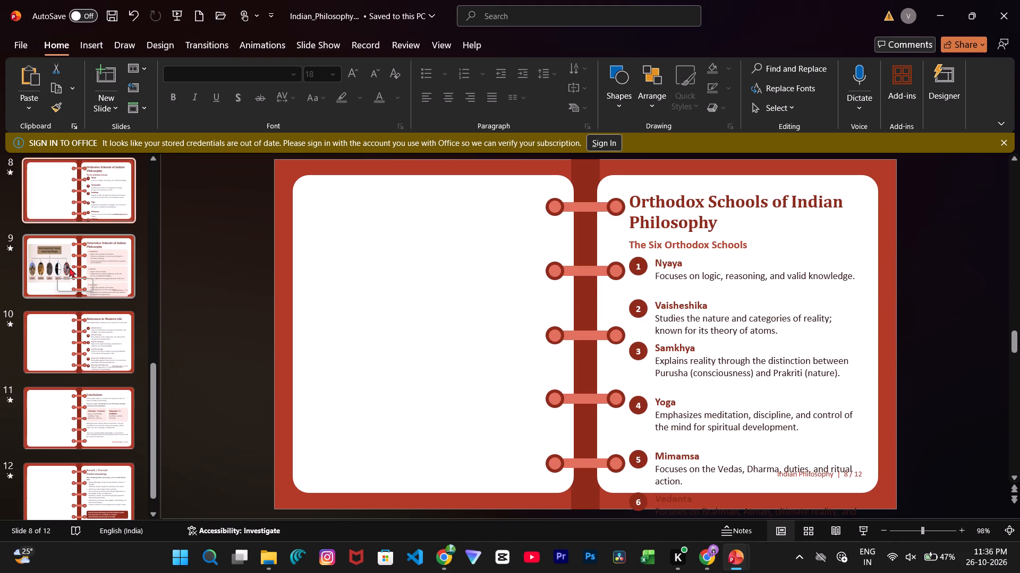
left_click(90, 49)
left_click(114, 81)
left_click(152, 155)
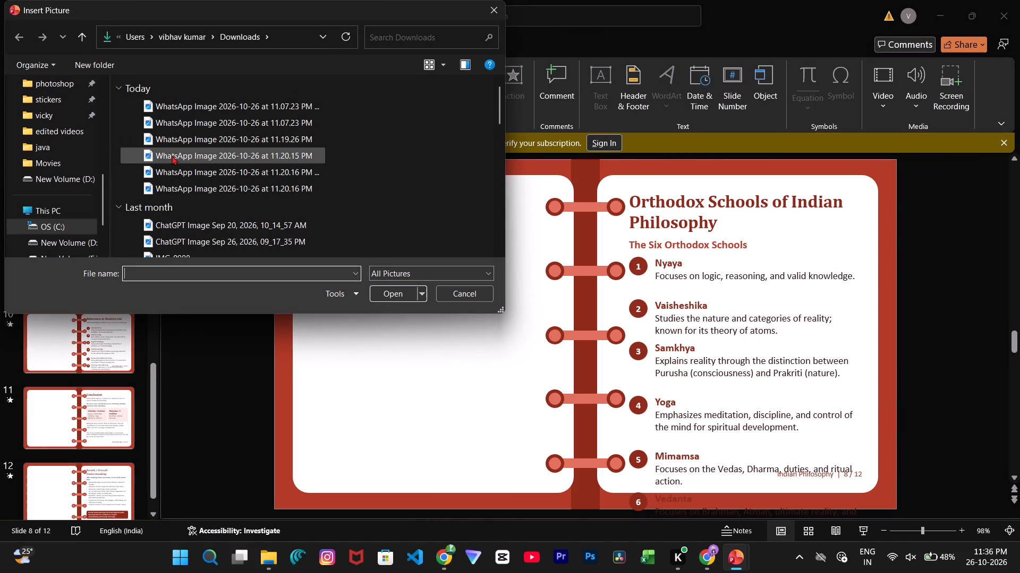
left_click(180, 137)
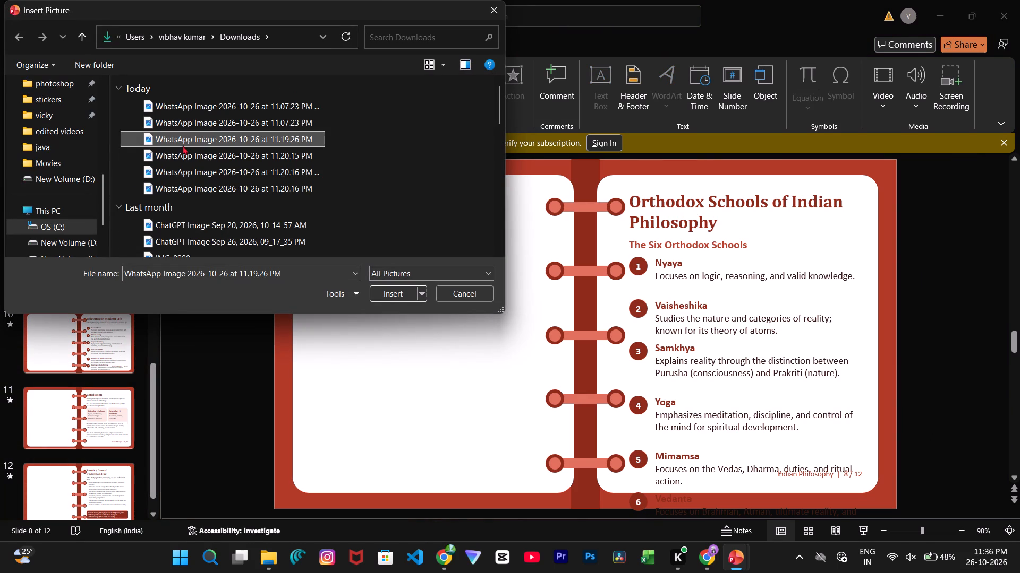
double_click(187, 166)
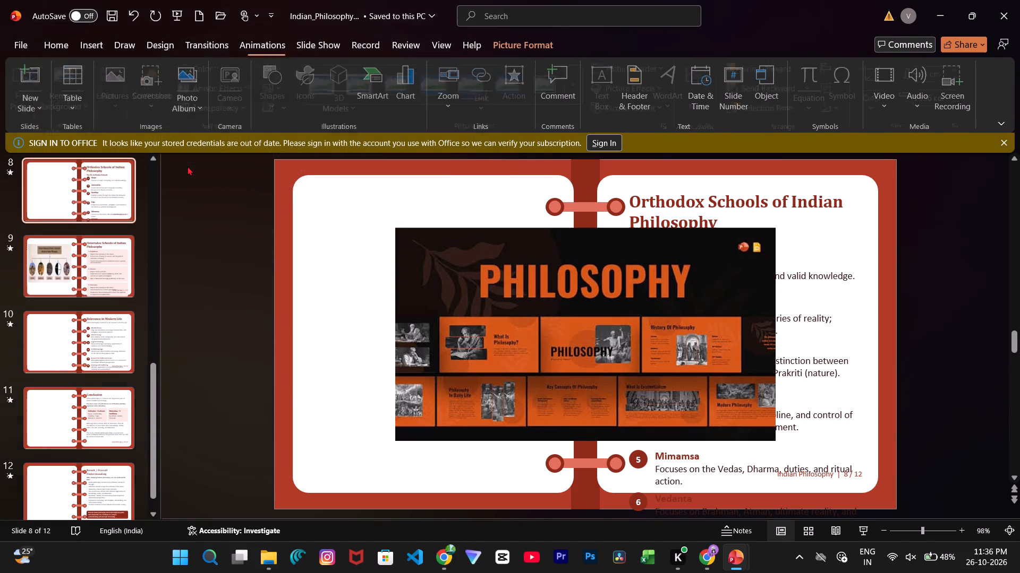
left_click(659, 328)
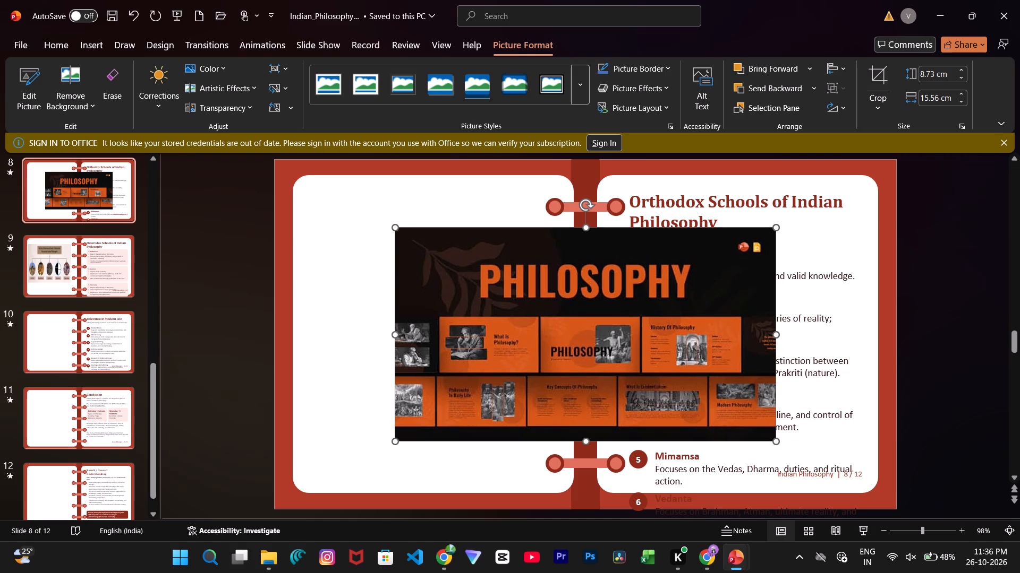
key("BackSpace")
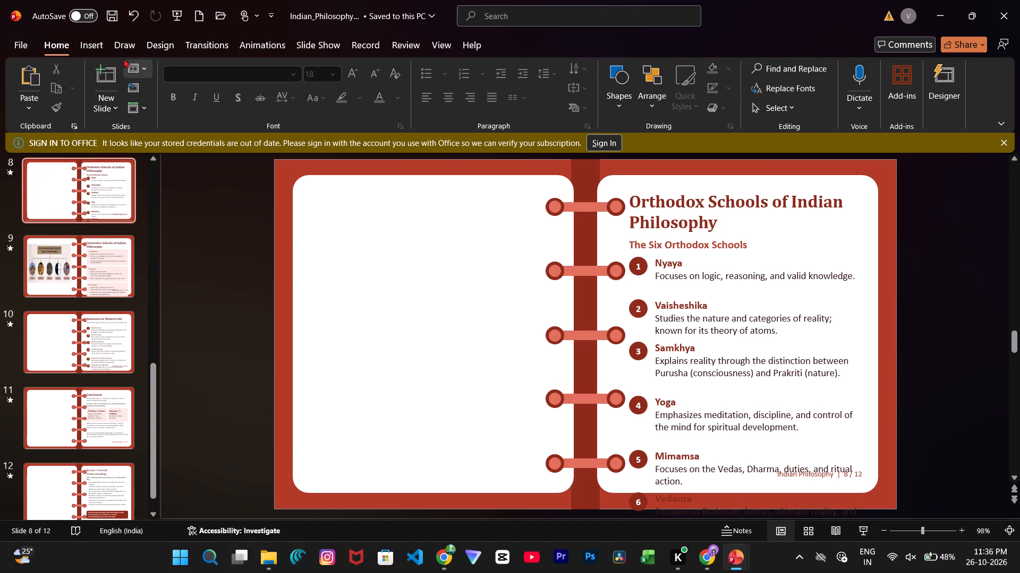
Start inserting a different picture on slide 8, Orthodox Schools of Indian Philosophy.
left_click(104, 47)
left_click(121, 101)
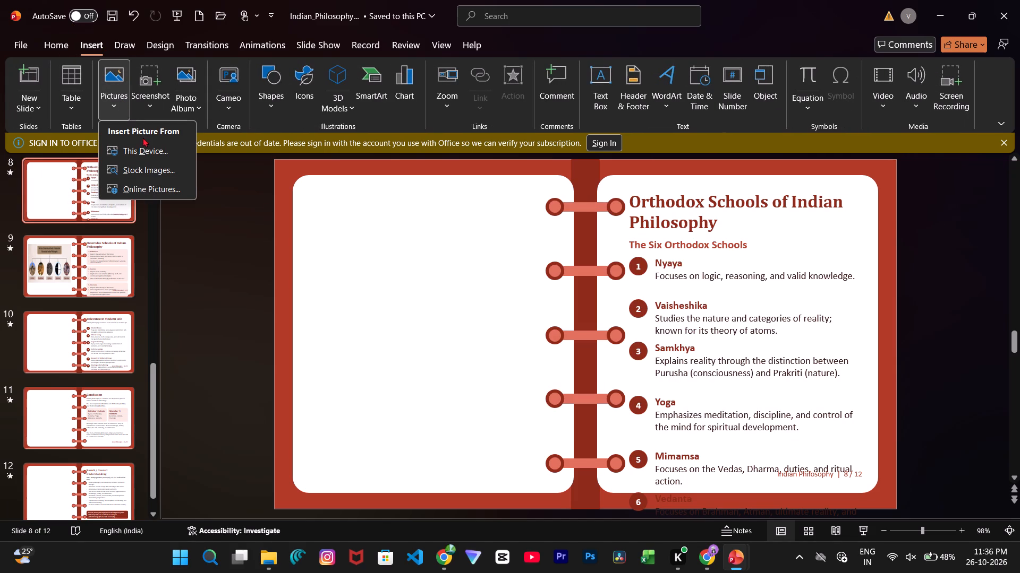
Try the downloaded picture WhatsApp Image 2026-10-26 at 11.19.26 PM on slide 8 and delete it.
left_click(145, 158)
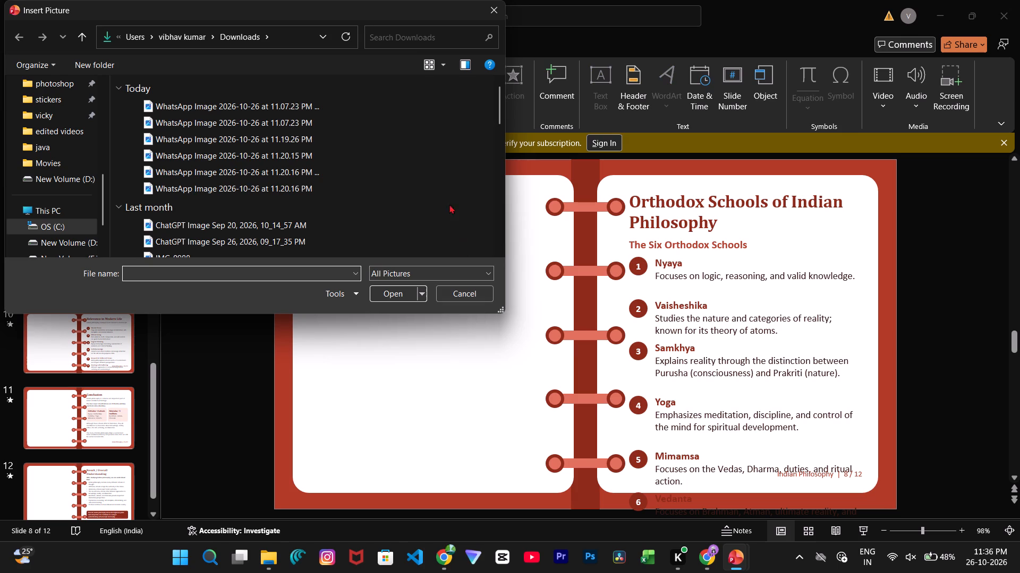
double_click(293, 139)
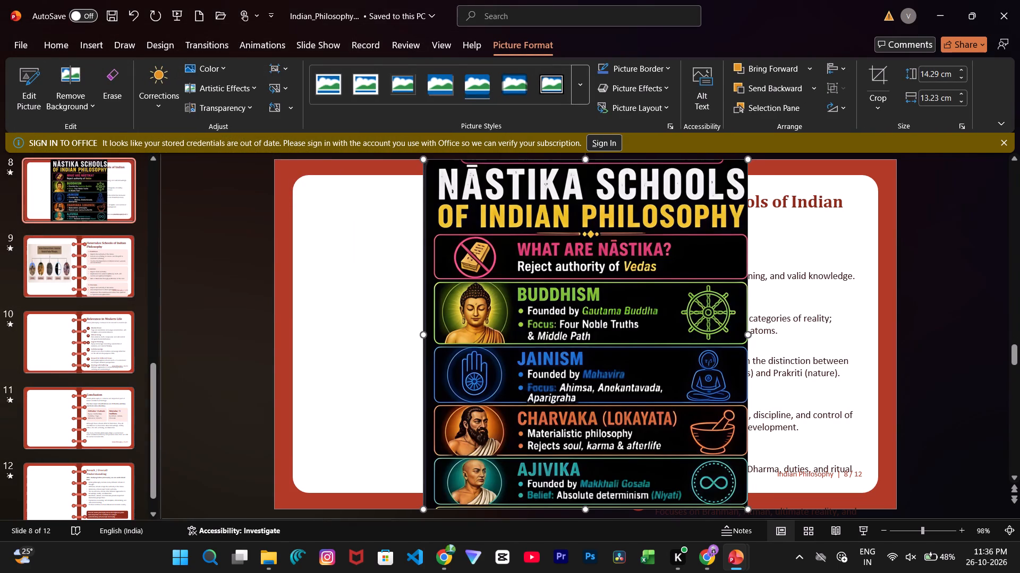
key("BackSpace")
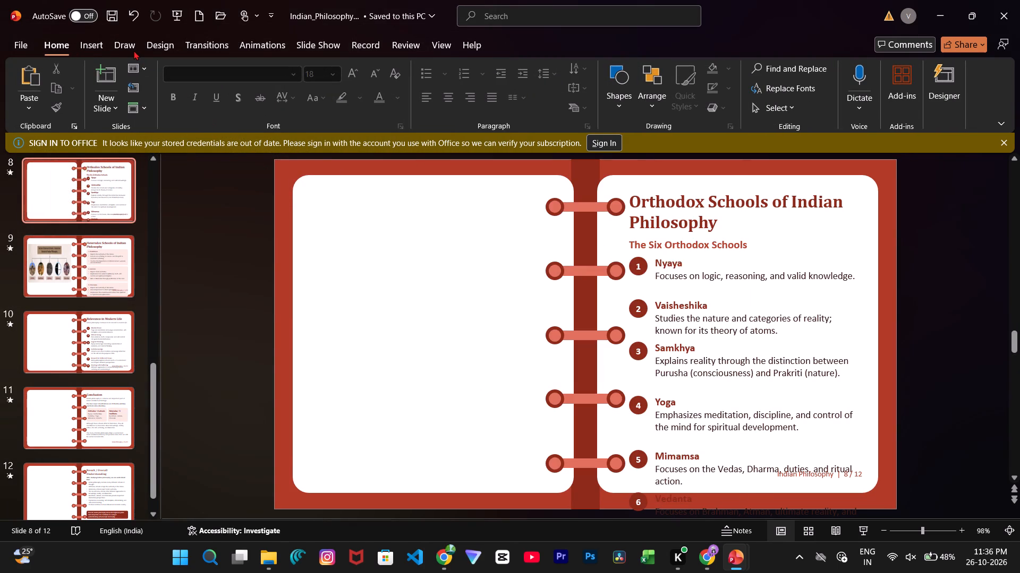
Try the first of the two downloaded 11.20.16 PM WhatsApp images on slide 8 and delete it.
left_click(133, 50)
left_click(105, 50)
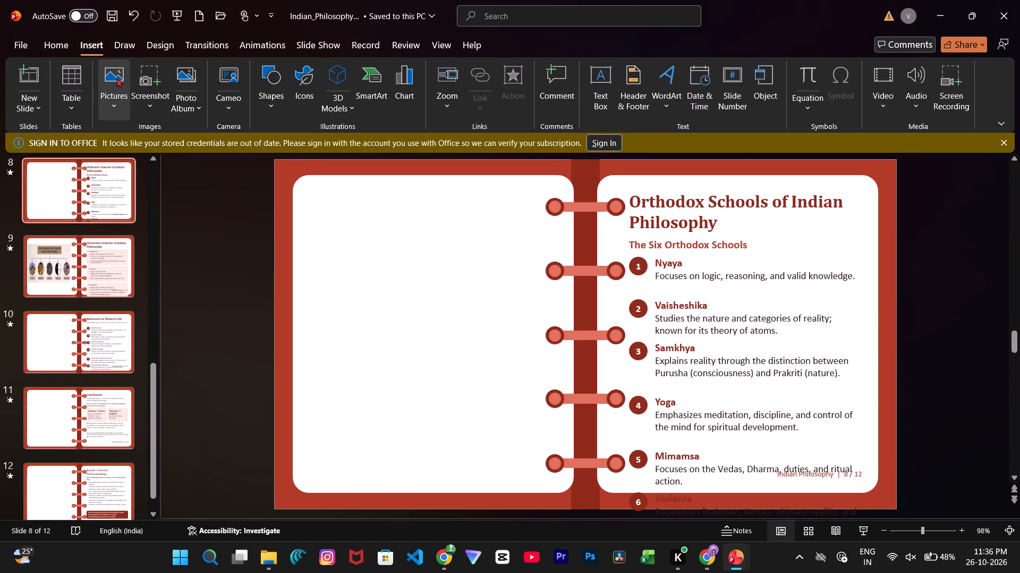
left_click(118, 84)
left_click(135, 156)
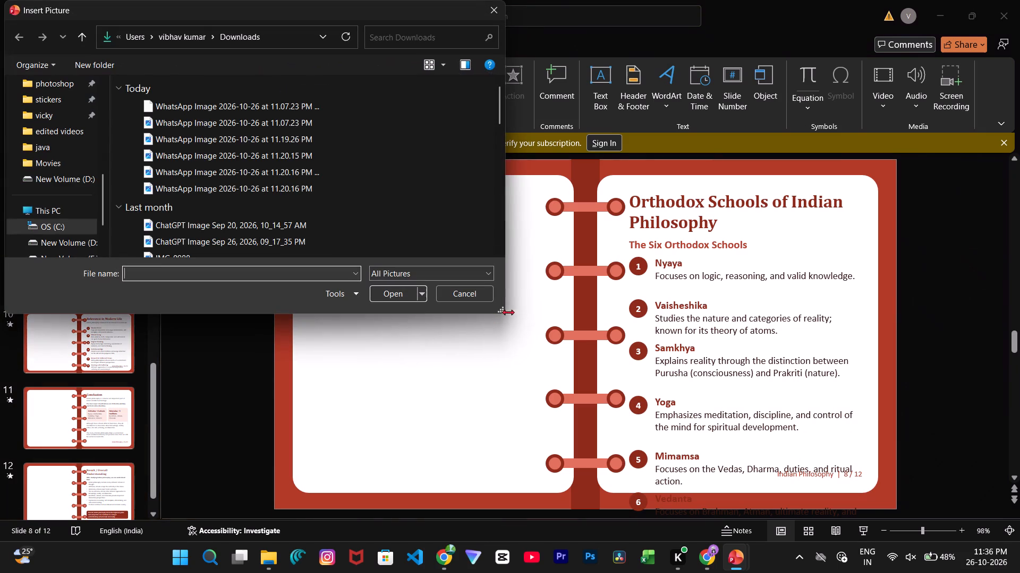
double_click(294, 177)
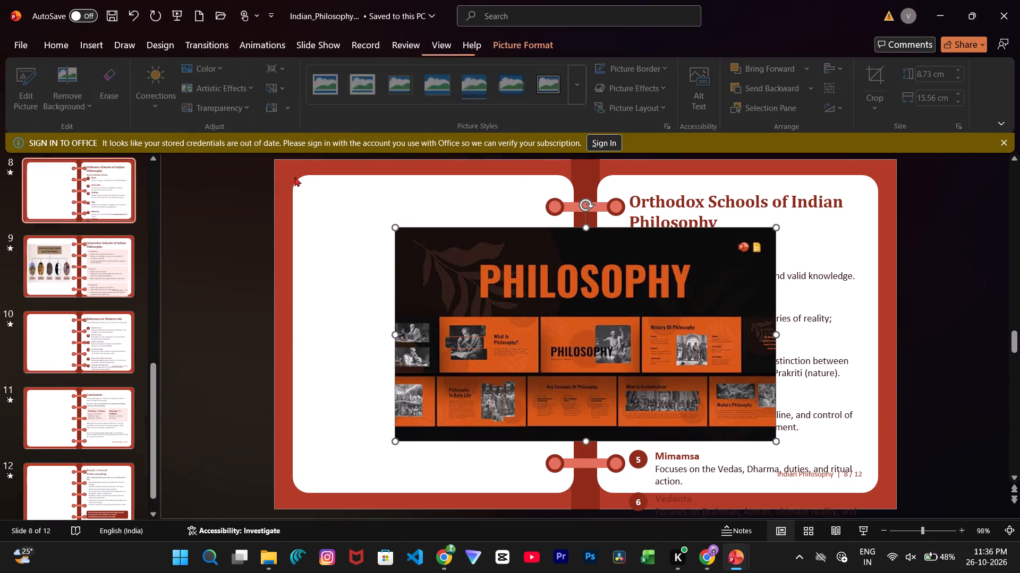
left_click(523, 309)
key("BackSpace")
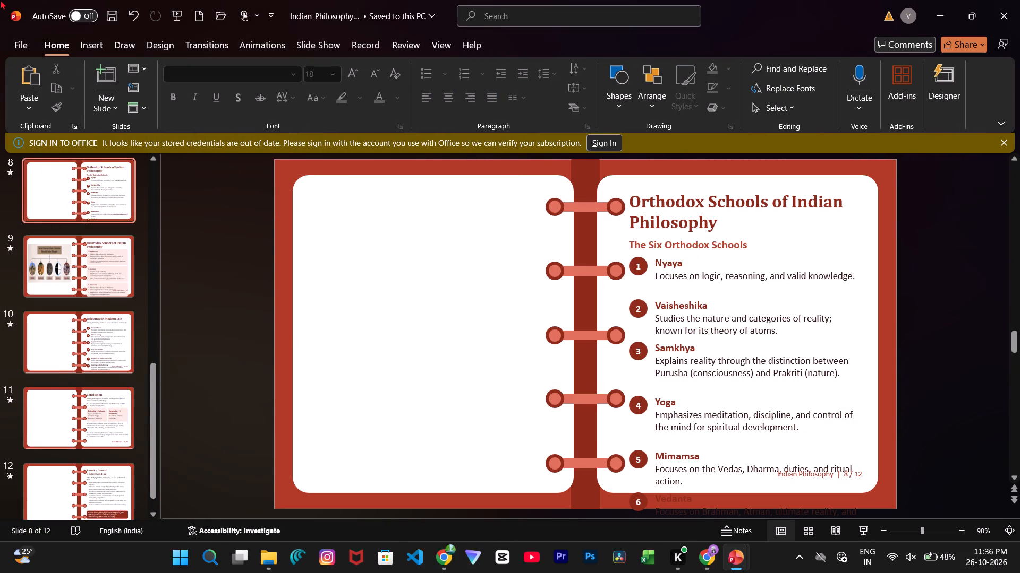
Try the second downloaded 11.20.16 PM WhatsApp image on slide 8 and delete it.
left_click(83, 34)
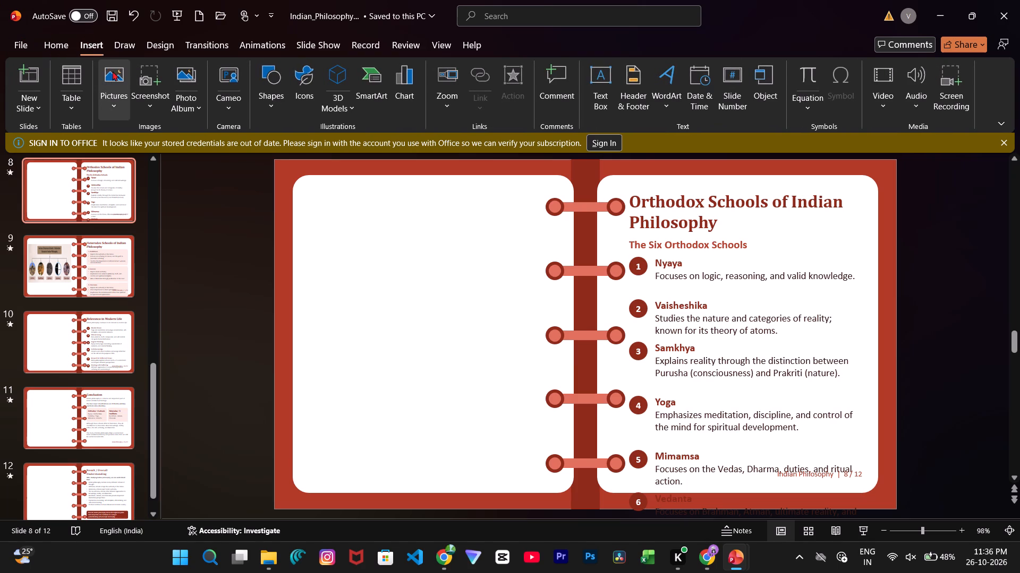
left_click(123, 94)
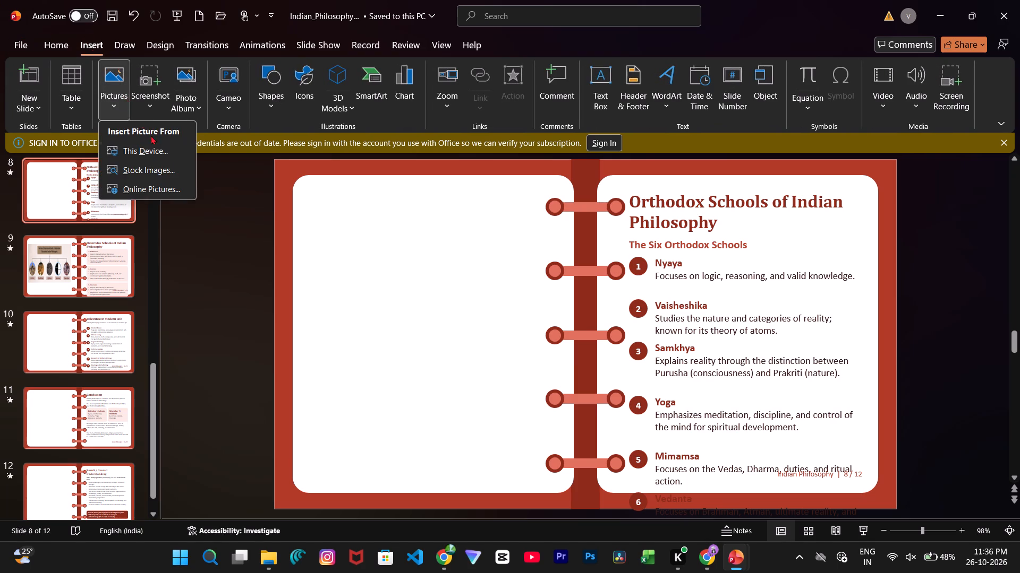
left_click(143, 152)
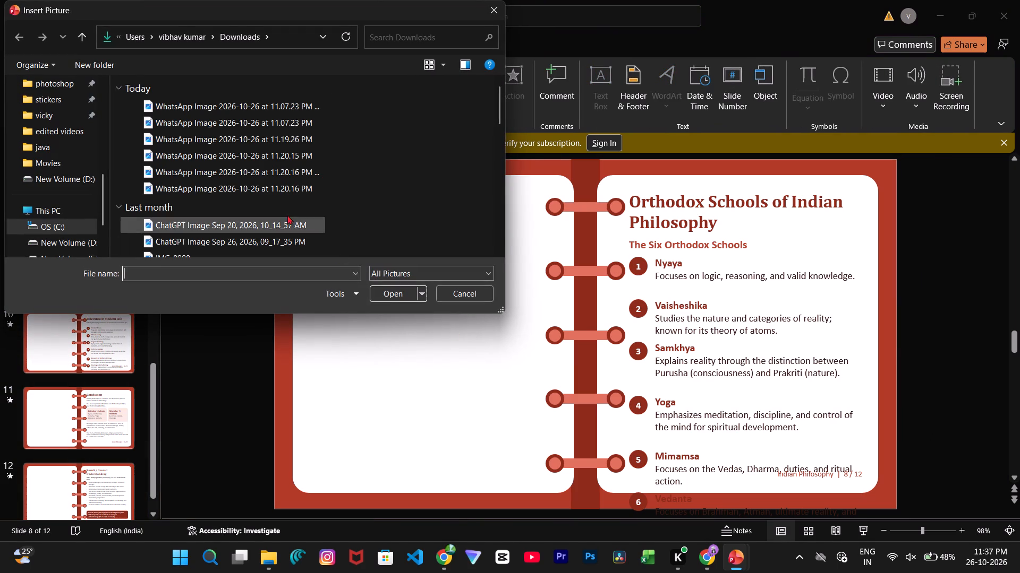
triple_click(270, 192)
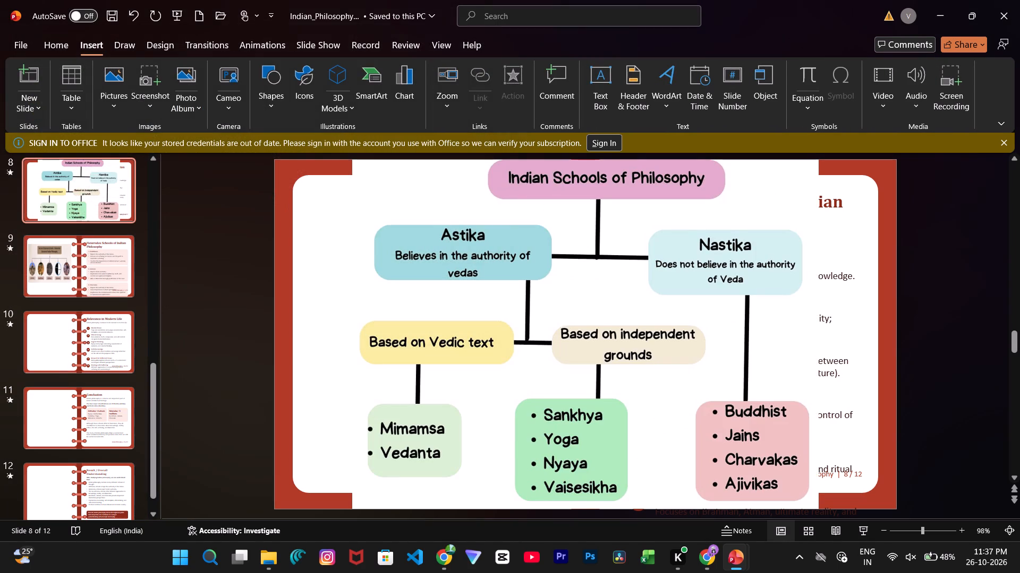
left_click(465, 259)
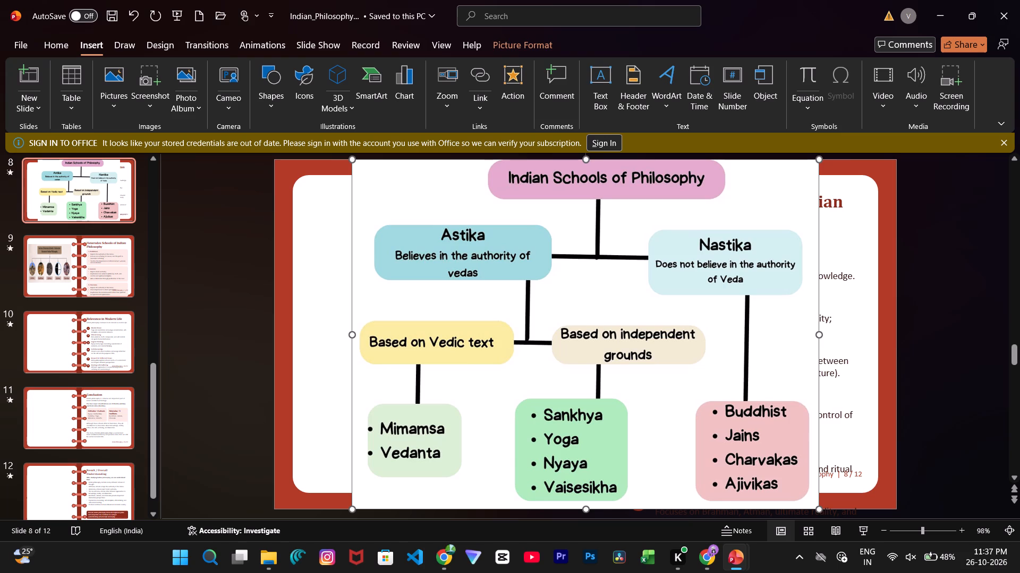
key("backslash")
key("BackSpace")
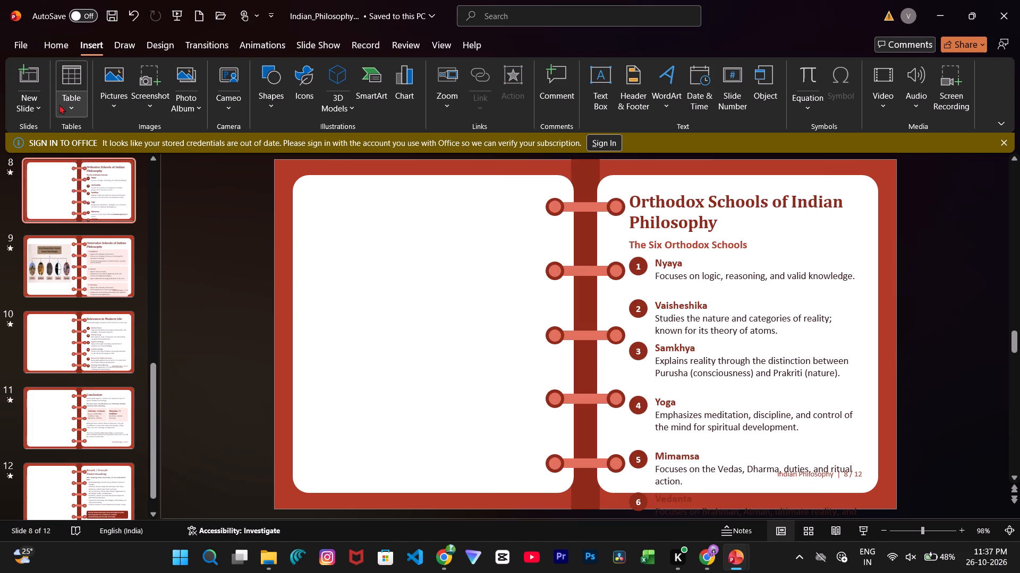
Open the Insert Picture dialog for slide 8 at the Downloads folder.
left_click(104, 110)
left_click(137, 151)
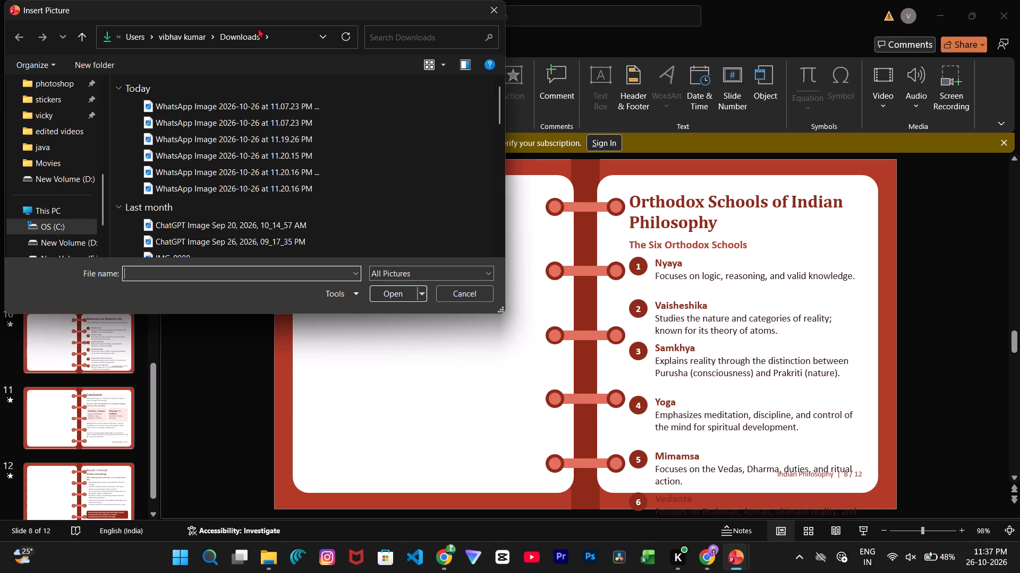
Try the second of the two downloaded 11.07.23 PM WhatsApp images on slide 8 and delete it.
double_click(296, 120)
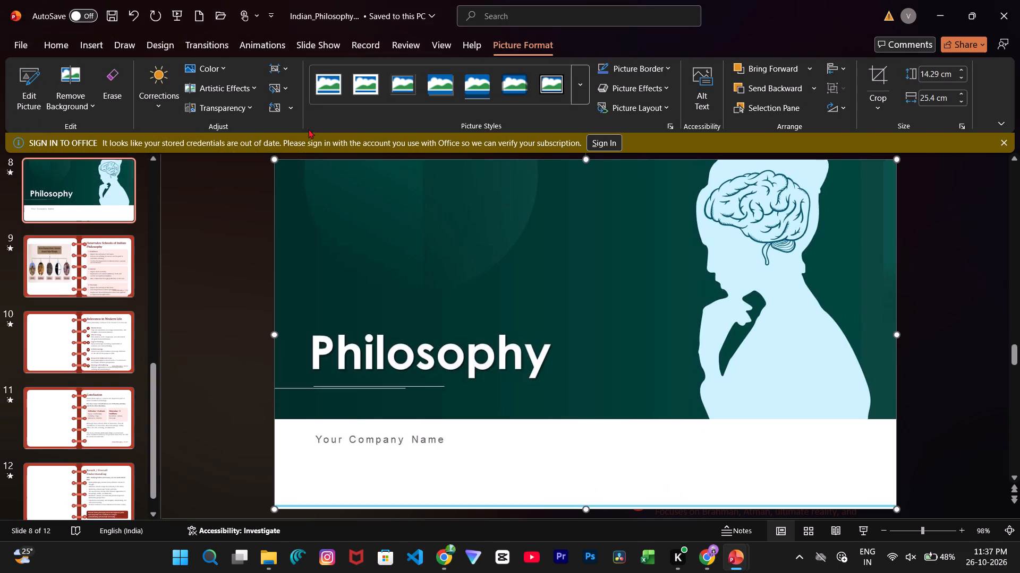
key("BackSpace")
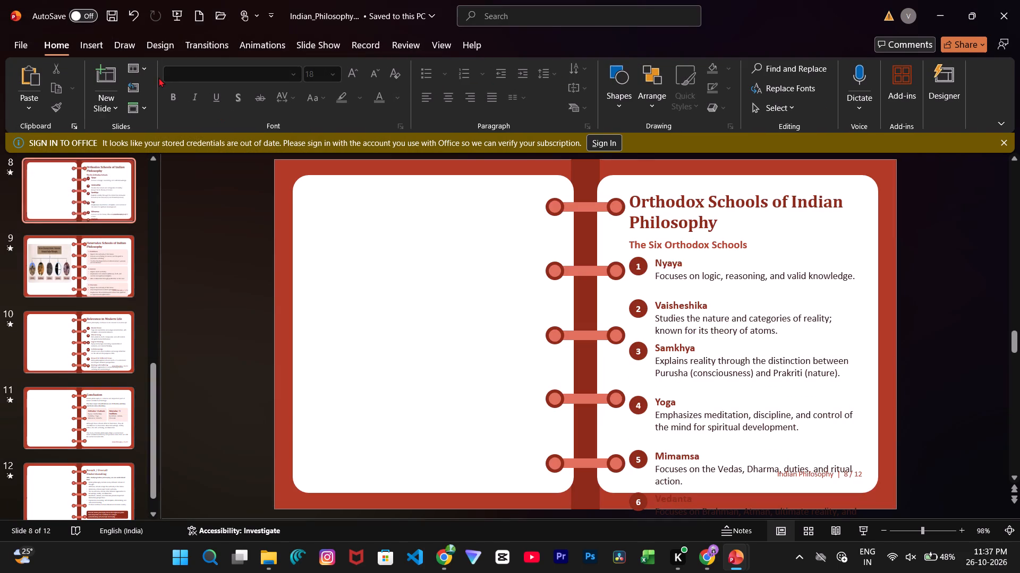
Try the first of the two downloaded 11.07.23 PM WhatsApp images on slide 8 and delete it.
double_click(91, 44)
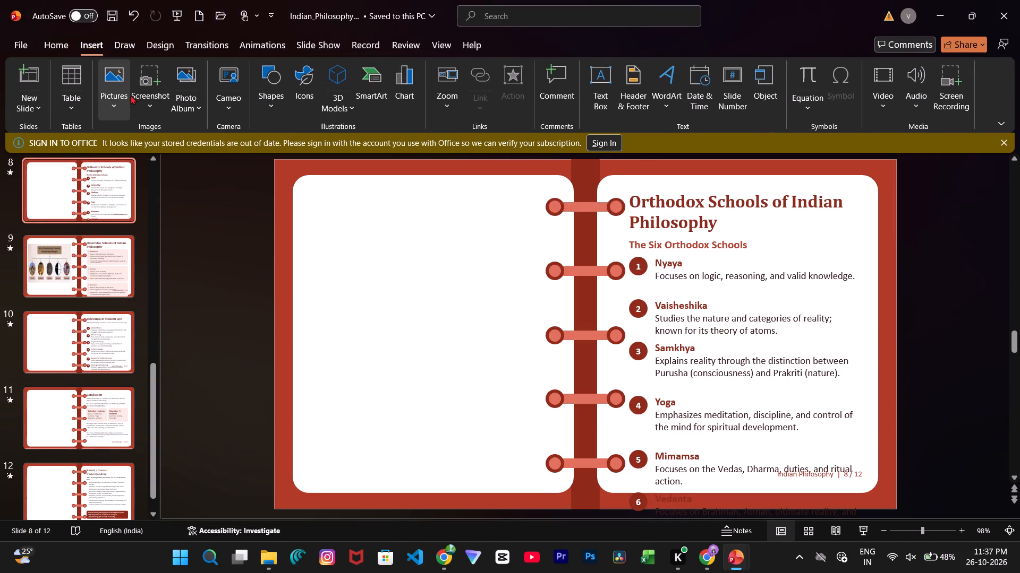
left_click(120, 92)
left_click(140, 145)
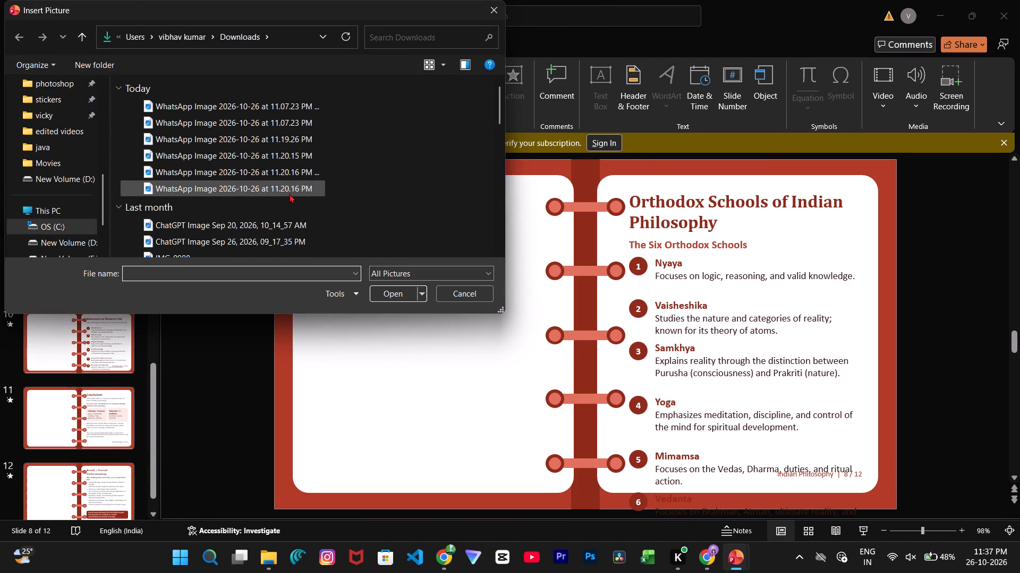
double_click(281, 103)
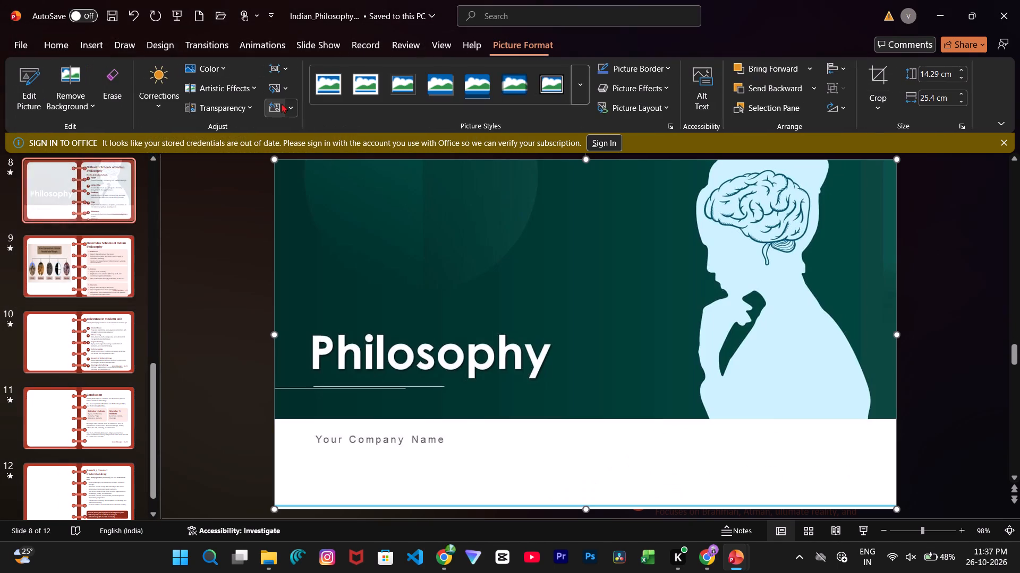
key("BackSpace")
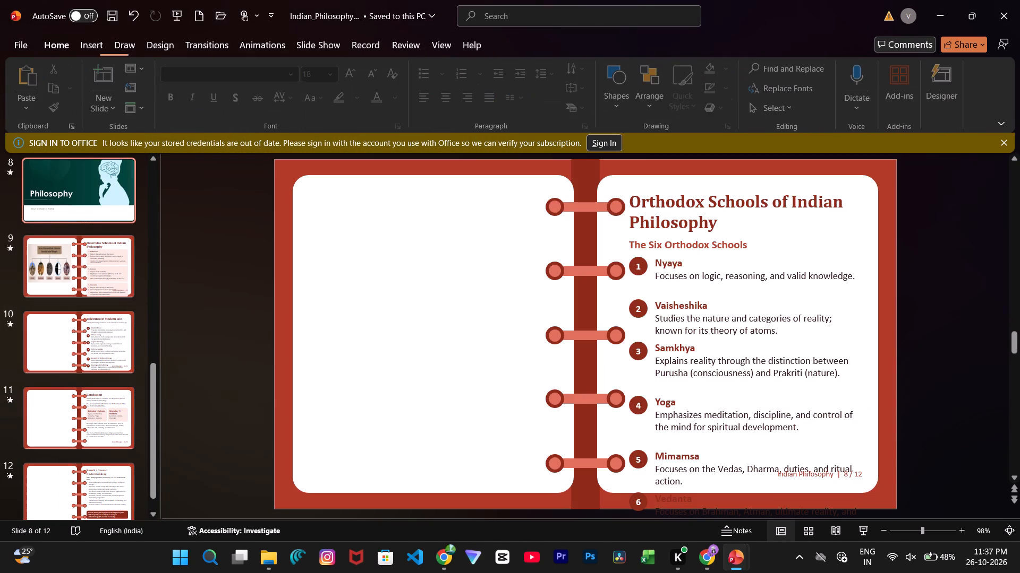
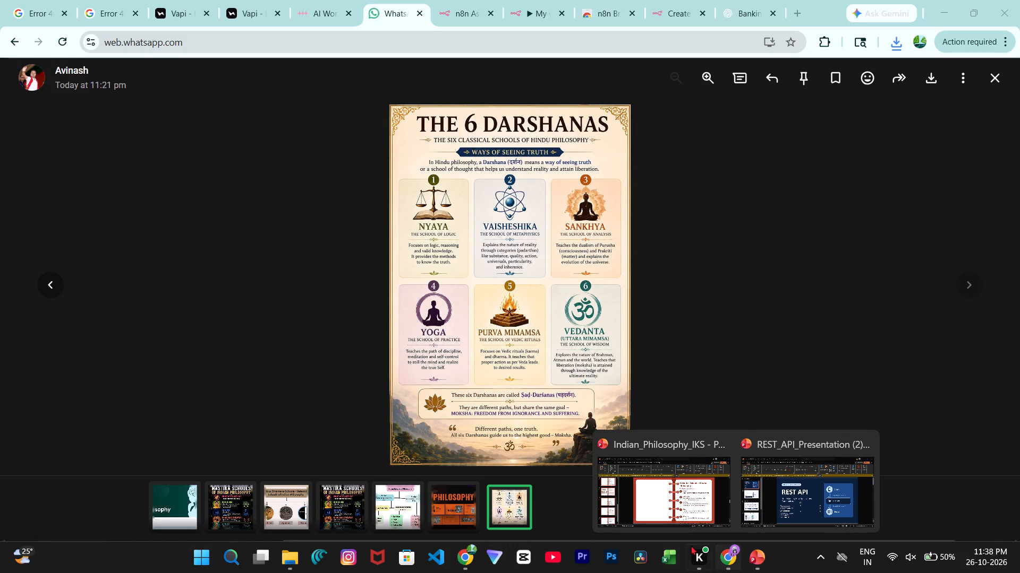
Switch to the Indian_Philosophy_IKS presentation in PowerPoint and go to slide 8 on the orthodox schools.
left_click(758, 562)
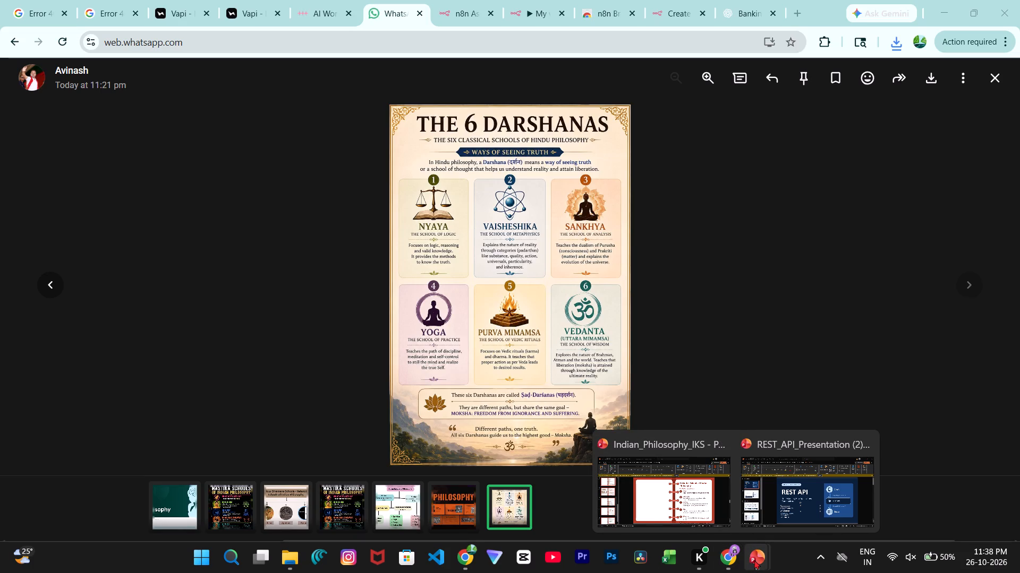
left_click(754, 560)
left_click(658, 497)
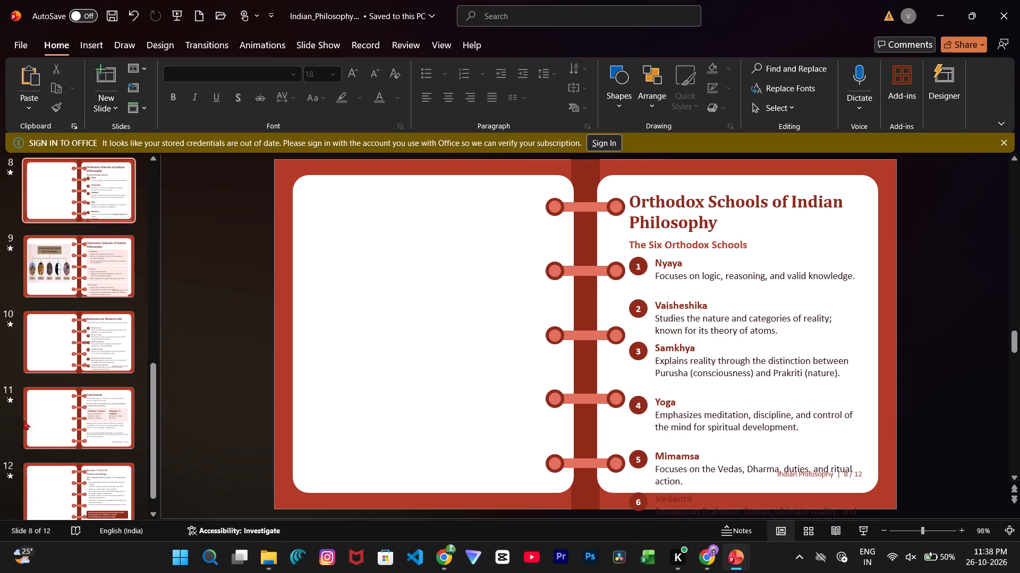
left_click(58, 349)
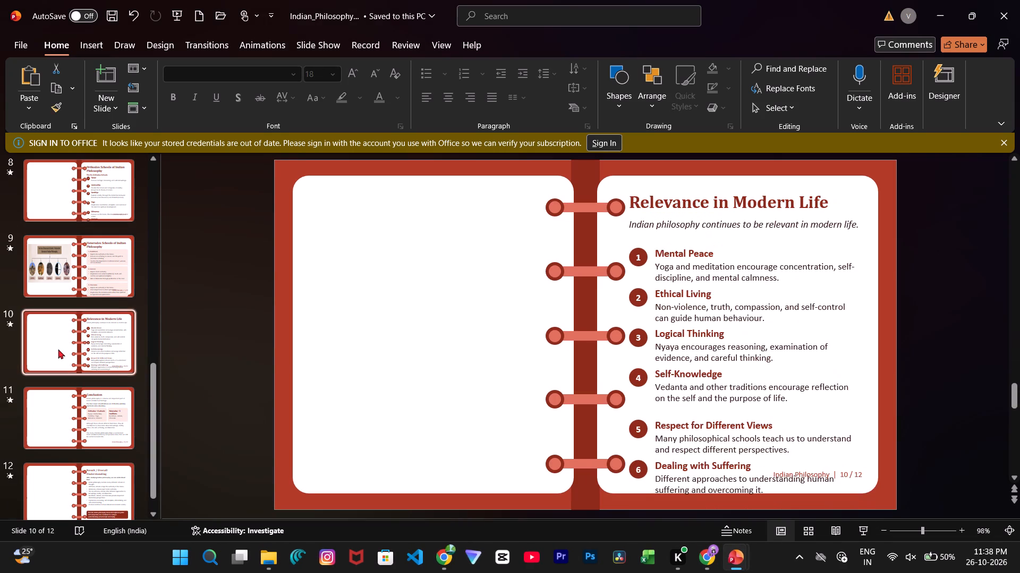
left_click(46, 178)
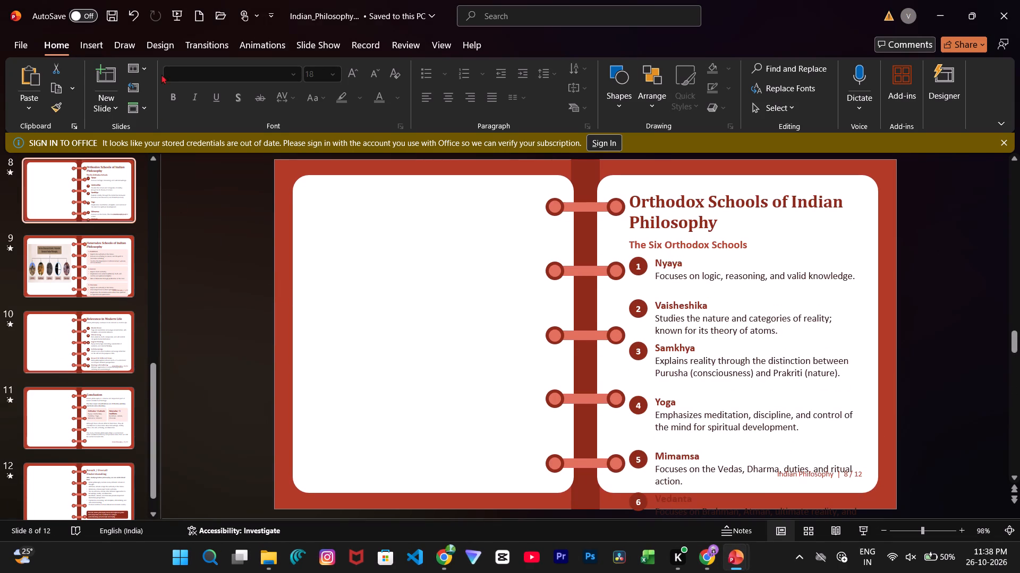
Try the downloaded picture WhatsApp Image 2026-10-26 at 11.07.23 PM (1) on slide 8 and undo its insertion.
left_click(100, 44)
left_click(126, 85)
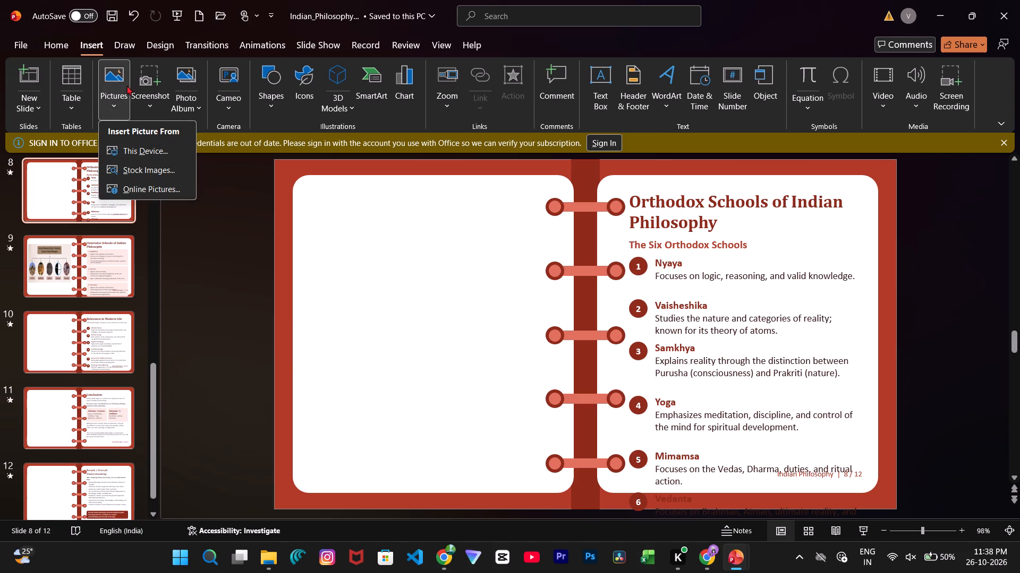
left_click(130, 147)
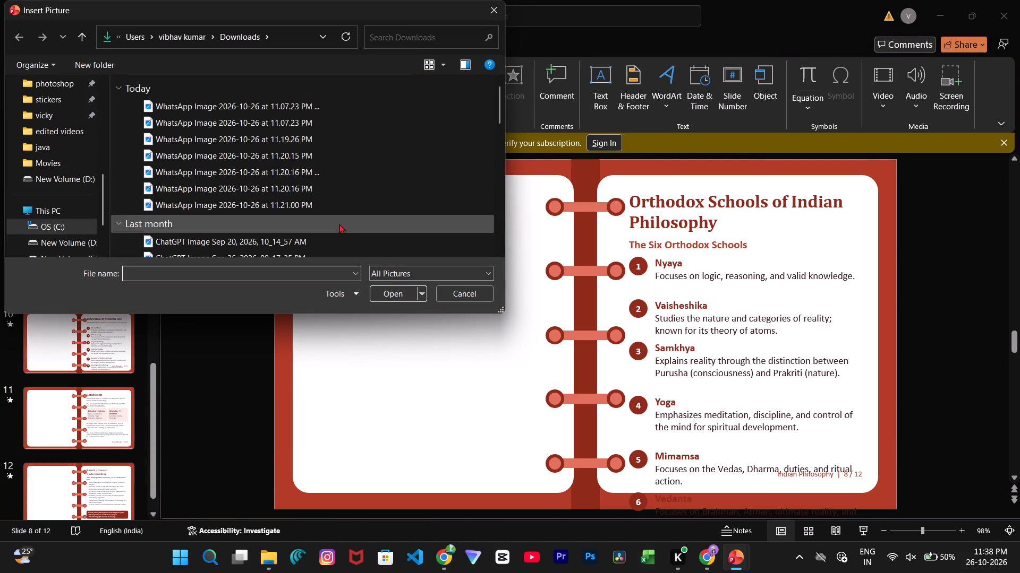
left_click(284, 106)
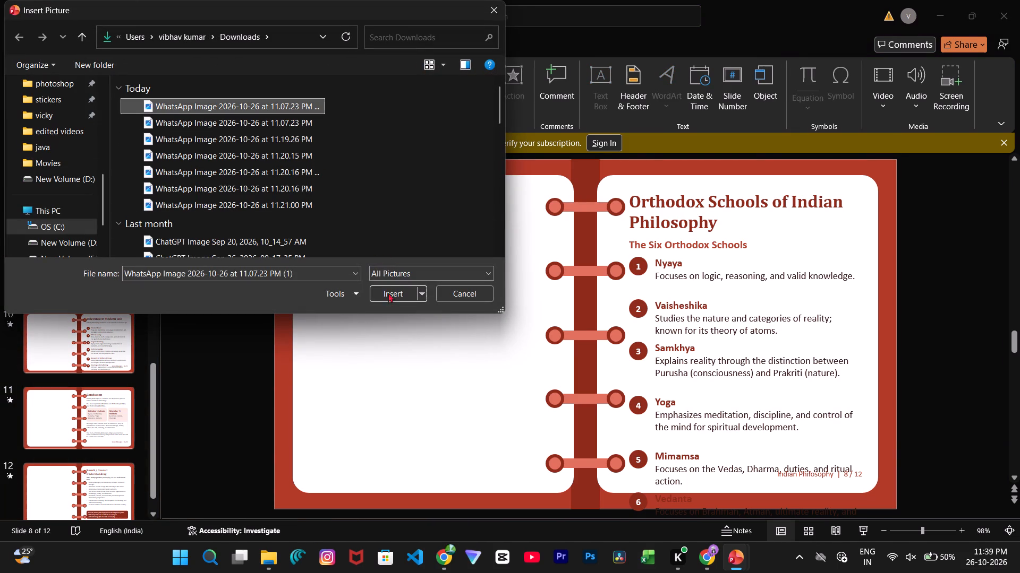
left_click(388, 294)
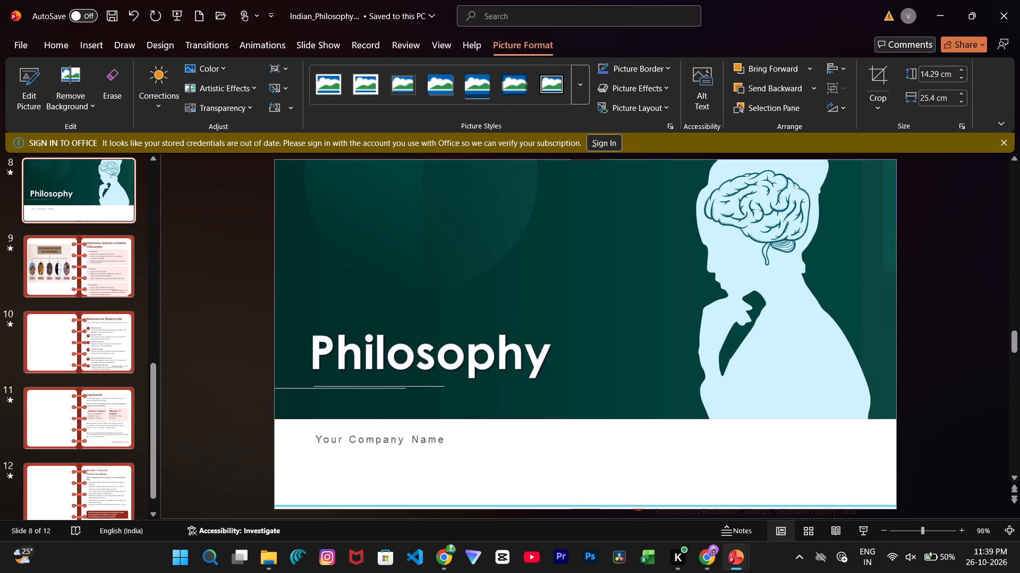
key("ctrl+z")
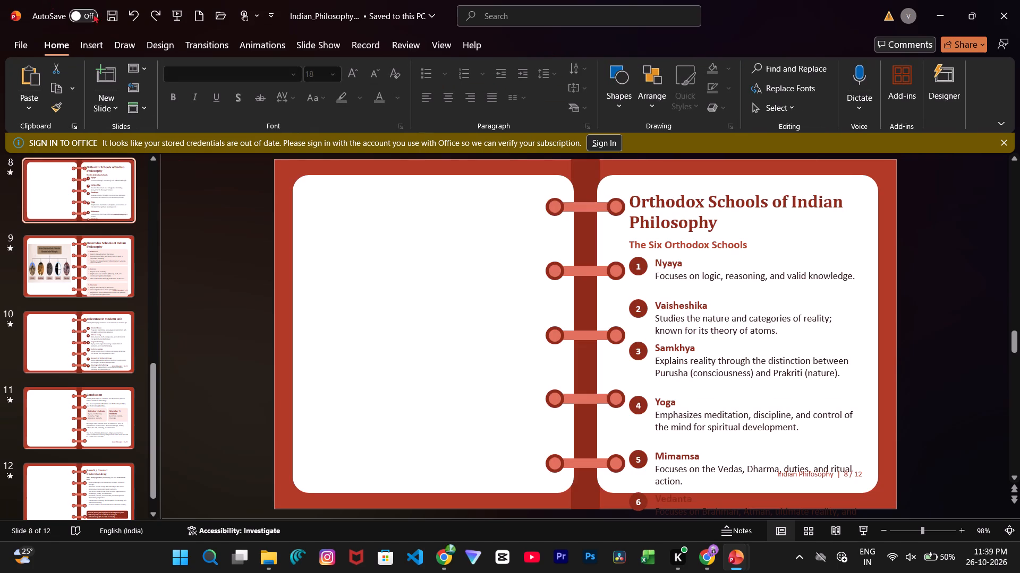
Begin inserting another picture on slide 8.
left_click(87, 44)
left_click(111, 81)
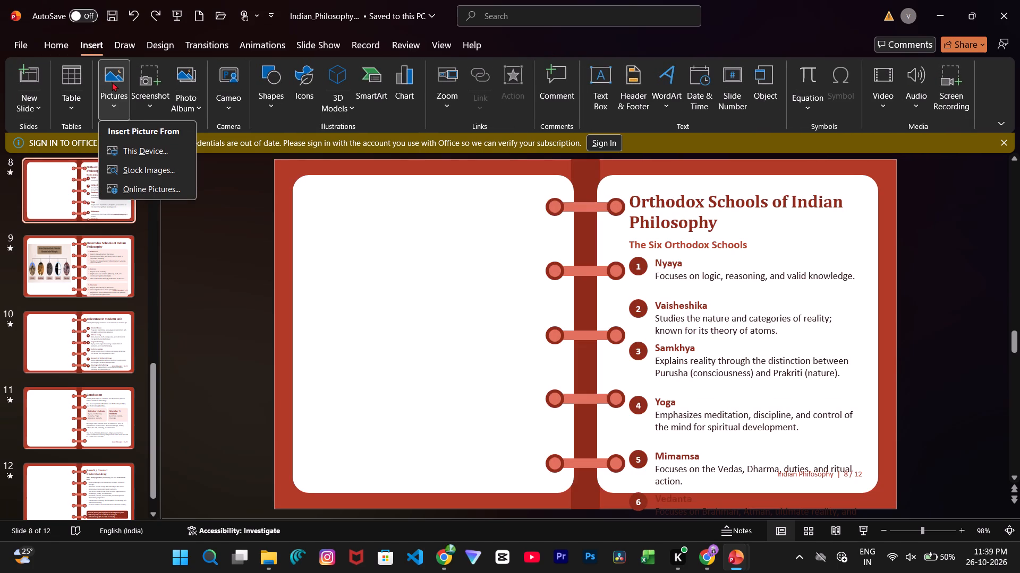
Insert the downloaded WhatsApp Image 2026-10-26 at 11.21.00 PM on slide 8 and fit it on the blank left page, 12.38 cm high.
left_click(134, 142)
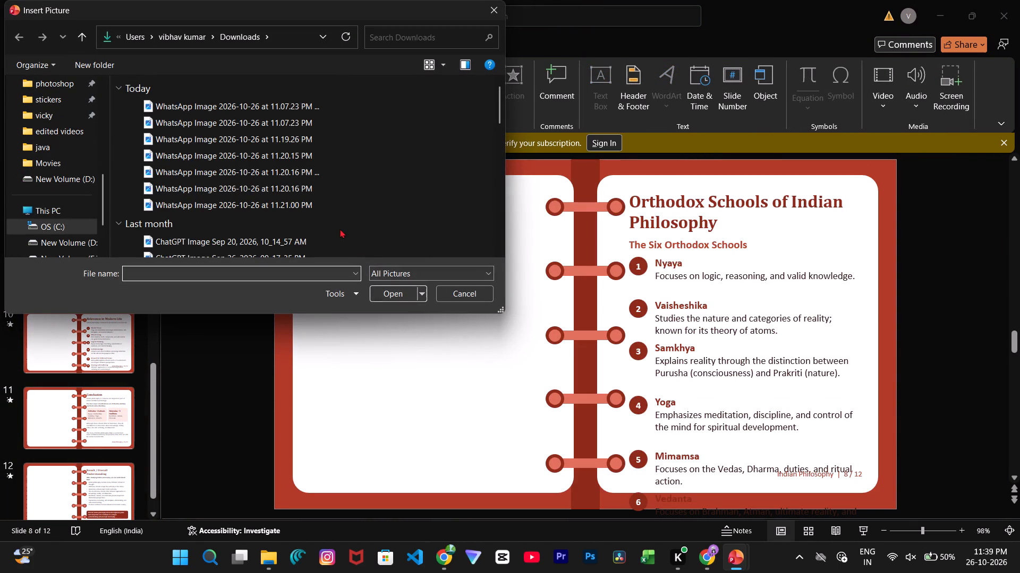
double_click(320, 199)
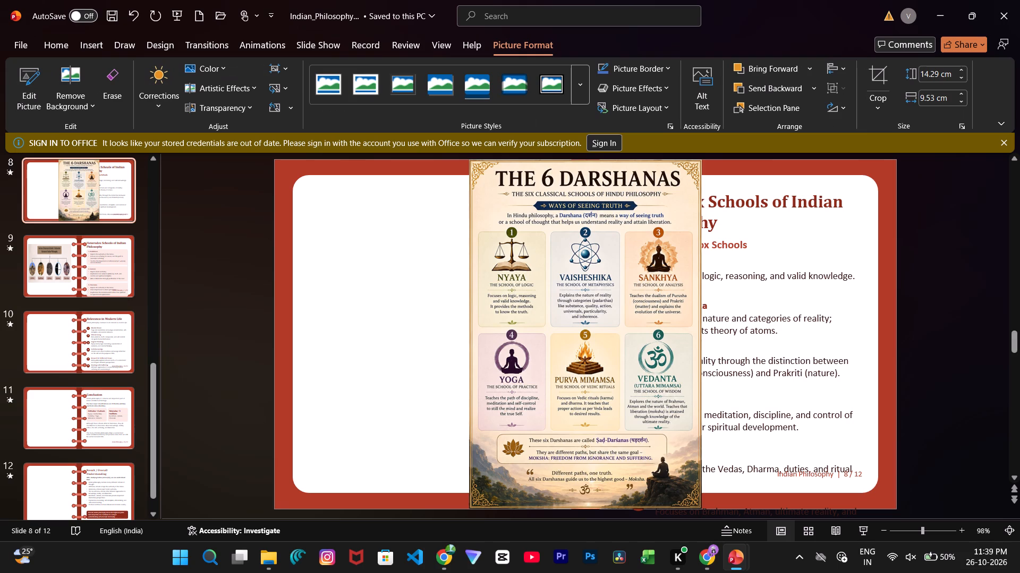
left_click_drag(554, 309, 381, 300)
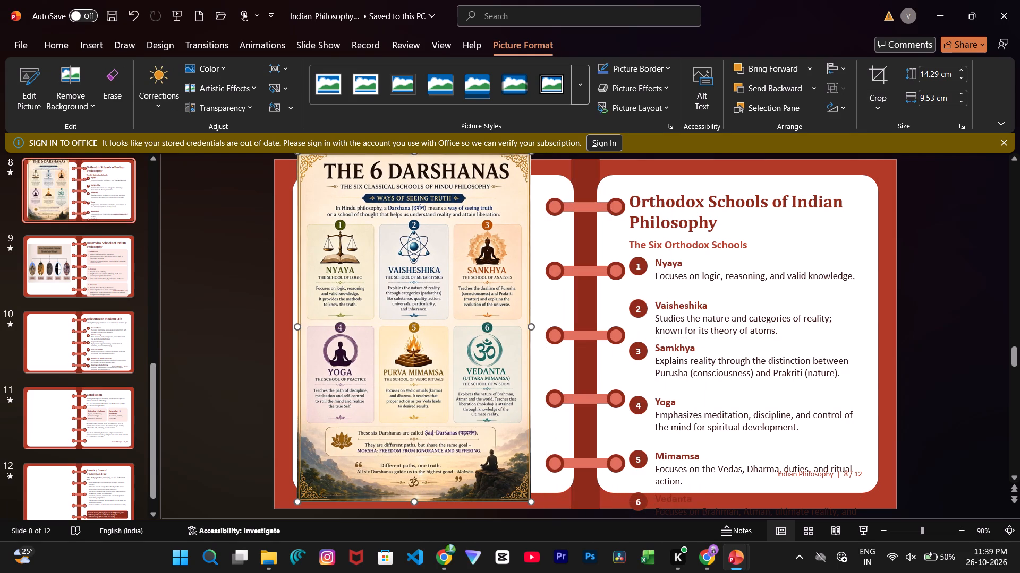
left_click_drag(415, 505, 421, 454)
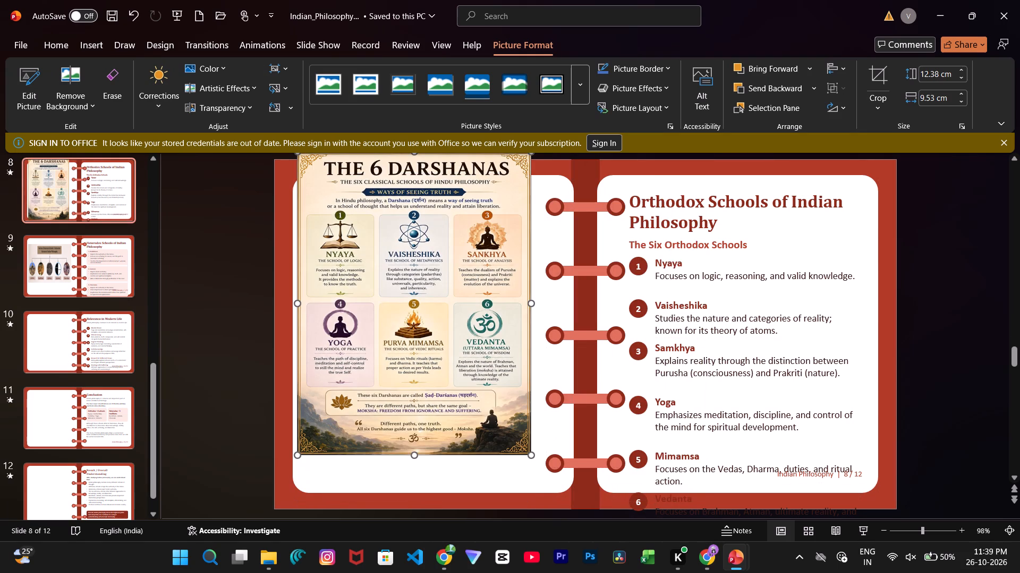
left_click_drag(382, 302, 392, 331)
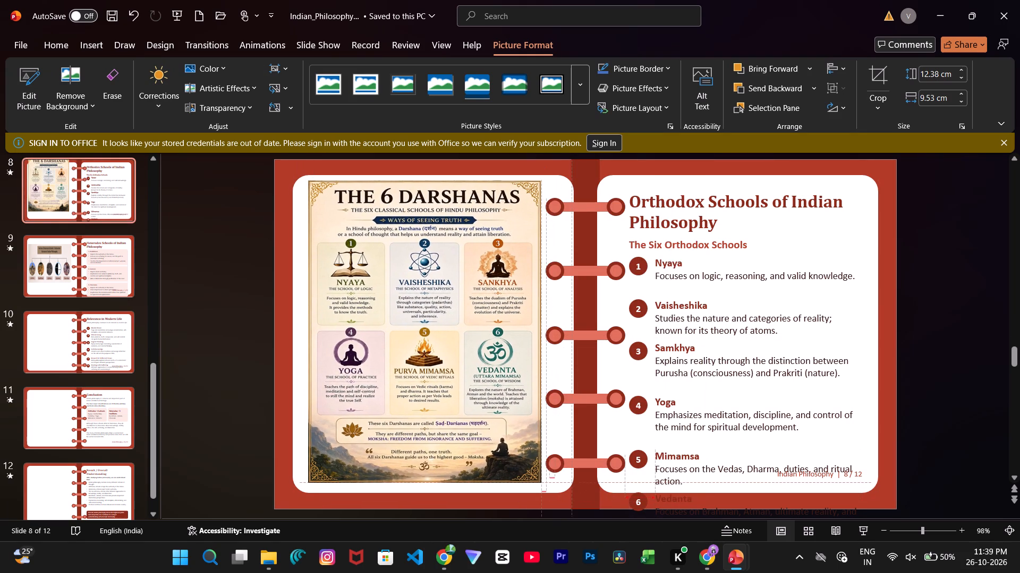
left_click_drag(392, 331, 387, 334)
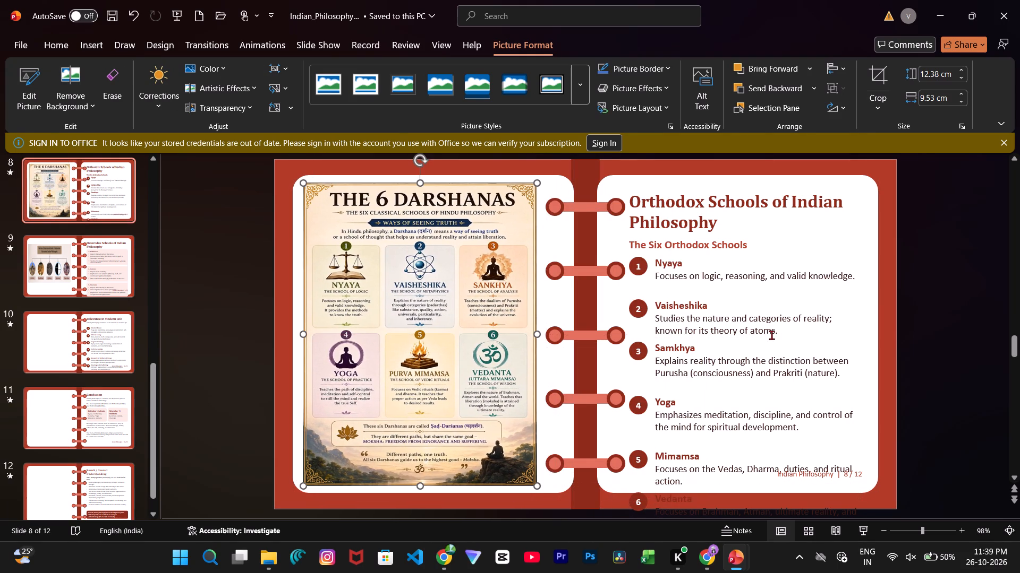
left_click(771, 335)
left_click(932, 326)
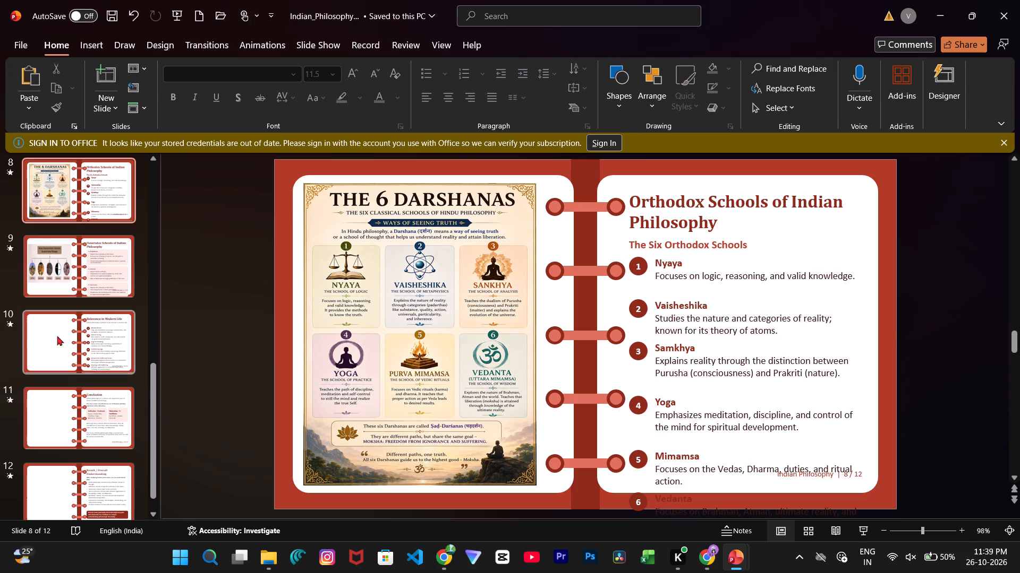
Copy the title text "Relevance in Modern Life" from slide 10.
left_click(46, 338)
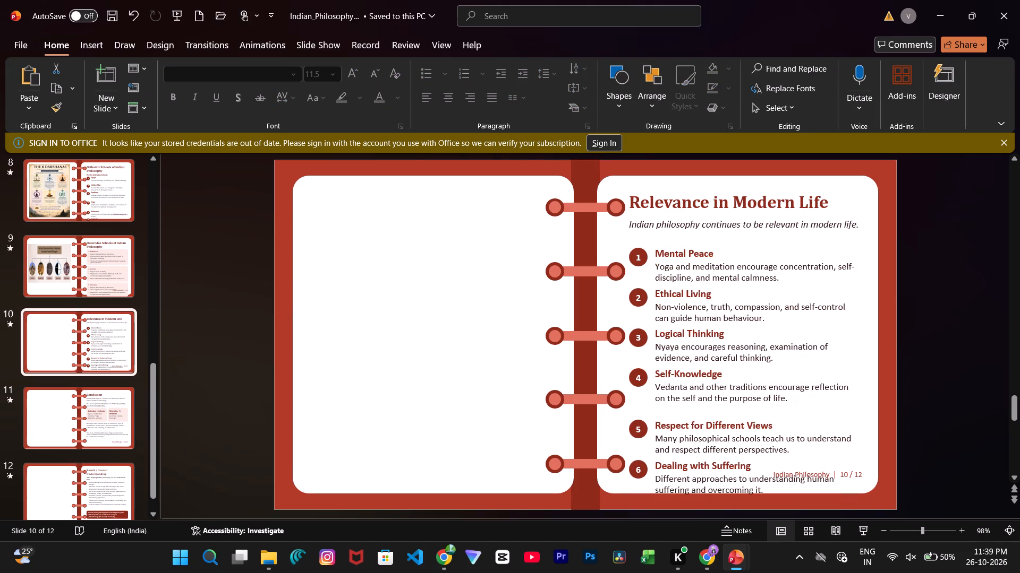
left_click(637, 202)
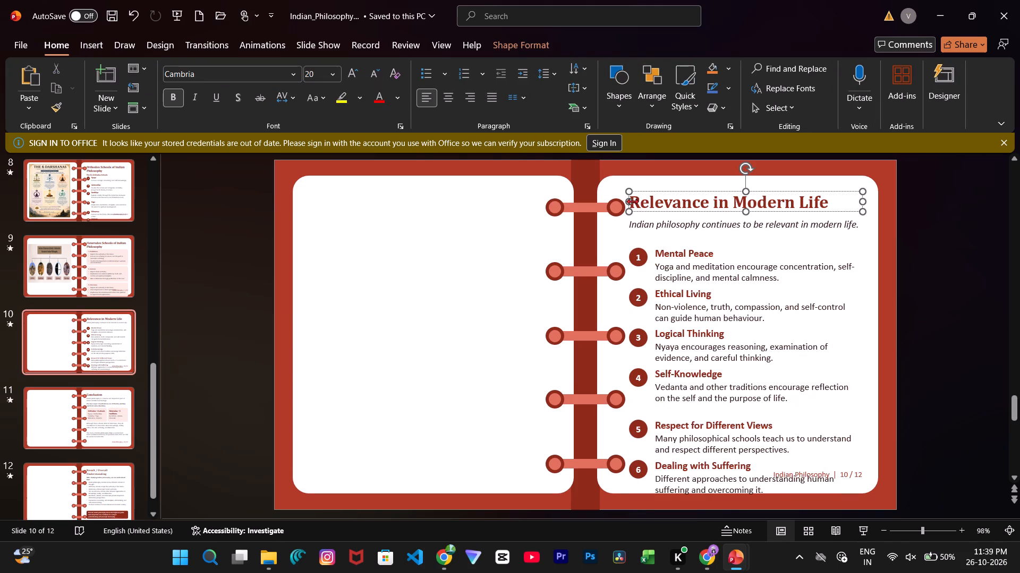
left_click_drag(636, 202, 645, 203)
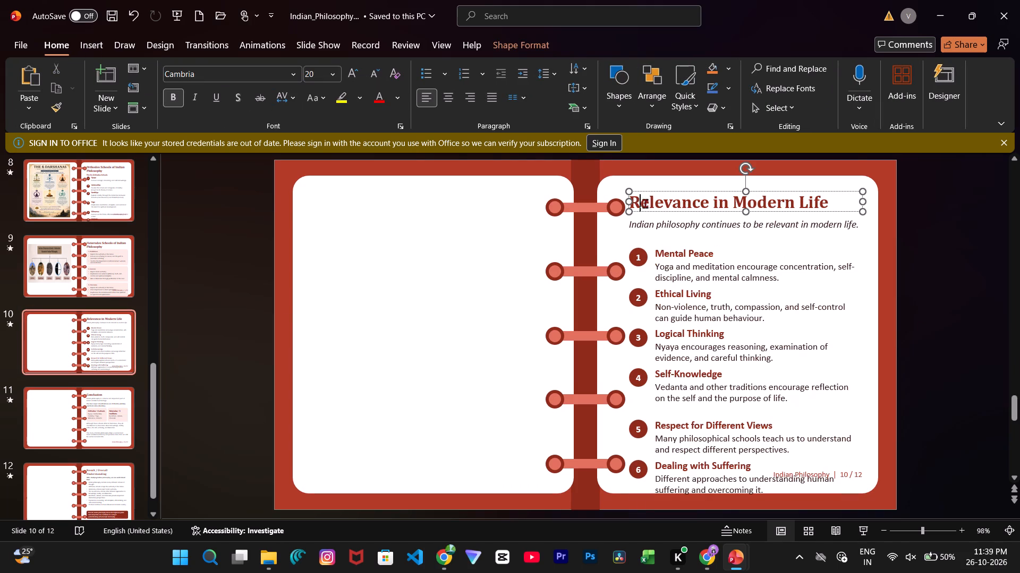
left_click_drag(645, 203, 656, 206)
left_click(634, 201)
left_click_drag(634, 201, 843, 211)
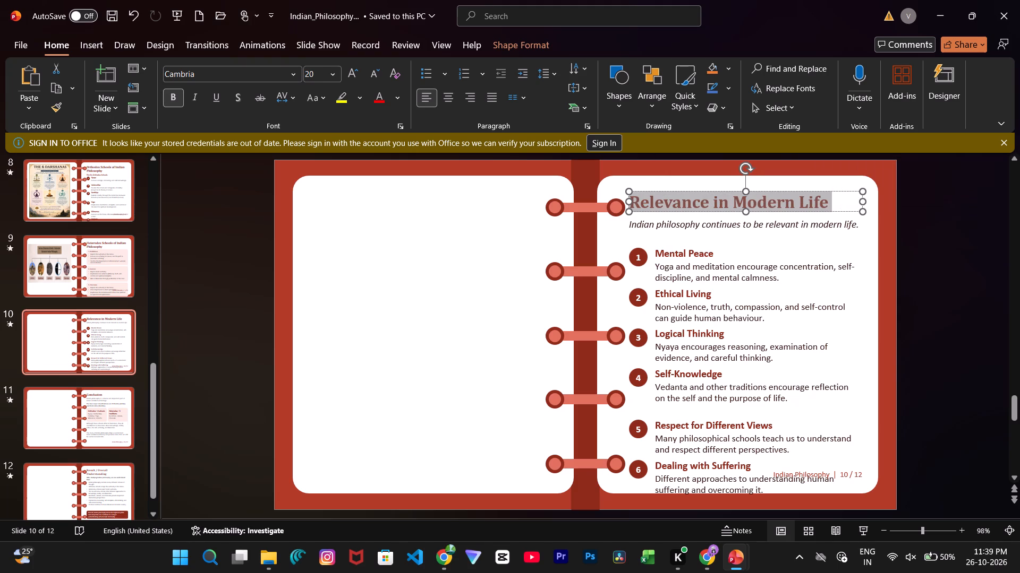
key("ctrl+c")
Switch to Chrome and search Google Images for the copied title, Relevance in Modern Life.
left_click(709, 552)
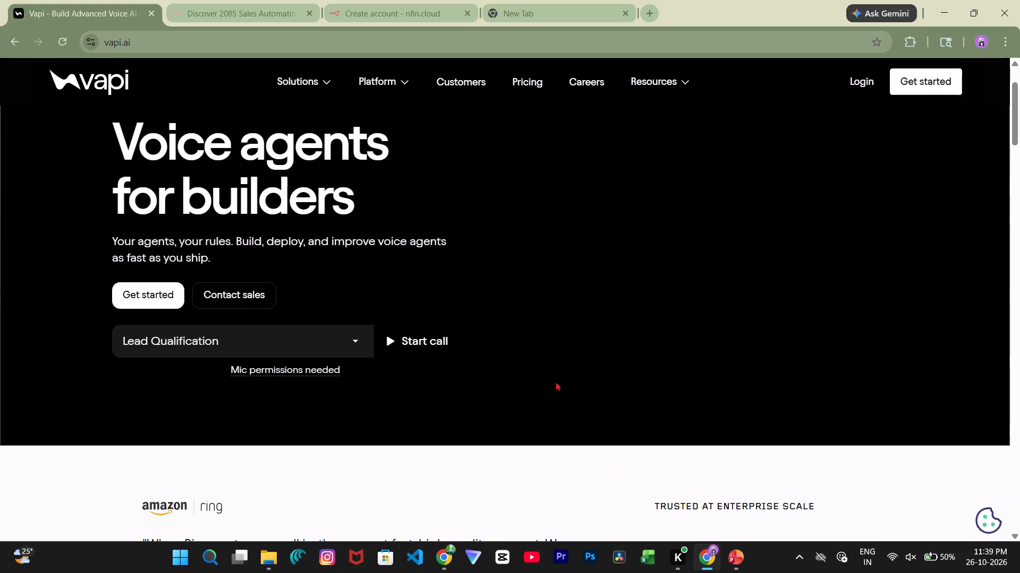
left_click(518, 14)
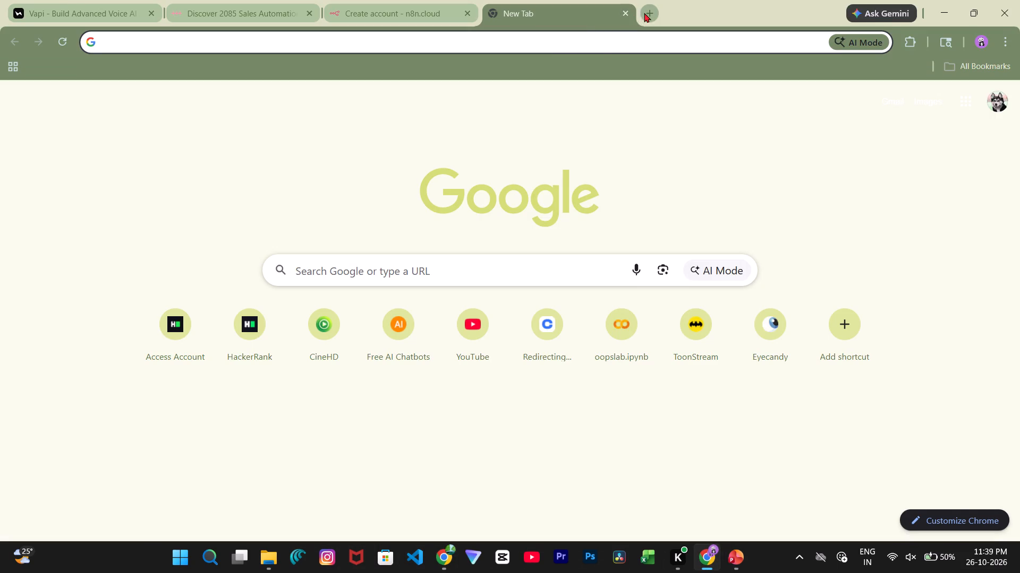
left_click(527, 273)
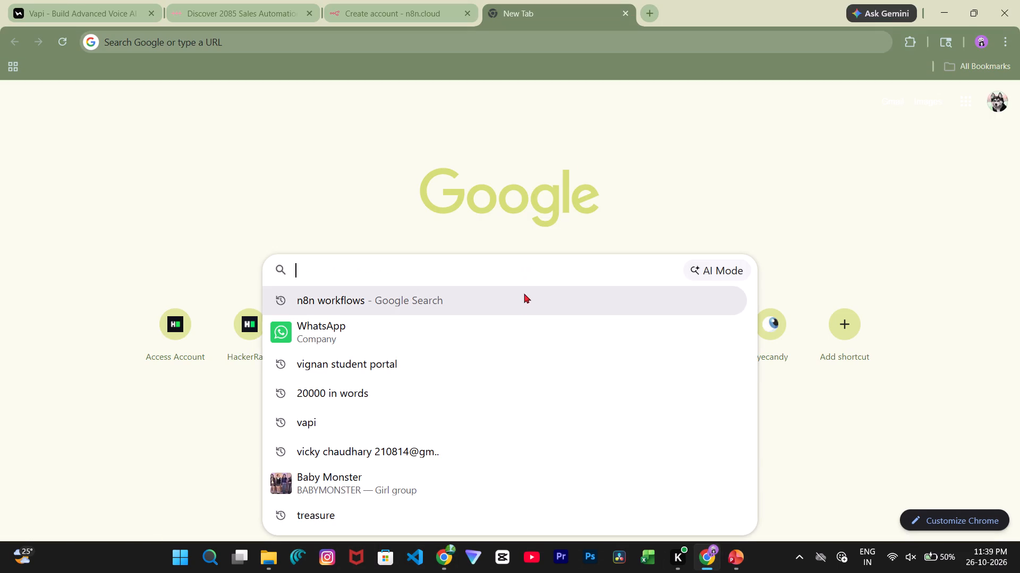
key("ctrl+v")
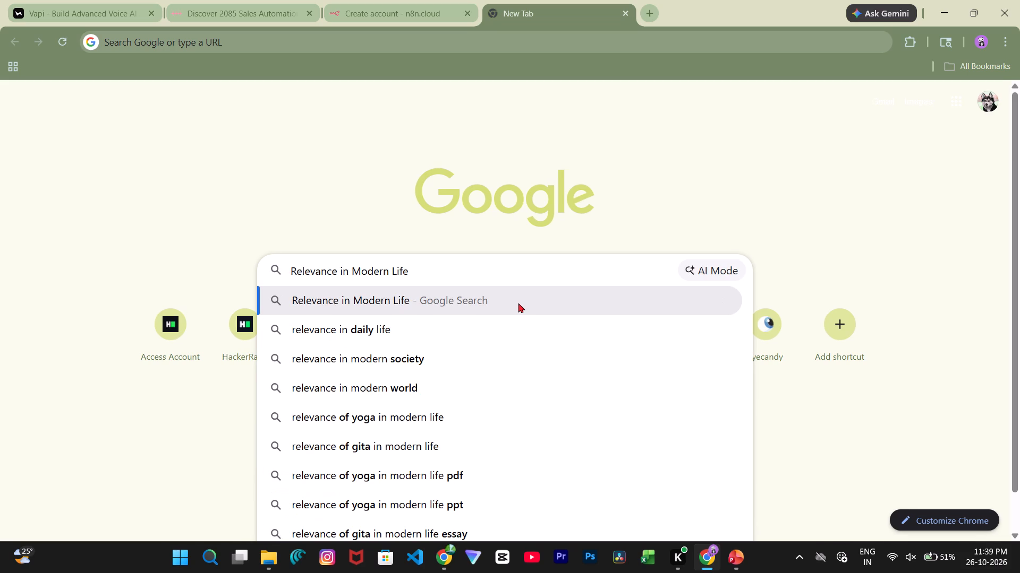
key("BackSpace")
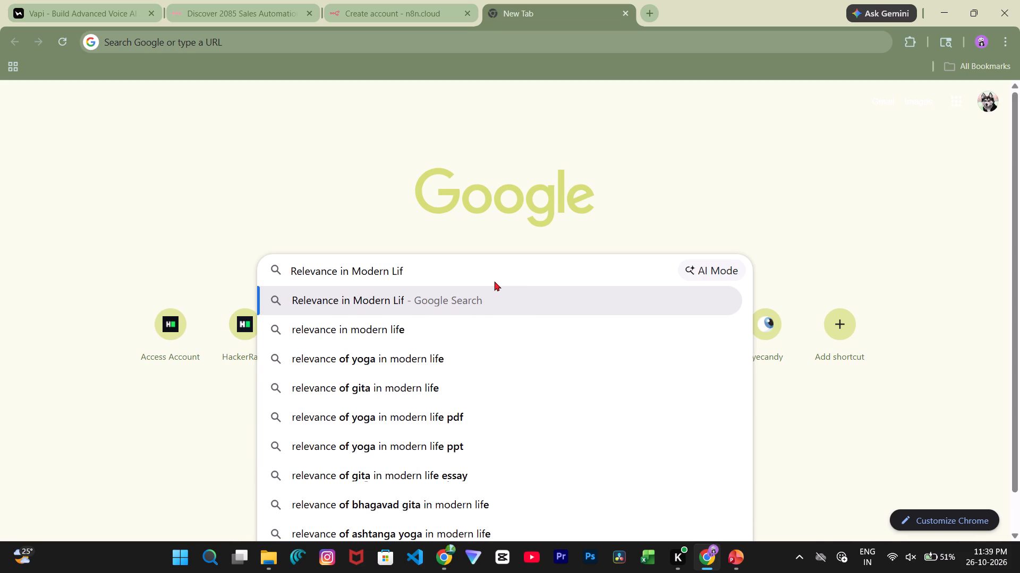
key("e")
key("Return")
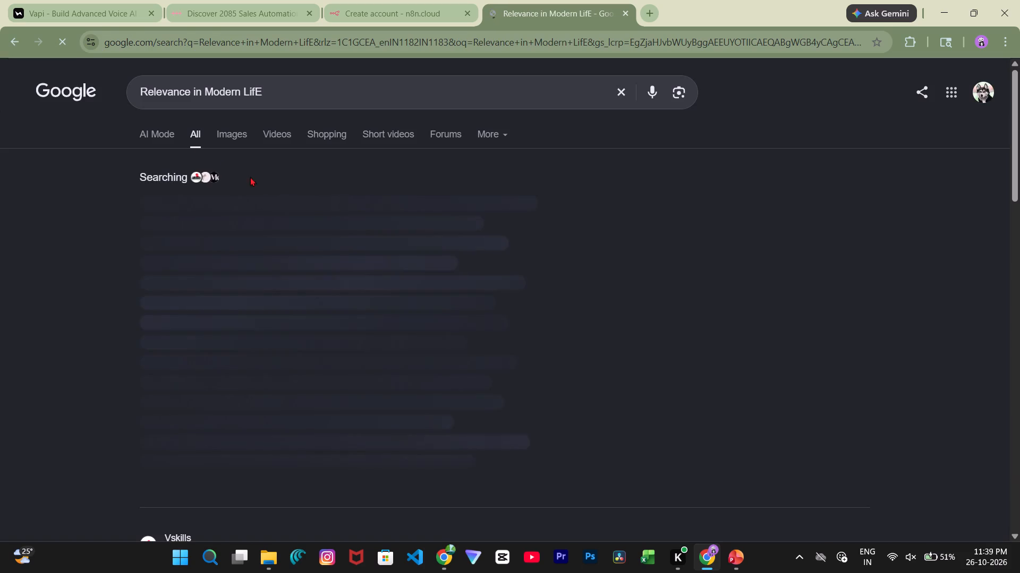
left_click(223, 129)
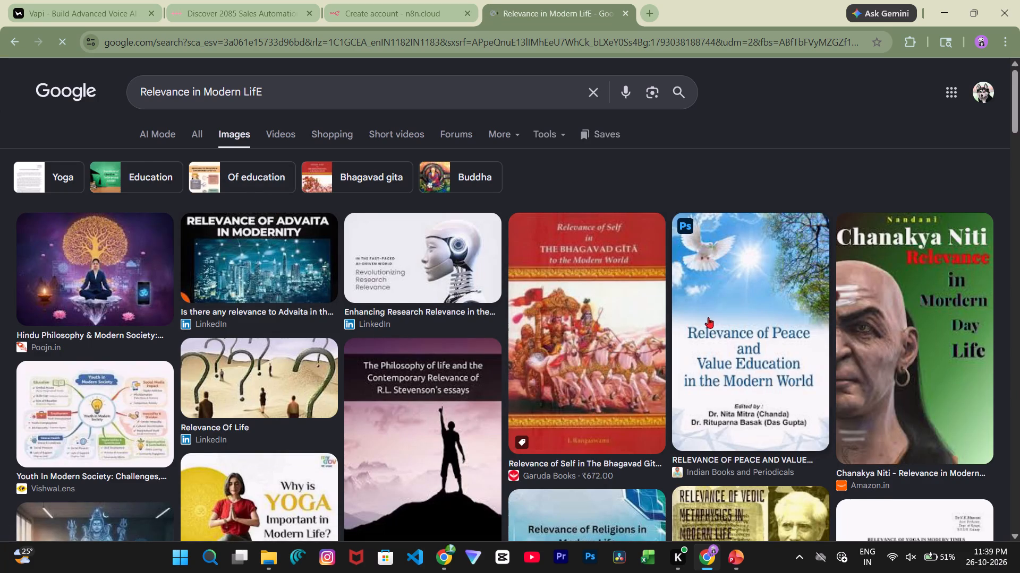
Examine the image results for a picture suiting slide 10, previewing "Relevance of god in modern age" and its related images.
scroll(708, 317, "down", 1)
scroll(619, 406, "down", 3)
scroll(760, 383, "down", 2)
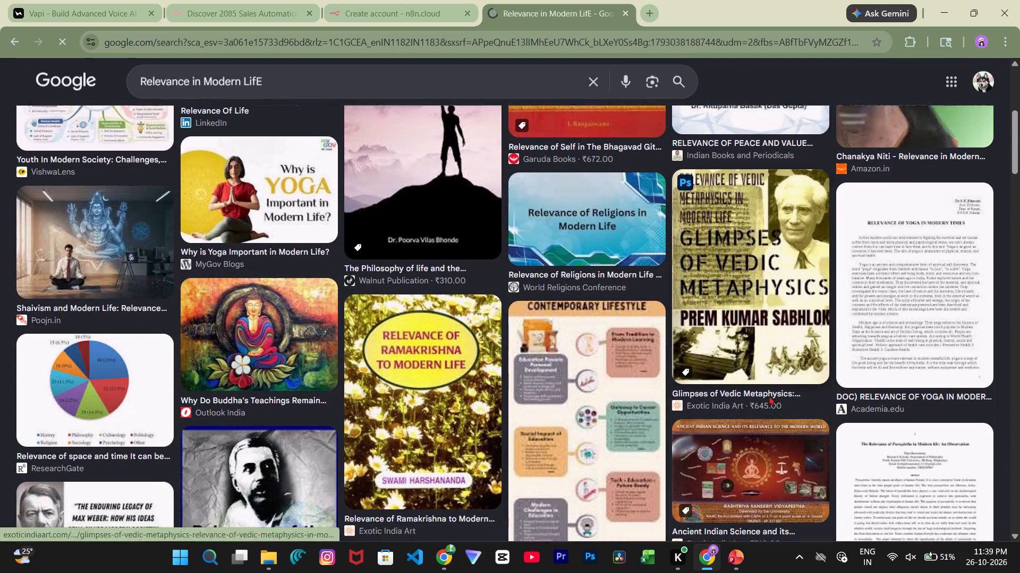
scroll(769, 396, "down", 5)
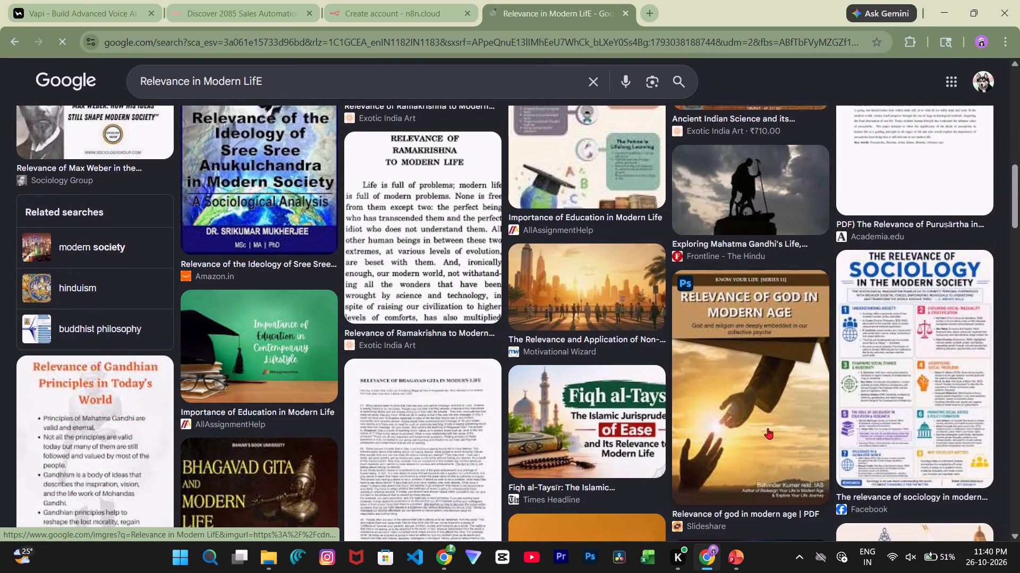
scroll(768, 428, "down", 4)
scroll(755, 398, "up", 3)
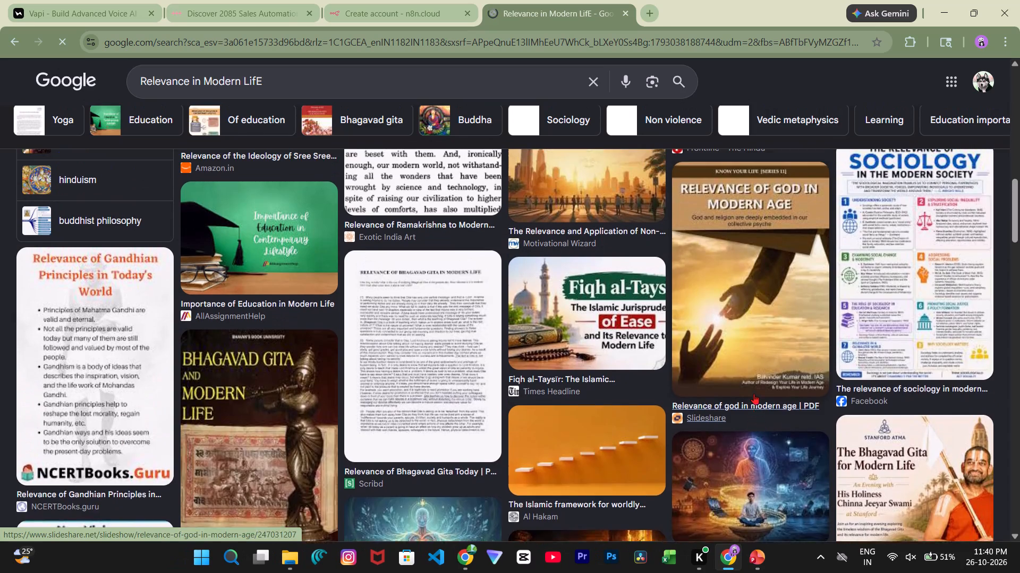
scroll(754, 394, "up", 1)
left_click(758, 423)
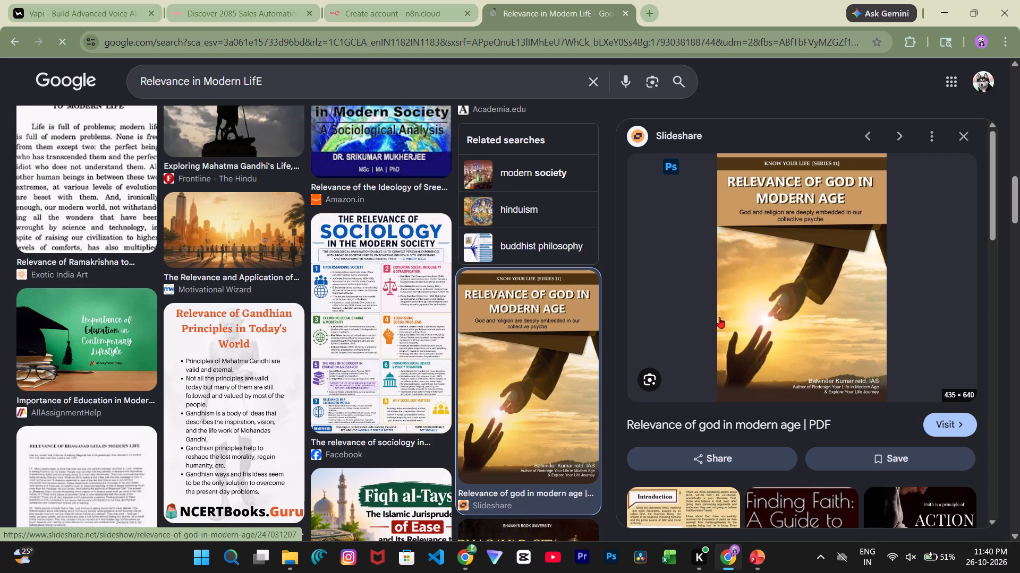
scroll(772, 383, "down", 6)
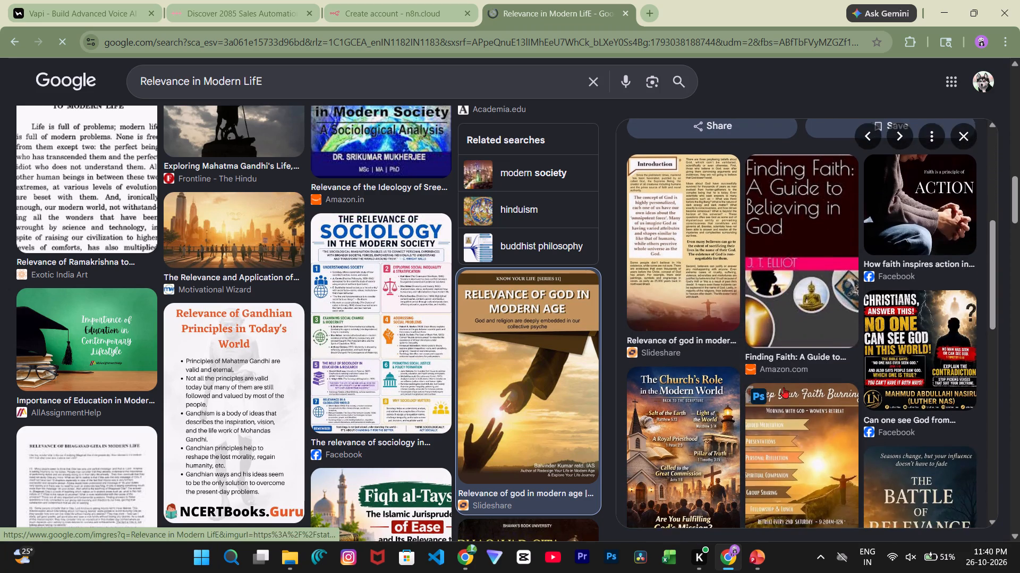
scroll(784, 387, "down", 2)
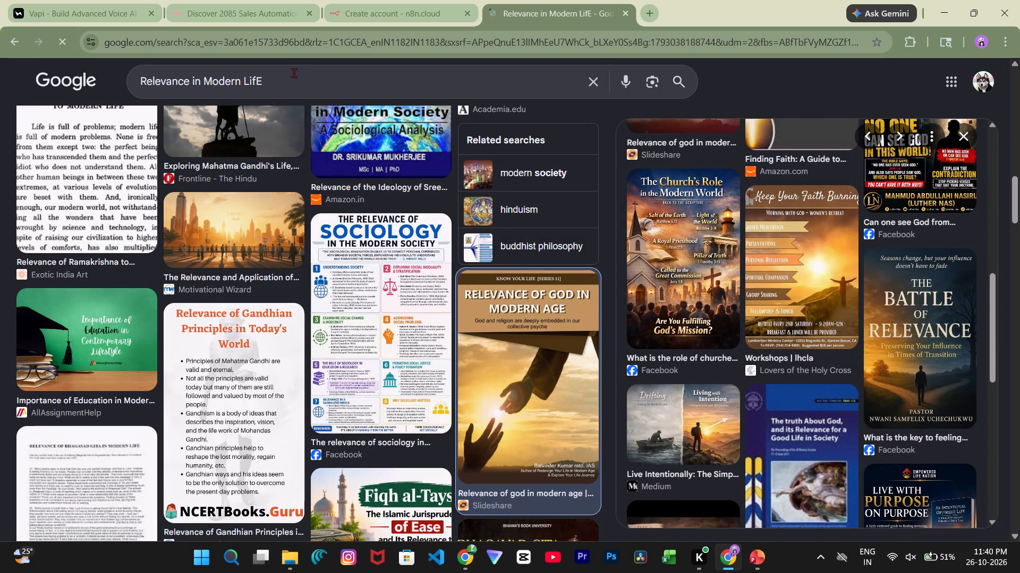
Search images again using the suggested query "relevance in modern life".
left_click(295, 72)
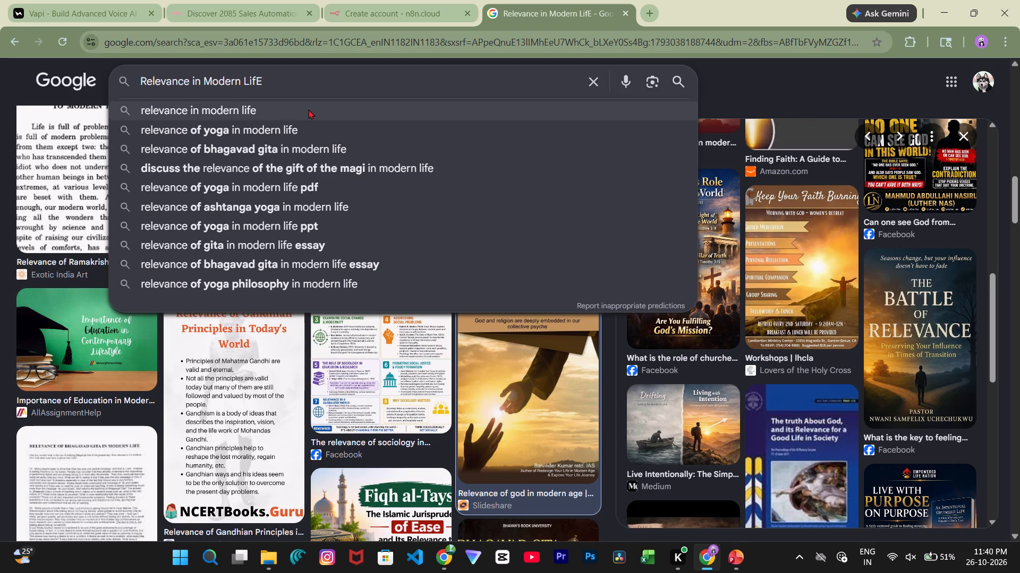
left_click(308, 109)
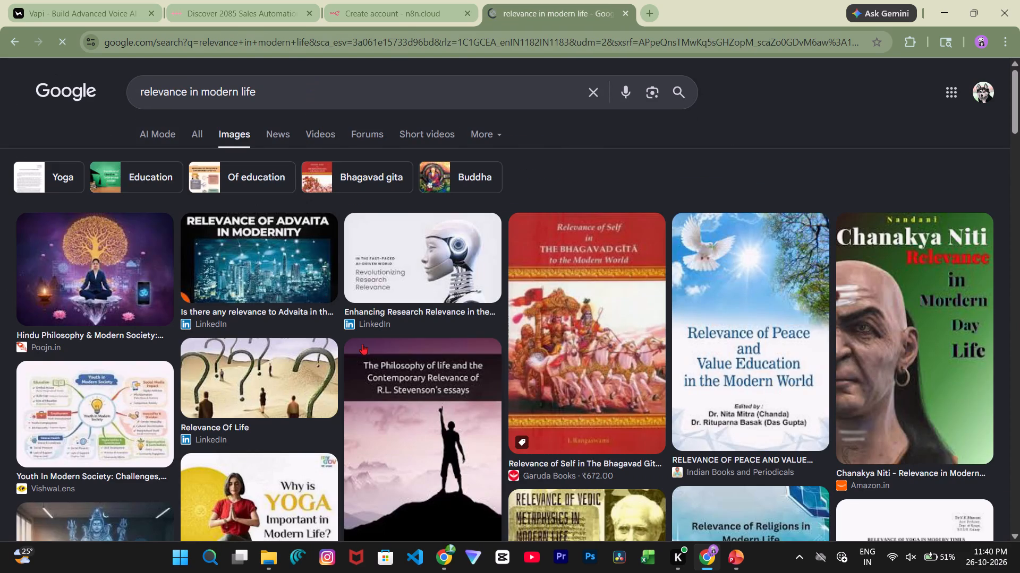
Examine the image results for a picture suiting slide 10's topic, previewing the "Bhagavad Gita And Modern Life" book cover.
scroll(376, 335, "down", 2)
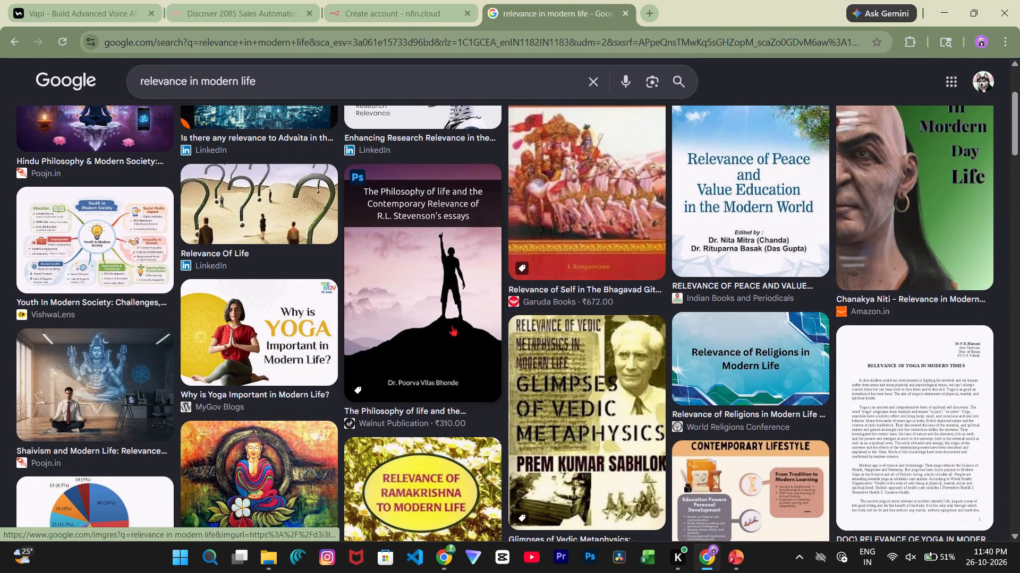
scroll(452, 325, "down", 1)
scroll(418, 291, "down", 1)
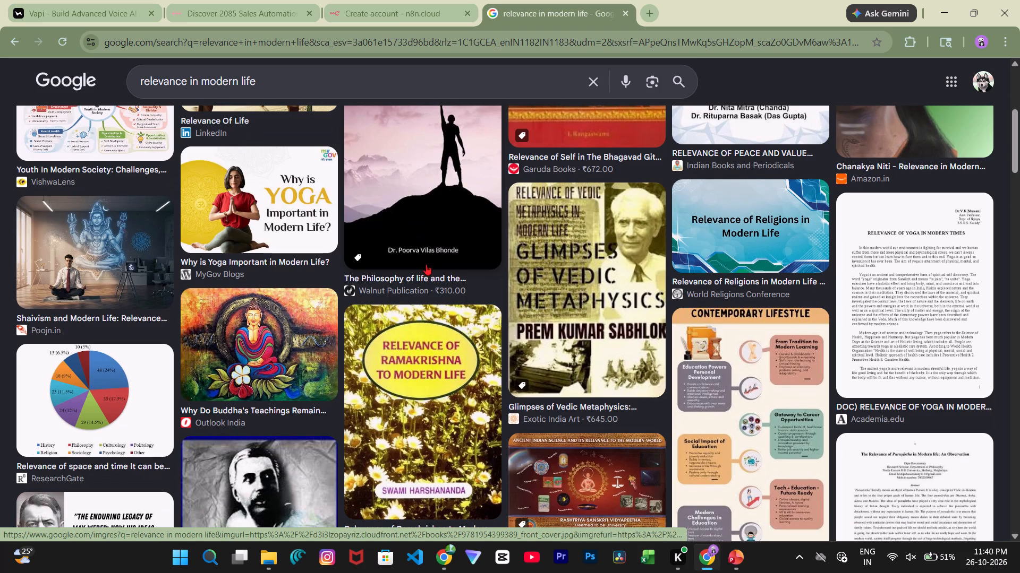
scroll(423, 249, "up", 1)
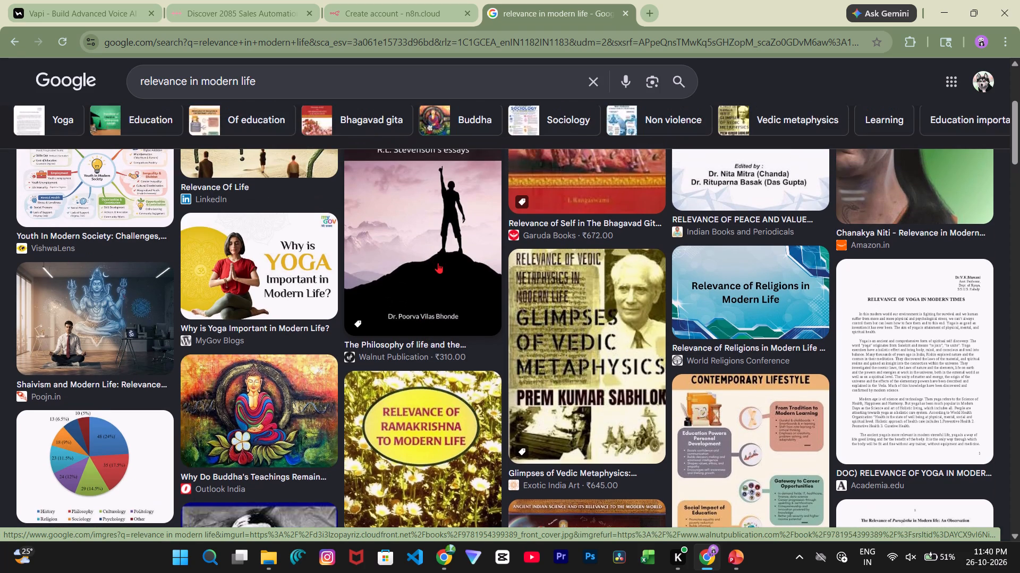
scroll(448, 294, "down", 1)
scroll(461, 352, "down", 2)
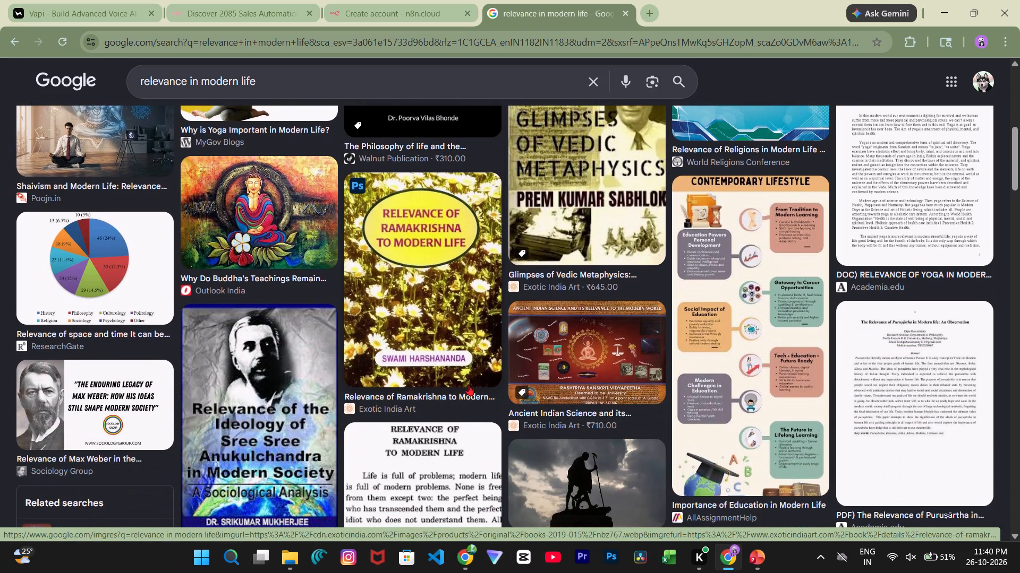
scroll(630, 423, "down", 2)
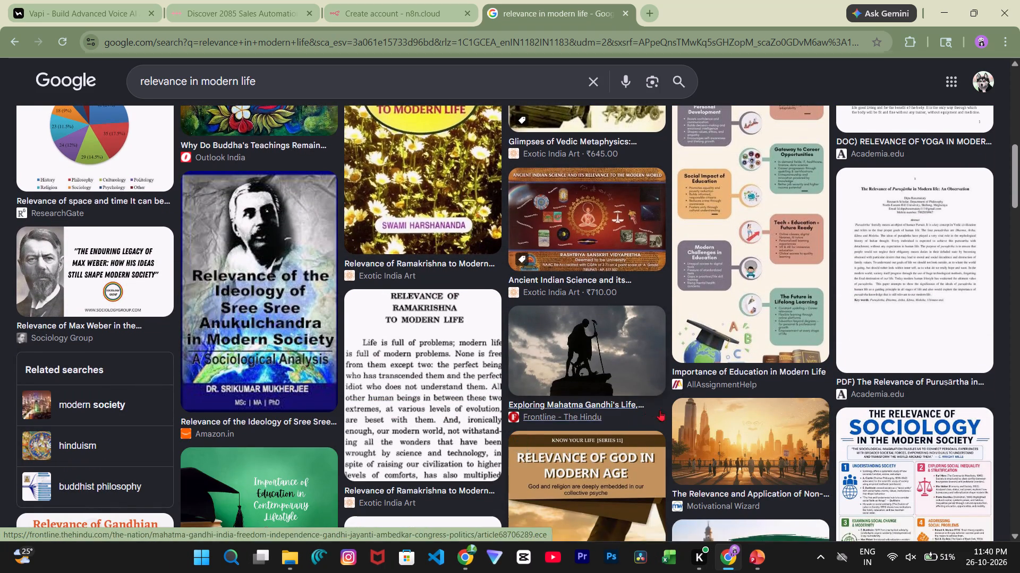
scroll(667, 410, "down", 6)
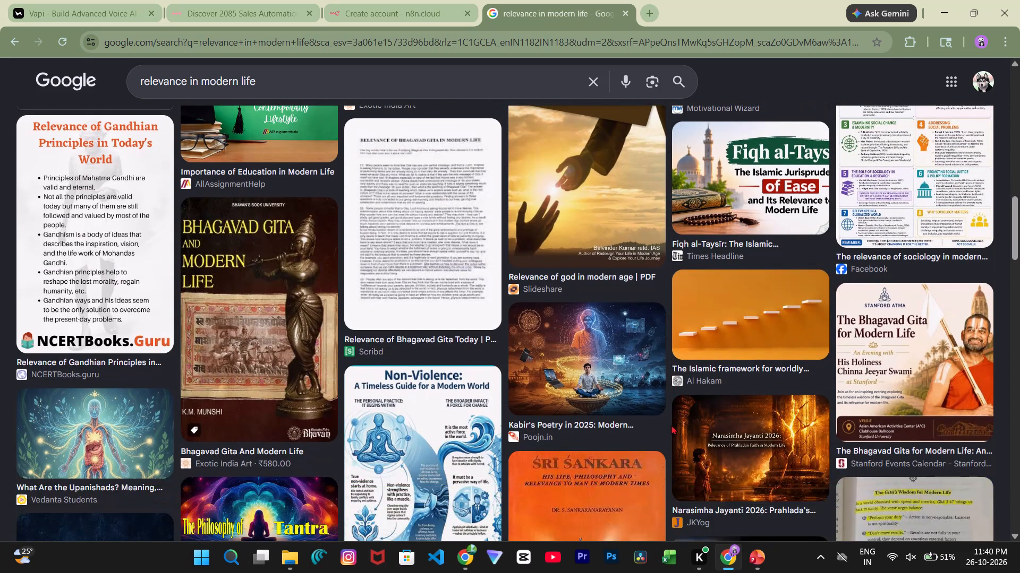
scroll(342, 364, "down", 2)
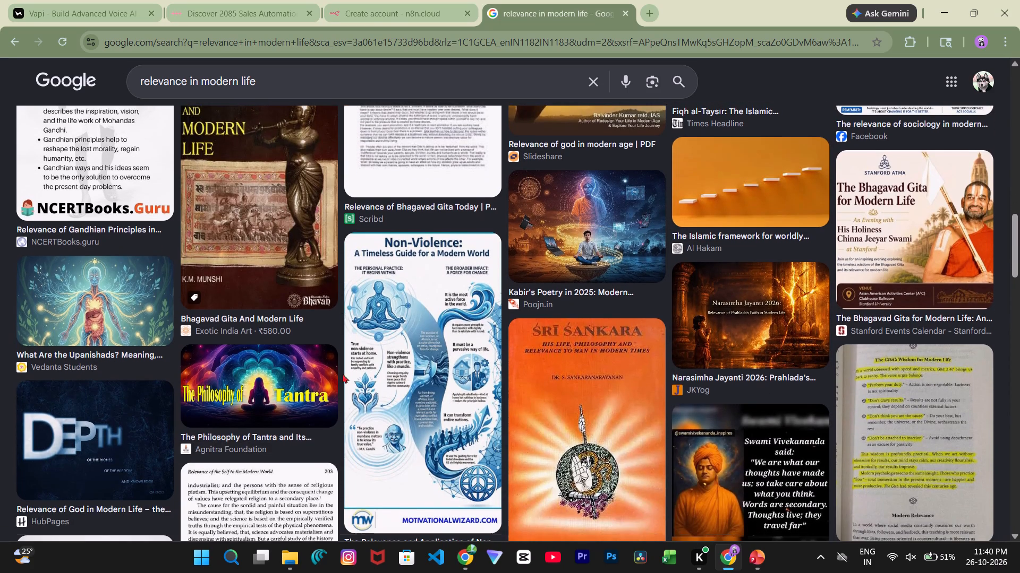
scroll(394, 346, "down", 4)
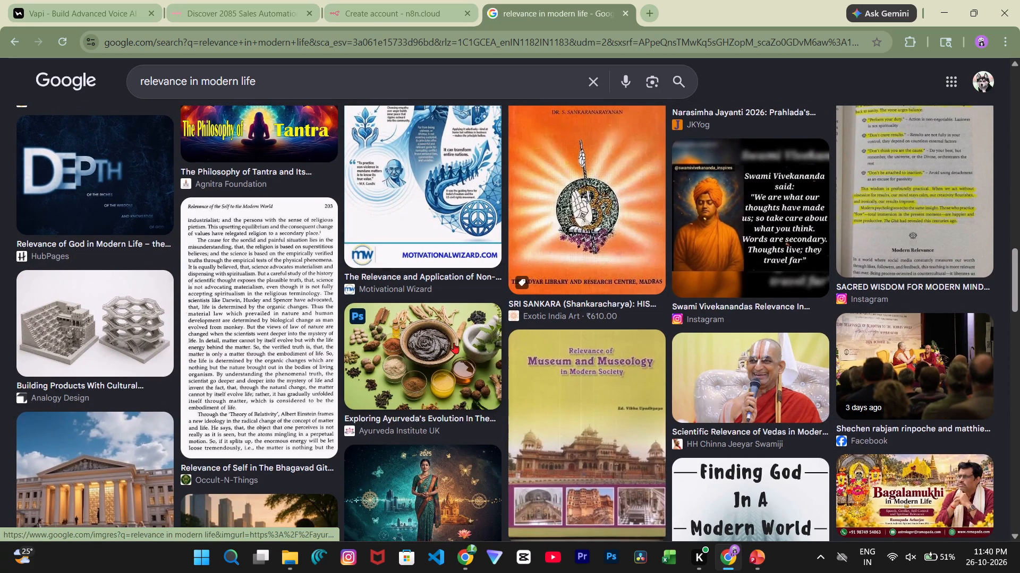
scroll(412, 356, "down", 3)
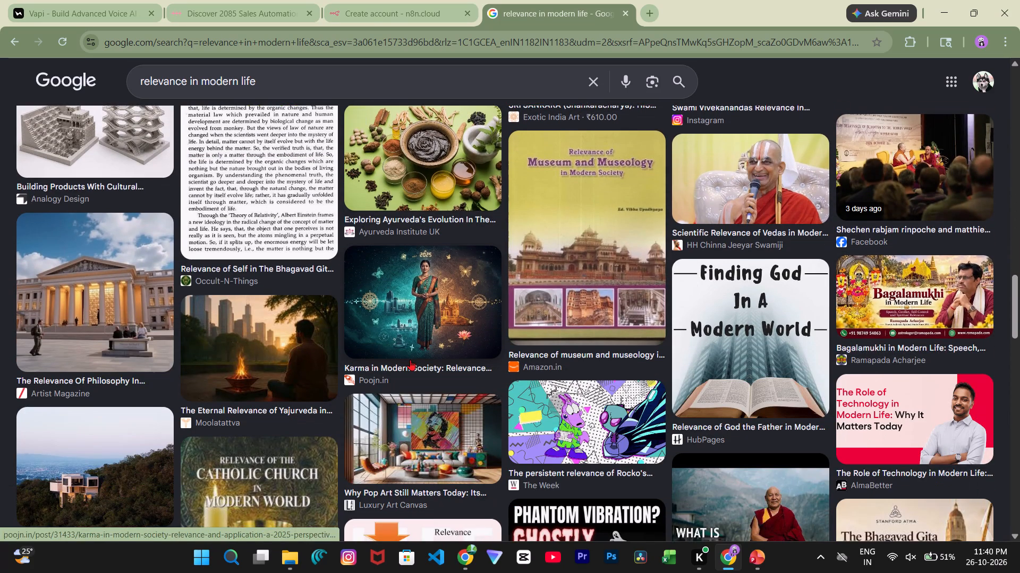
scroll(410, 360, "down", 6)
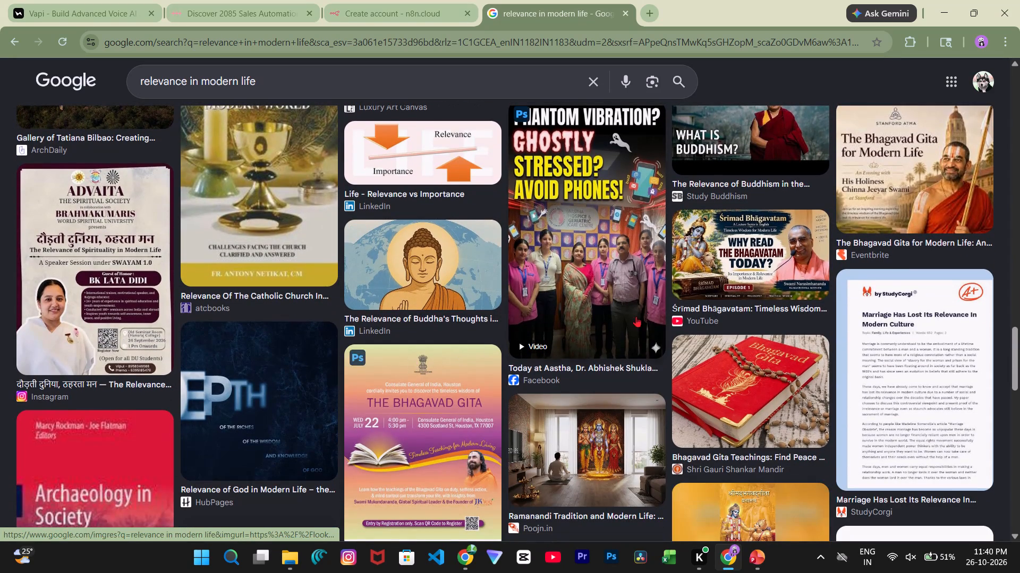
scroll(322, 377, "down", 2)
scroll(380, 371, "down", 2)
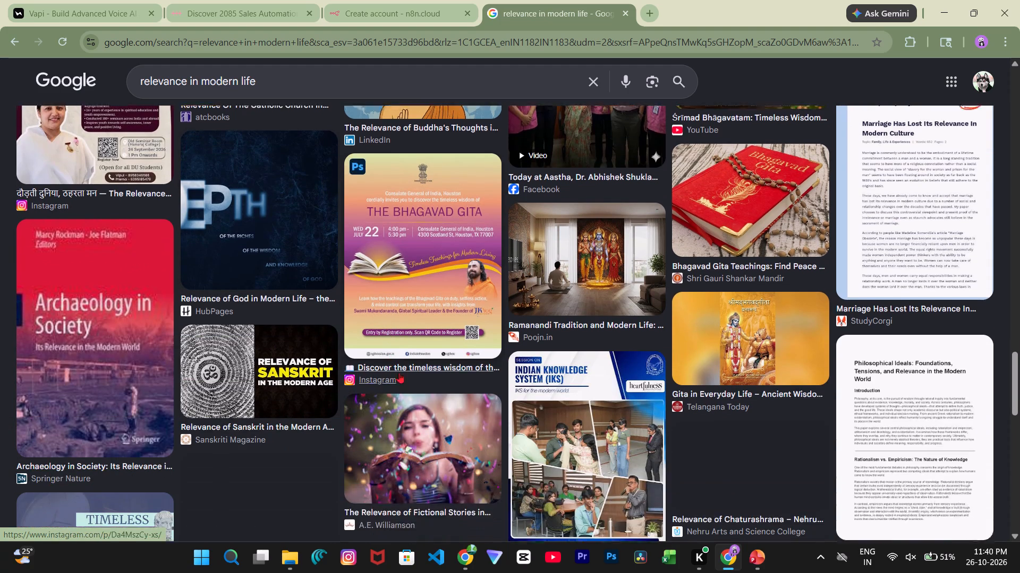
scroll(470, 363, "down", 3)
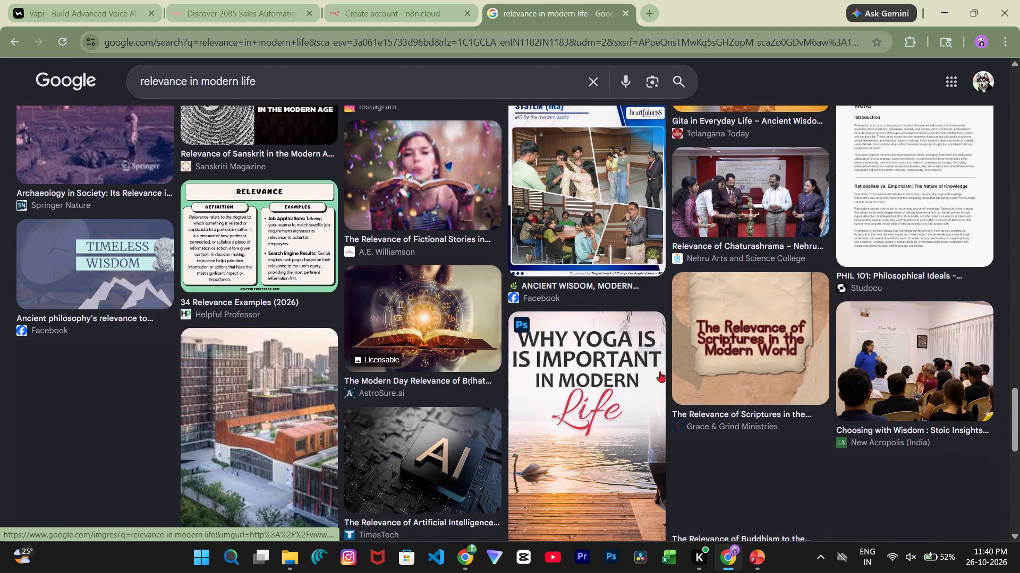
scroll(576, 369, "down", 2)
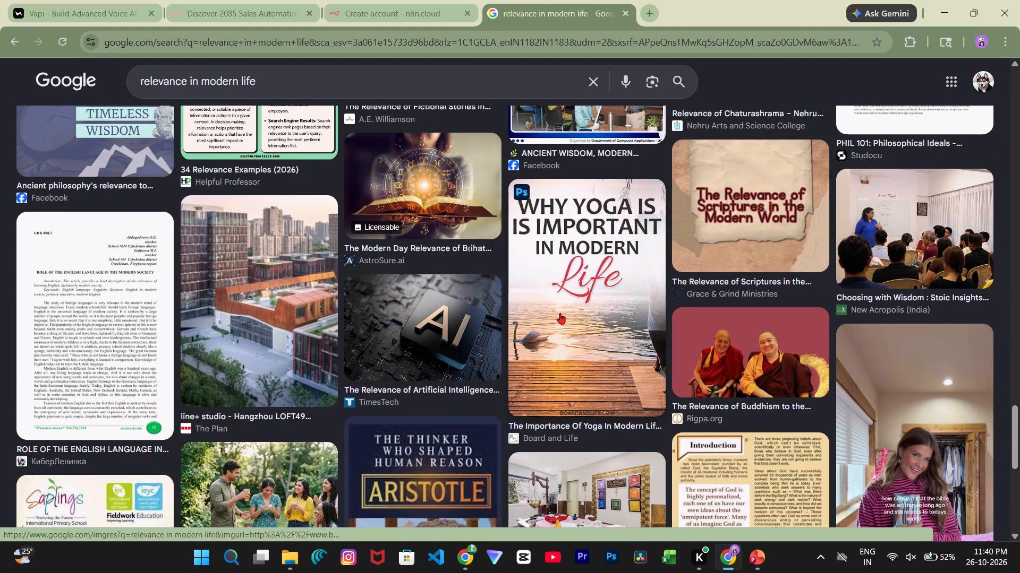
scroll(560, 313, "down", 6)
scroll(241, 407, "up", 2)
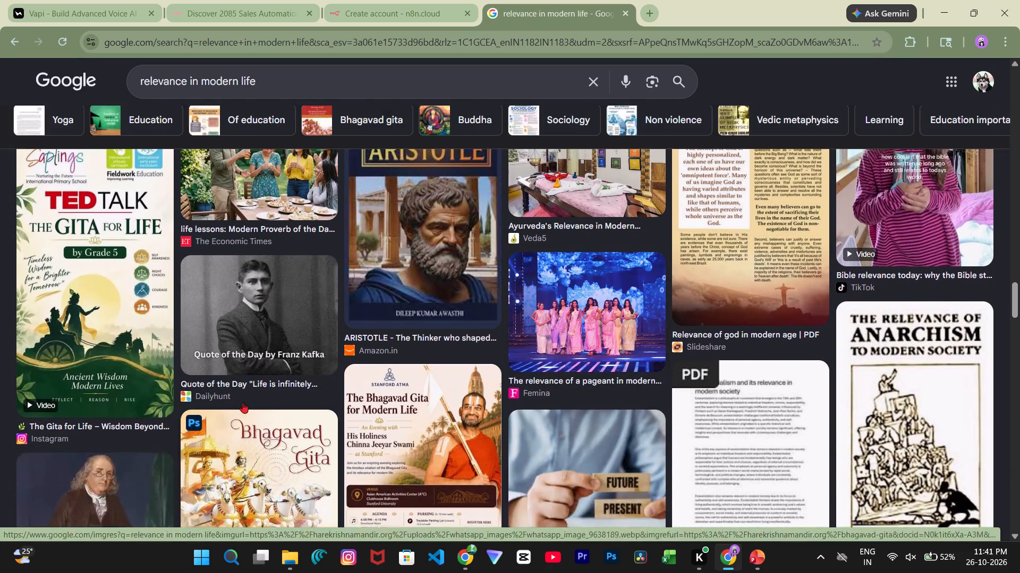
scroll(258, 378, "up", 2)
scroll(465, 386, "up", 5)
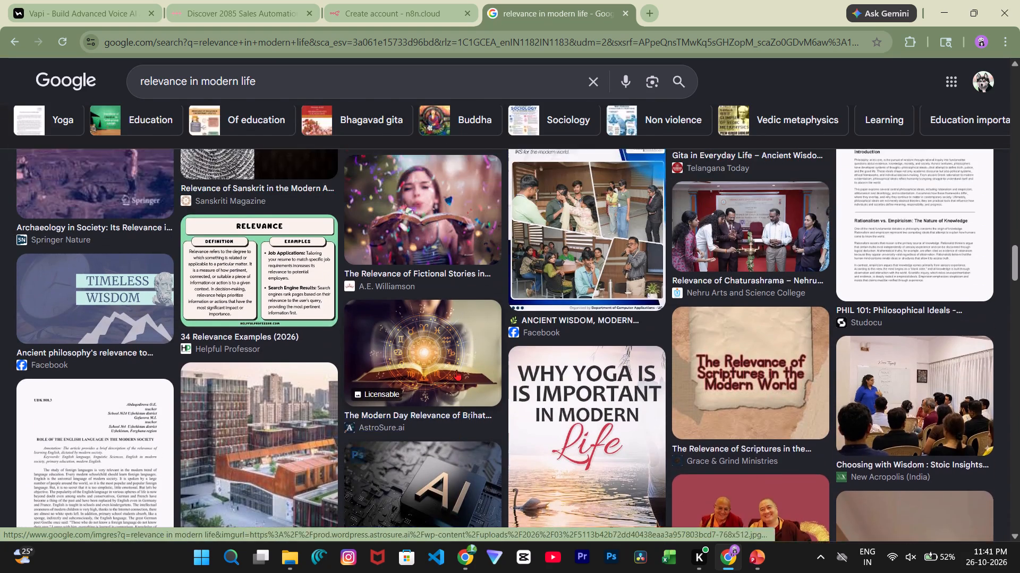
scroll(456, 369, "up", 9)
scroll(462, 370, "down", 1)
scroll(462, 370, "up", 7)
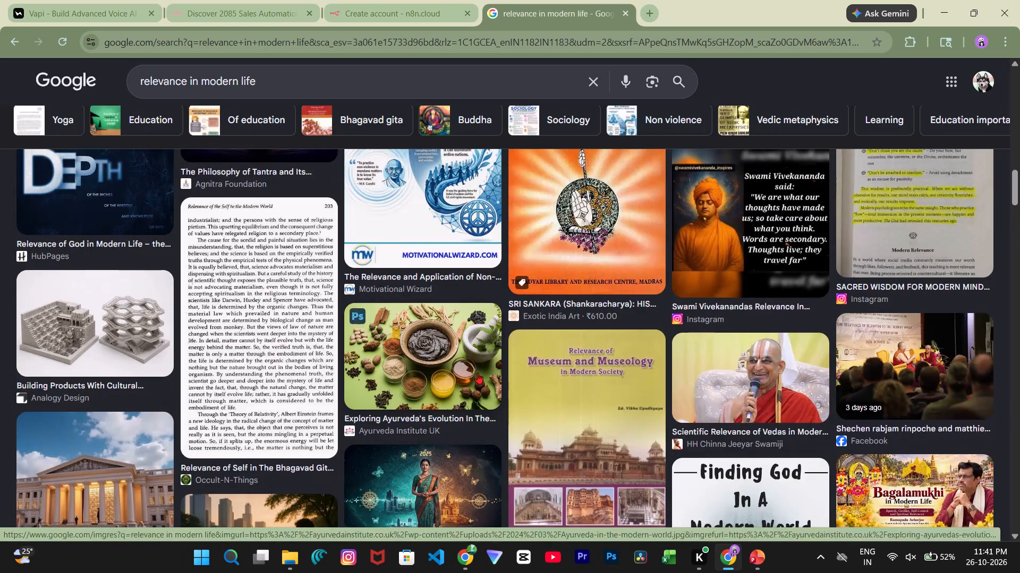
scroll(476, 372, "up", 2)
scroll(476, 371, "down", 1)
scroll(476, 370, "up", 9)
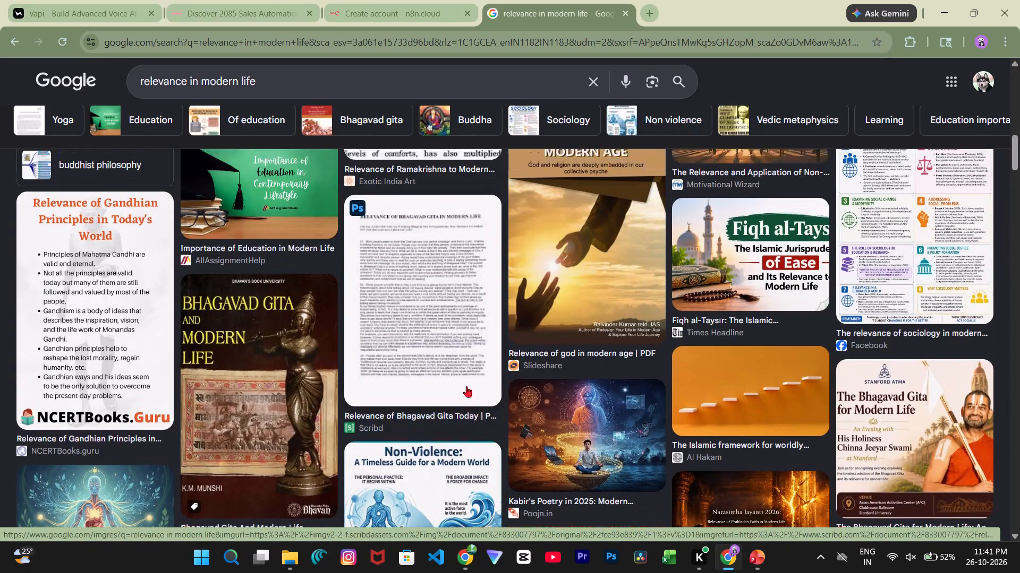
scroll(466, 386, "up", 7)
scroll(467, 394, "down", 2)
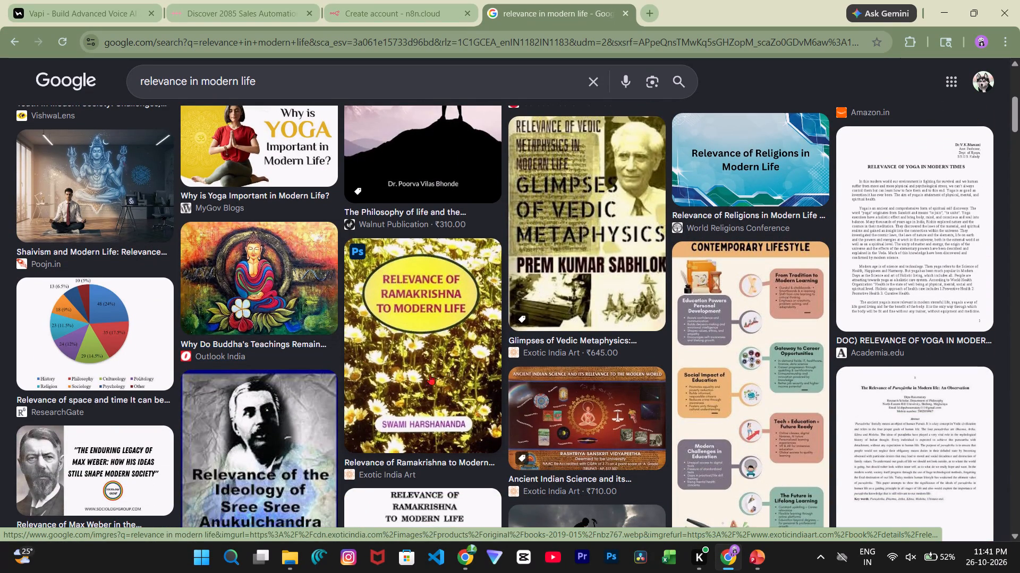
scroll(422, 376, "up", 7)
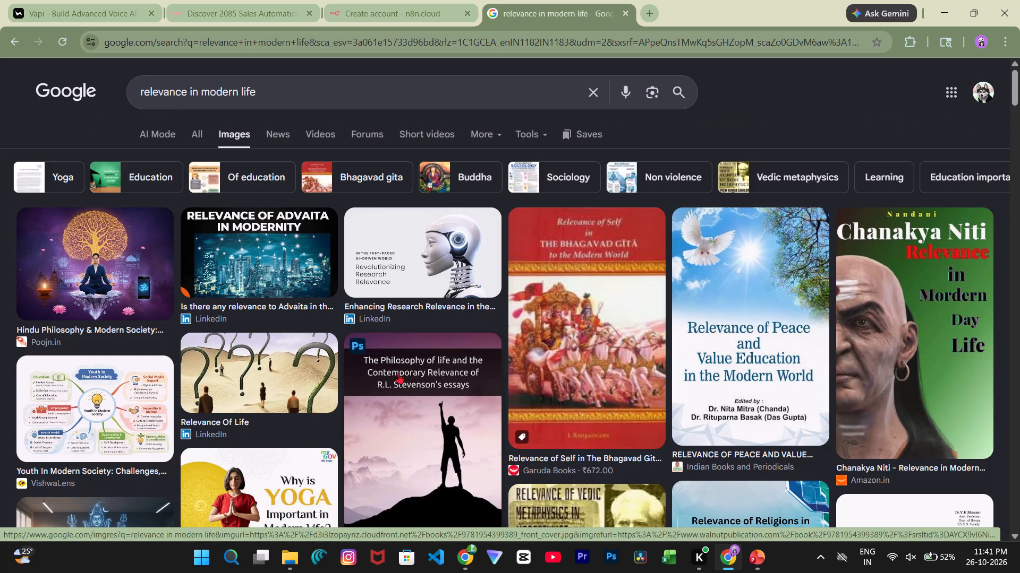
scroll(420, 341, "down", 7)
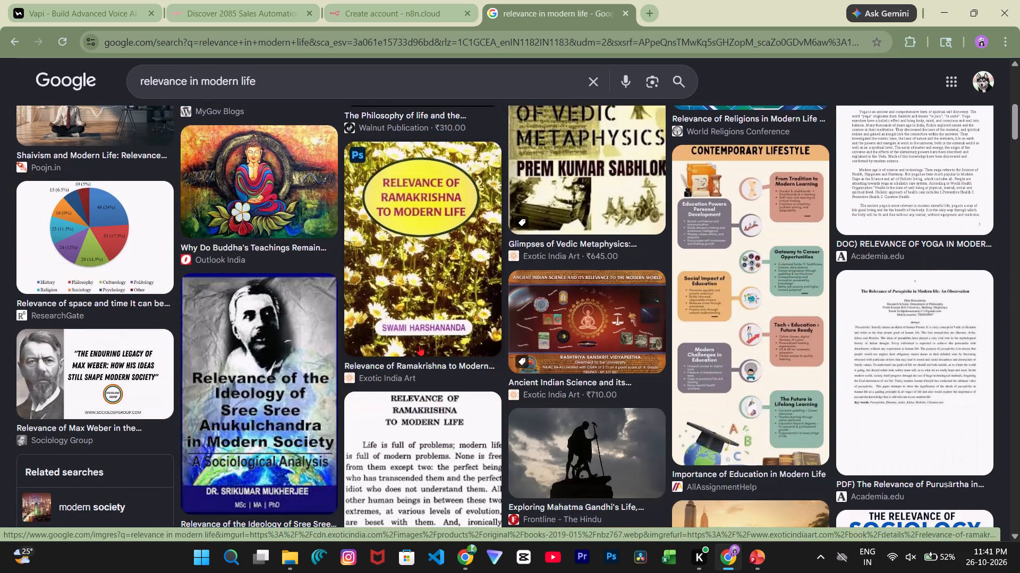
scroll(419, 345, "down", 8)
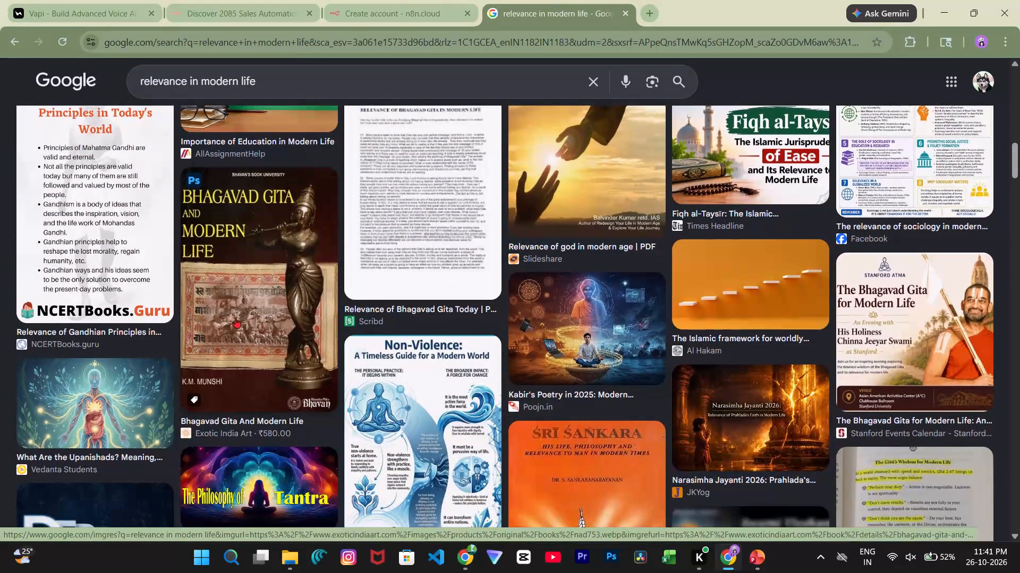
left_click(206, 315)
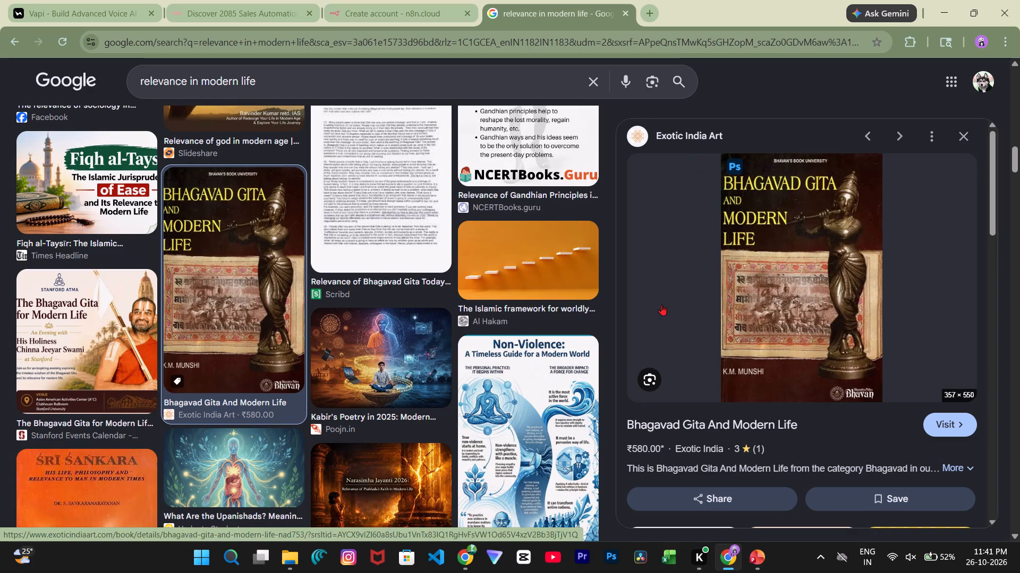
Open the "Relevance of god in modern age" image from Slideshare and copy it.
scroll(265, 265, "up", 5)
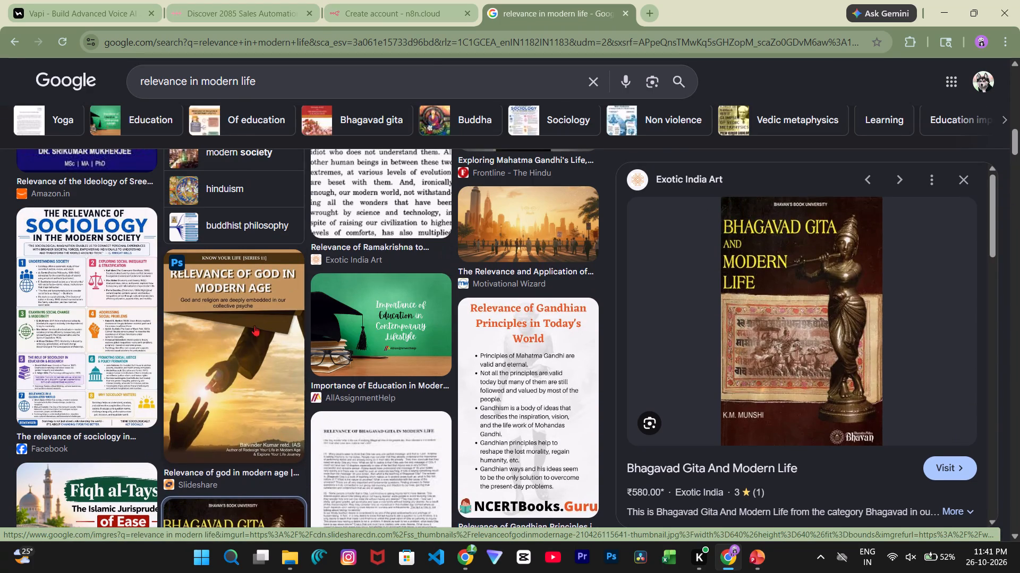
left_click(254, 333)
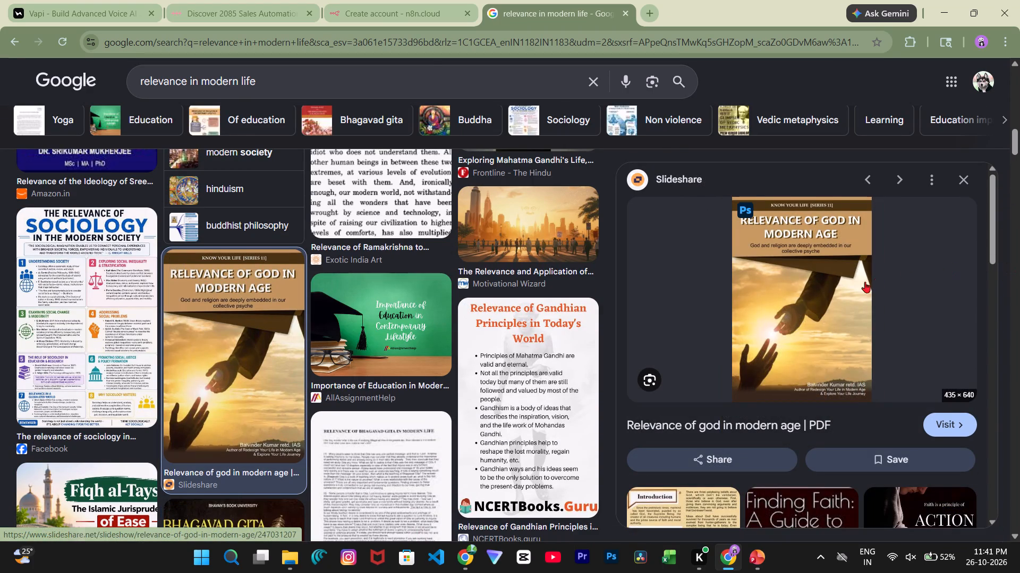
right_click(829, 297)
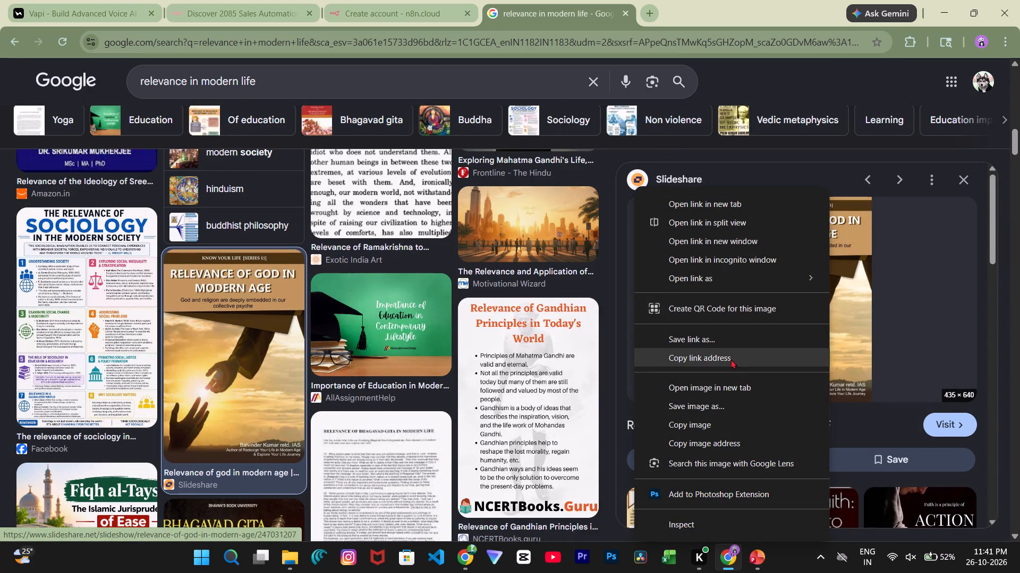
left_click(713, 418)
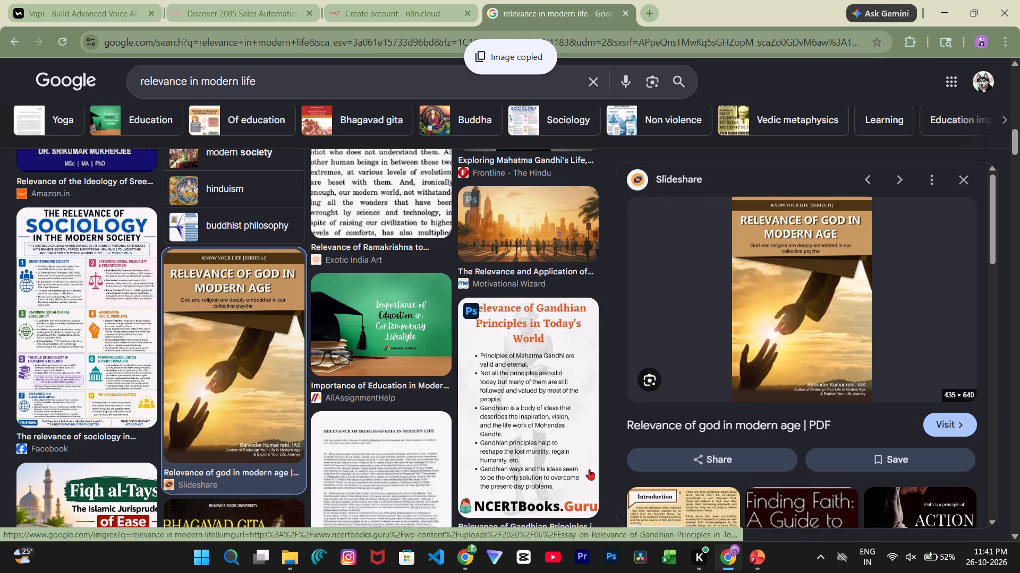
Switch to the Indian Philosophy presentation in PowerPoint, paste the copied picture on slide 10 and move it onto the blank left page.
left_click(755, 560)
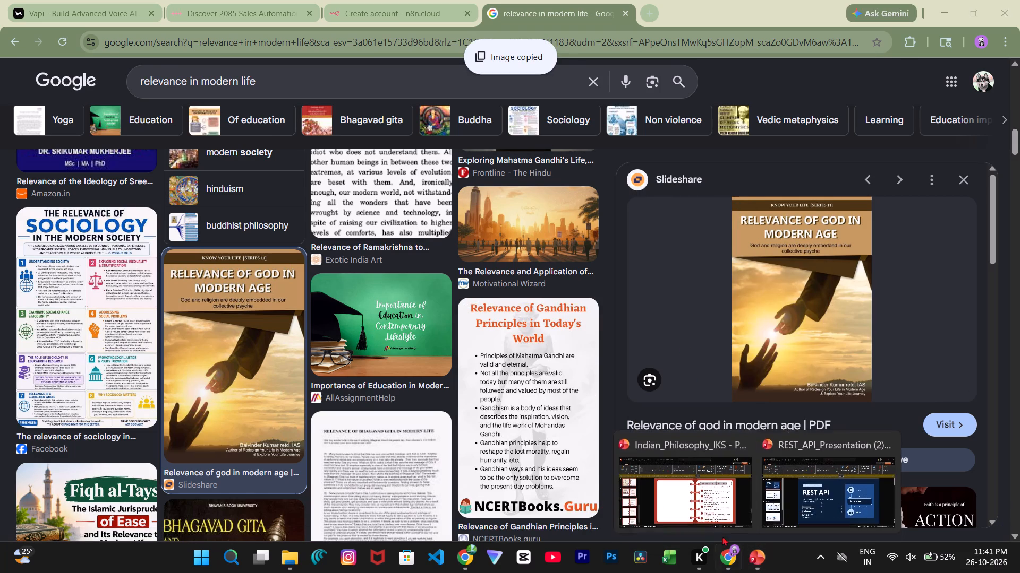
left_click(699, 508)
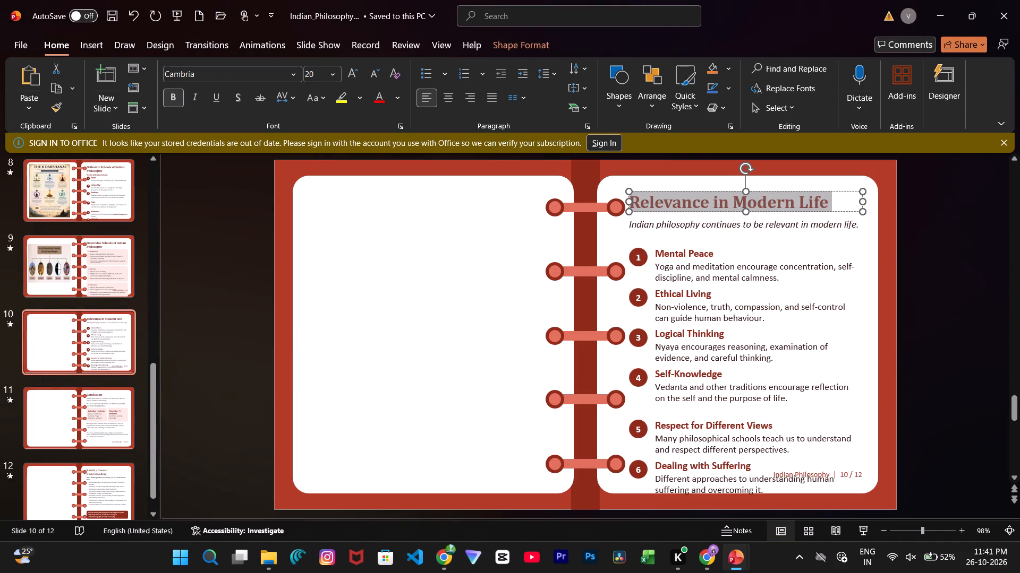
left_click(421, 375)
left_click(406, 370)
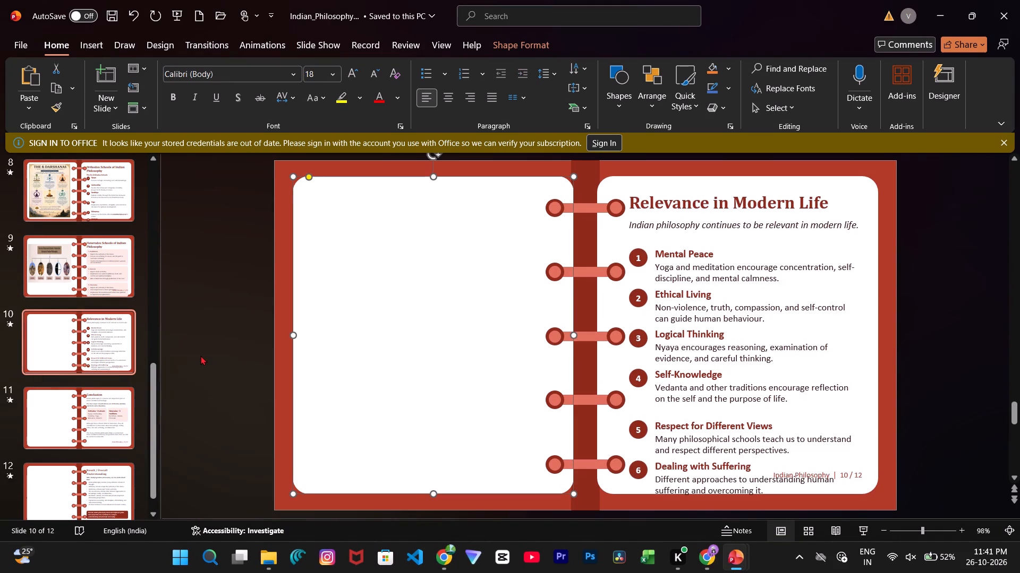
left_click(200, 355)
key("ctrl+v")
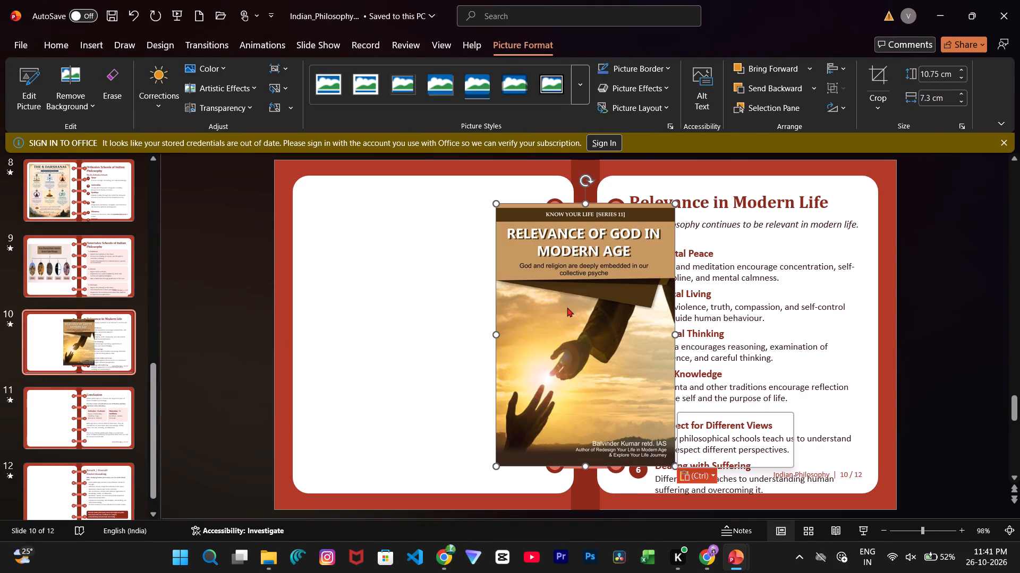
left_click_drag(628, 321, 584, 324)
left_click_drag(584, 324, 421, 329)
left_click_drag(418, 329, 409, 324)
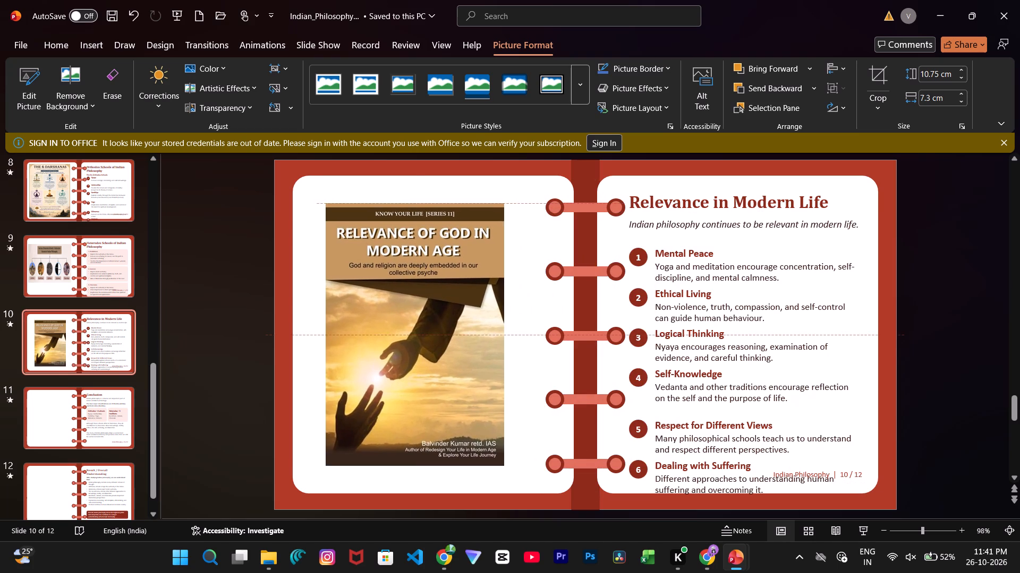
Enlarge the picture proportionally to about 12.33 cm by 8.38 cm and shift it close to the left page's upper-left corner.
left_click_drag(505, 466, 531, 480)
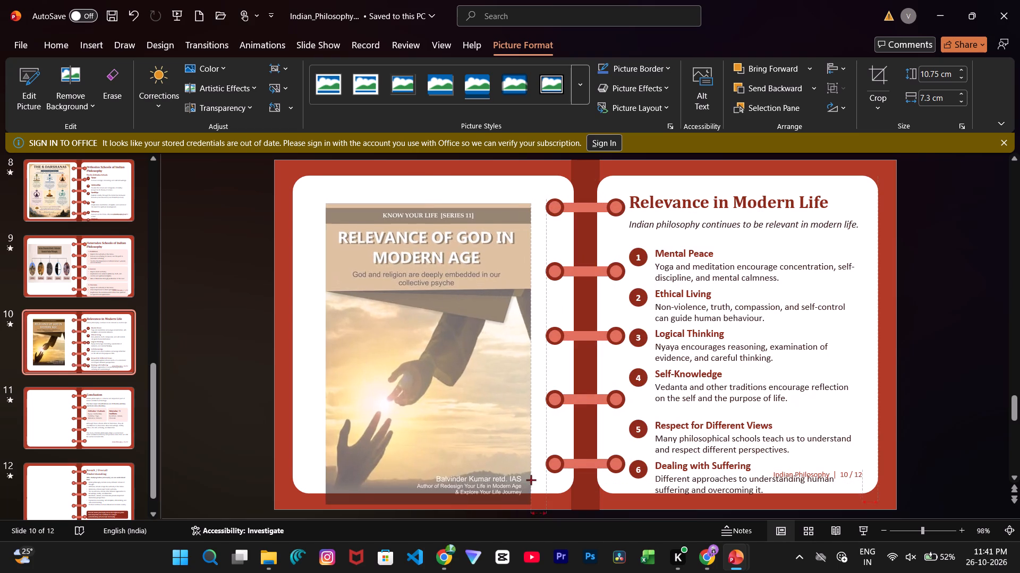
left_click_drag(531, 480, 531, 480)
left_click_drag(472, 436, 467, 412)
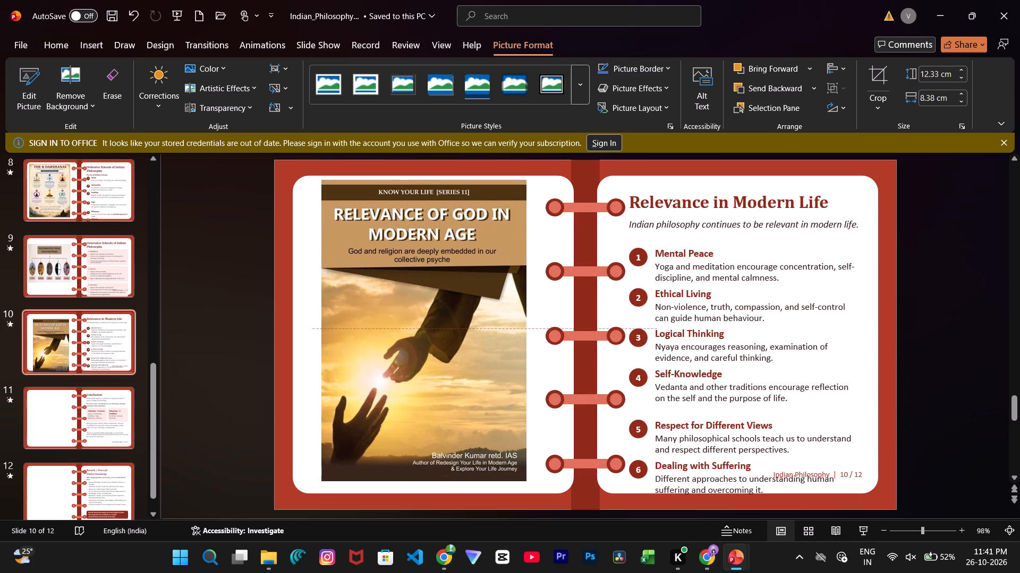
left_click_drag(467, 412, 453, 412)
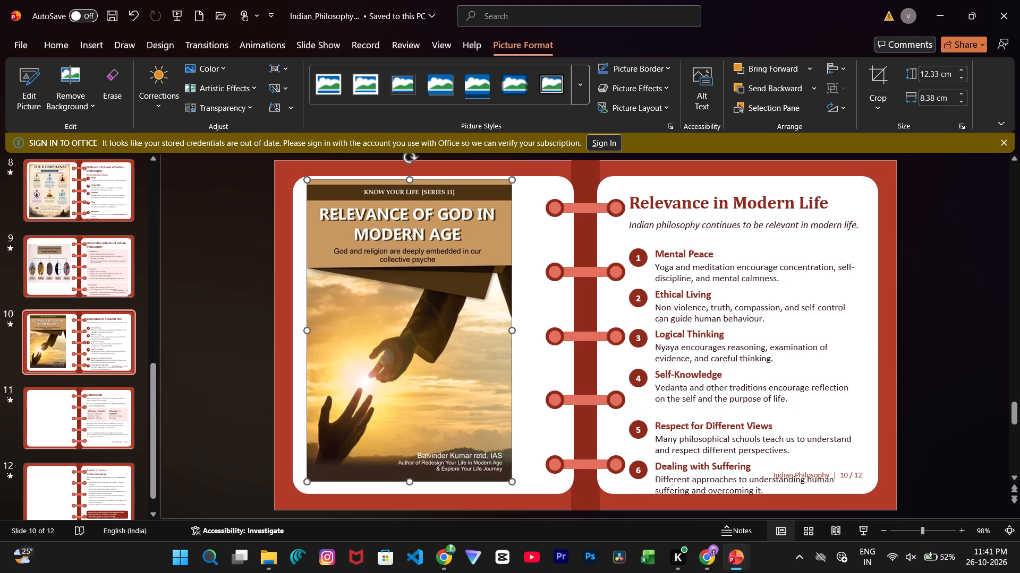
Stretch the slide 10 picture to about 9.1 cm wide and shift it slightly down on the left page.
left_click_drag(512, 328, 524, 331)
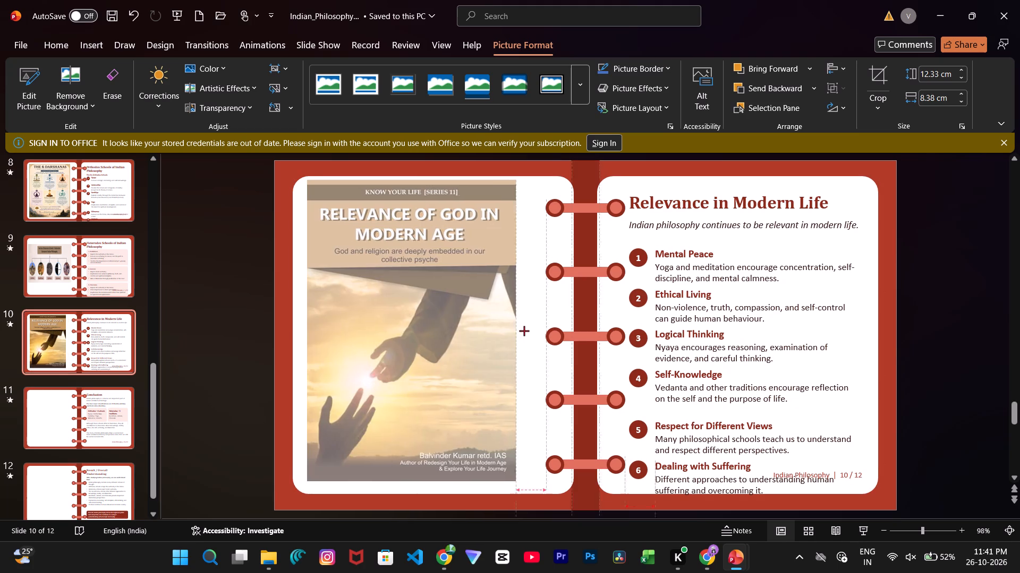
left_click_drag(524, 331, 531, 332)
left_click_drag(463, 386, 463, 396)
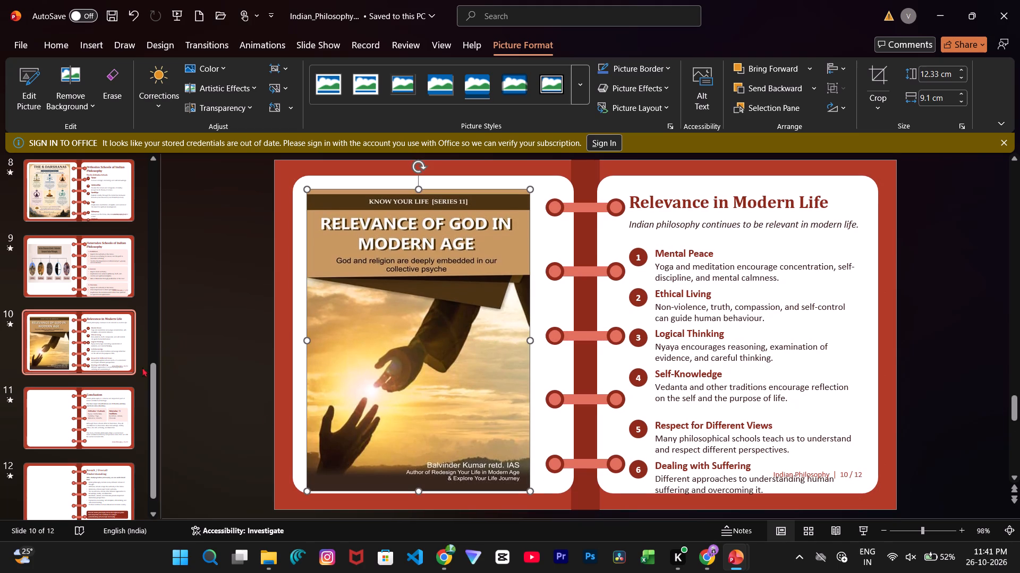
Look through the slides for blank left pages, open slide 7 and copy its title "Development of Indian Philosophy".
left_click(108, 407)
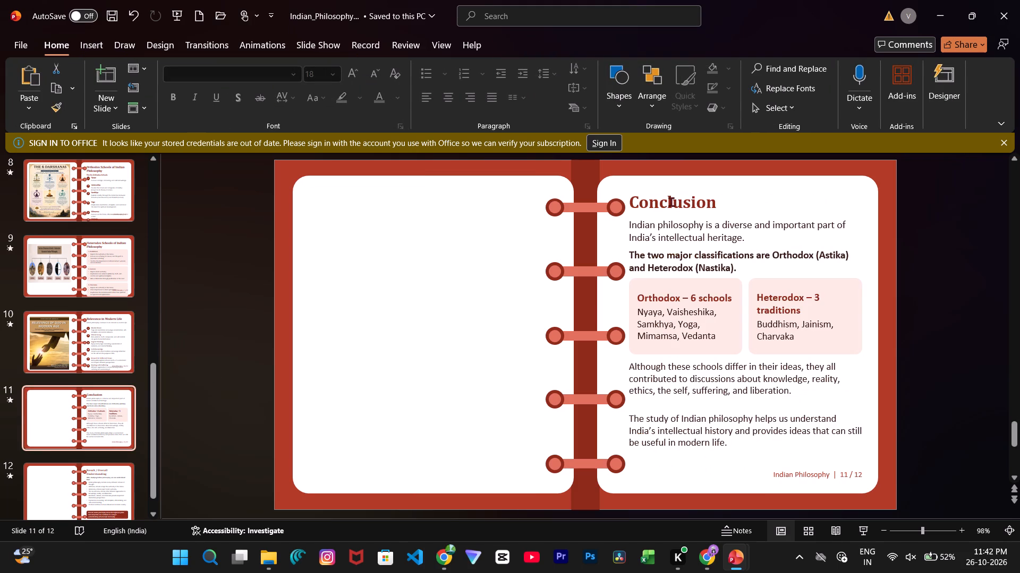
left_click(73, 487)
scroll(113, 426, "up", 1)
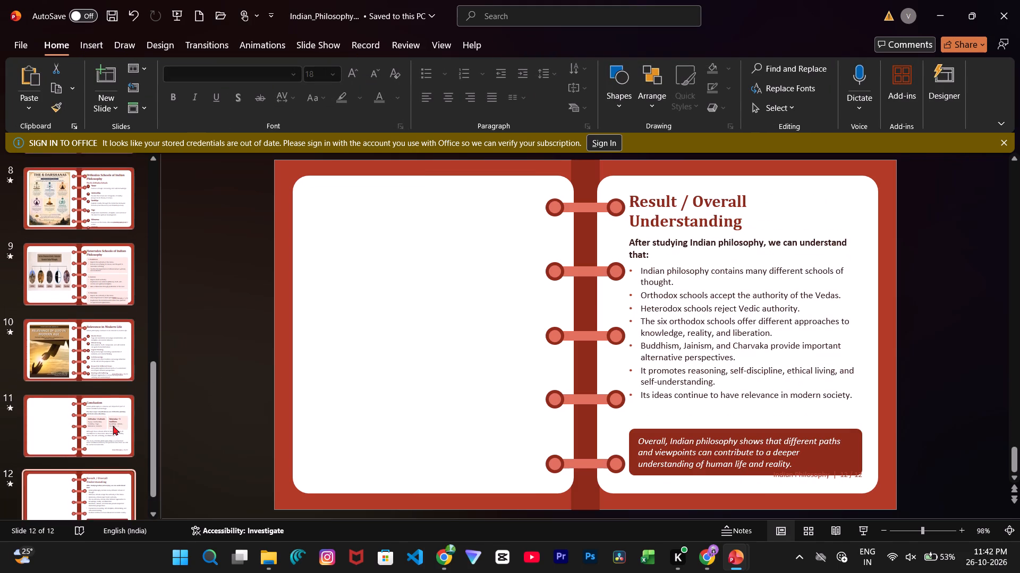
scroll(113, 426, "down", 2)
scroll(104, 415, "up", 6)
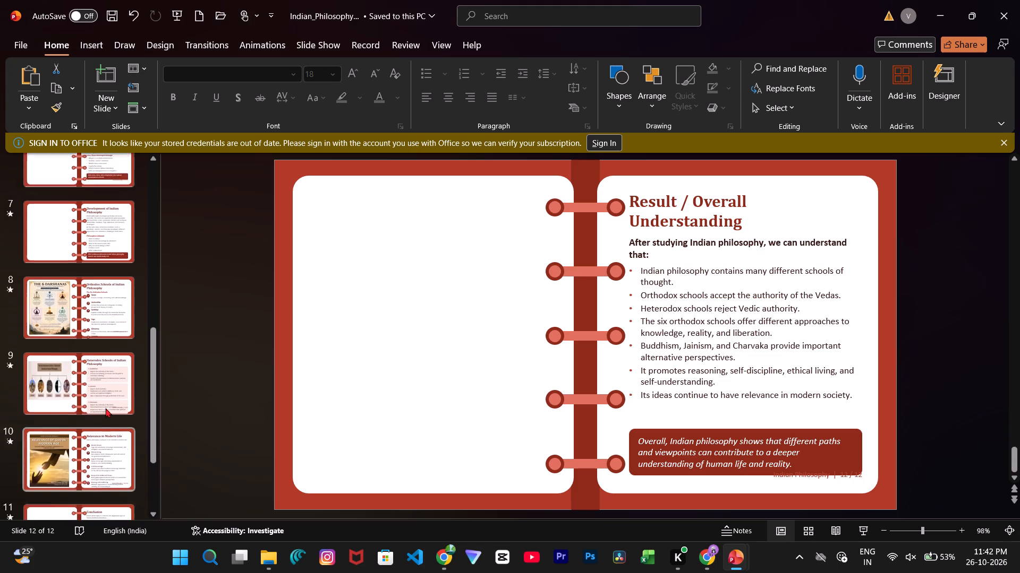
scroll(105, 408, "up", 1)
left_click(74, 361)
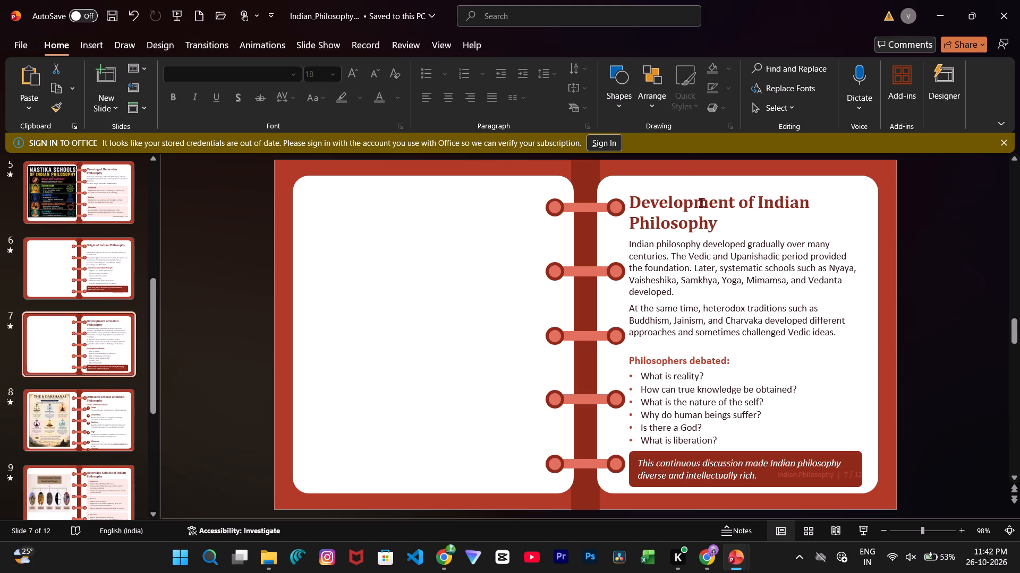
left_click(643, 199)
left_click_drag(635, 199, 728, 240)
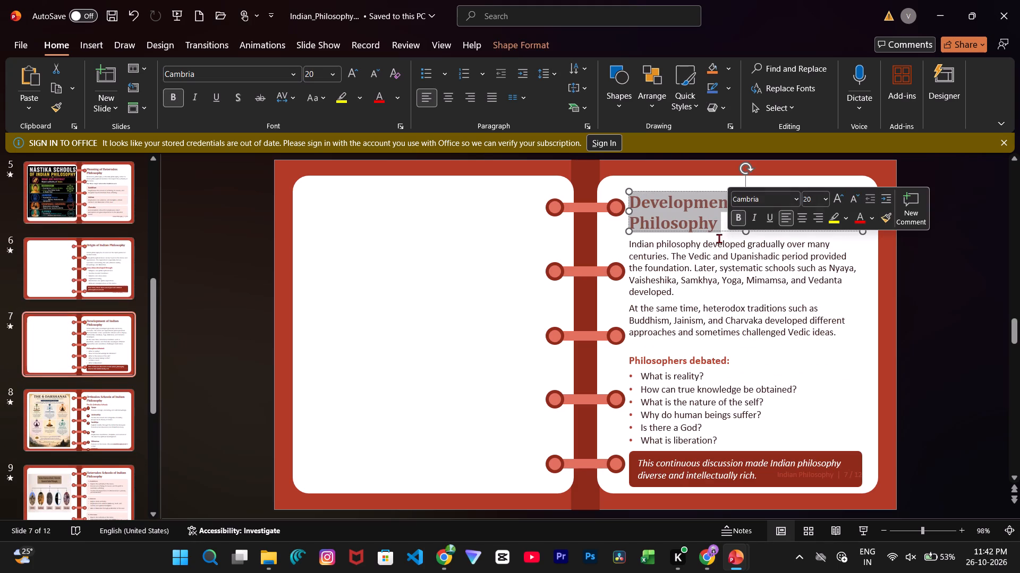
key("ctrl+c")
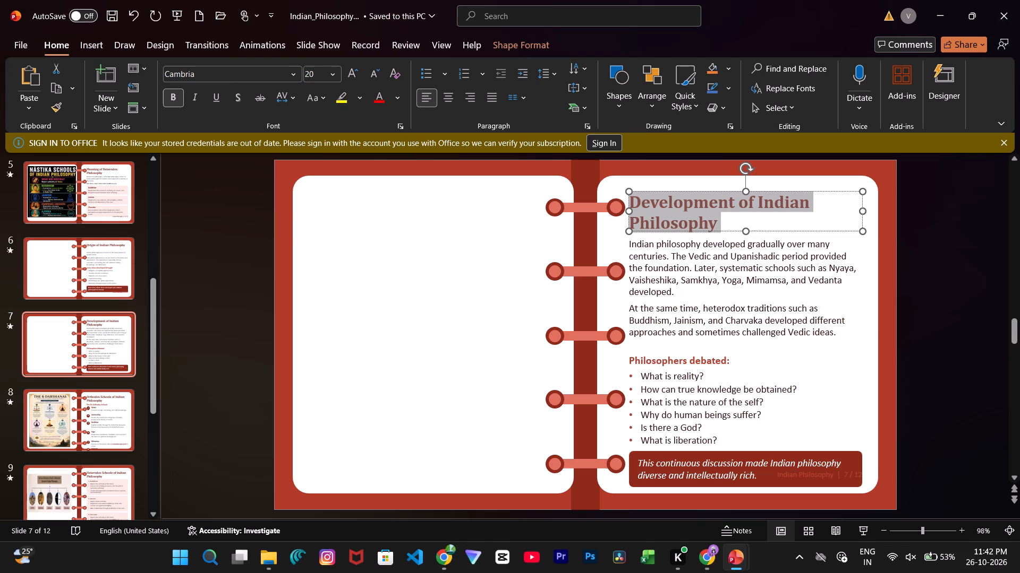
Switch to Chrome and search Google Images for "Development of Indian Philosophy".
left_click(712, 557)
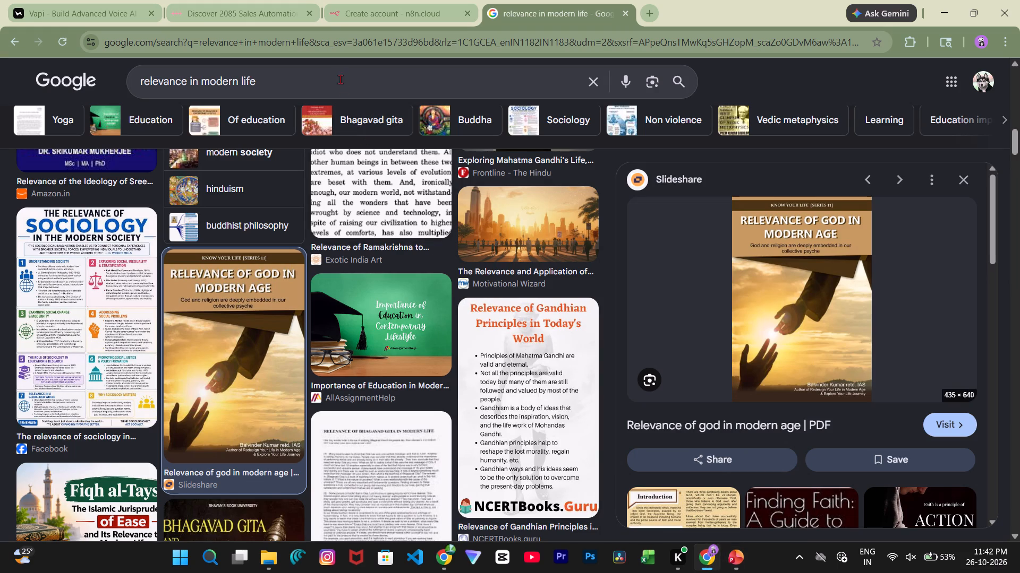
left_click_drag(340, 76, 80, 114)
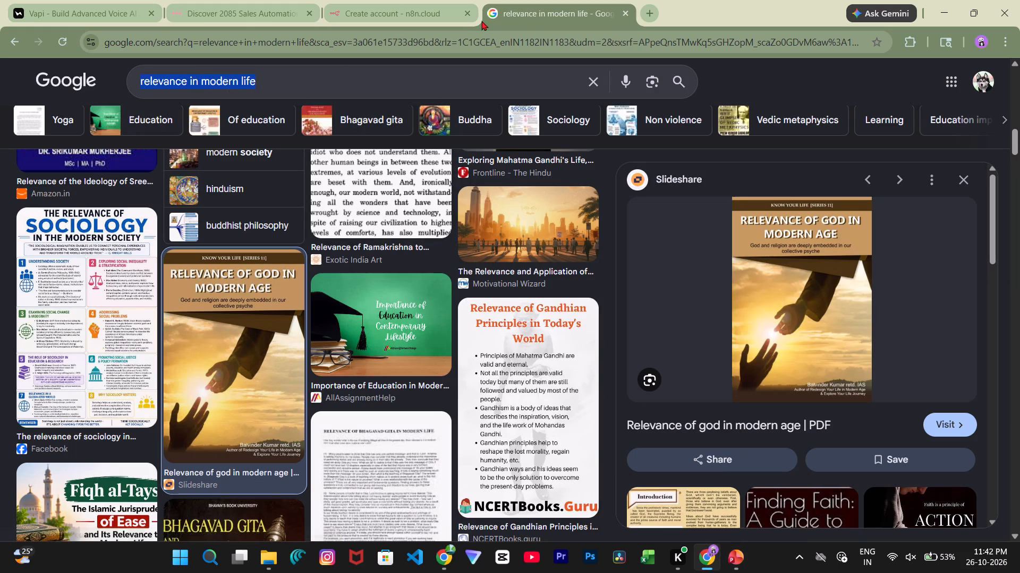
key("ctrl+v")
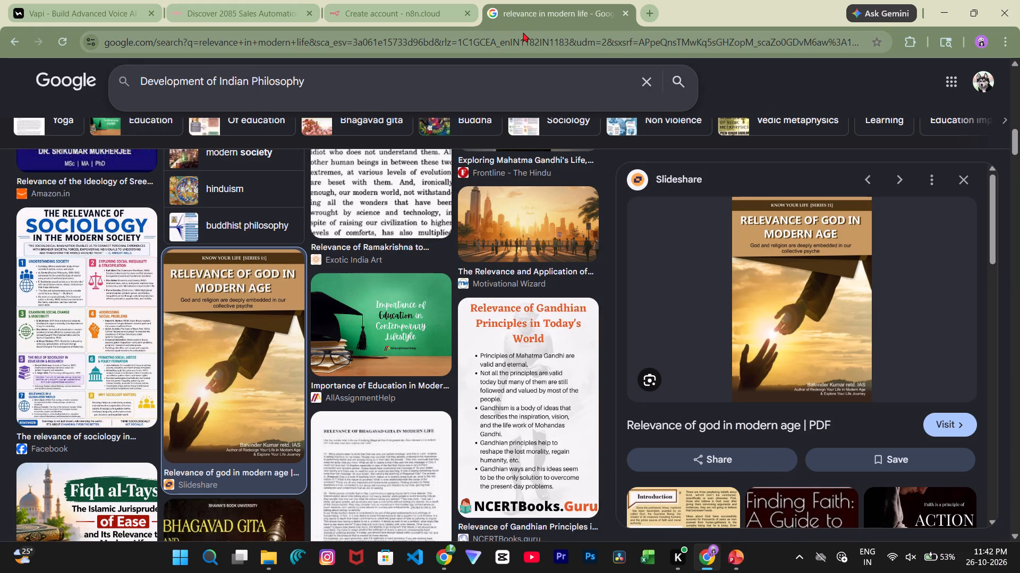
key("Return")
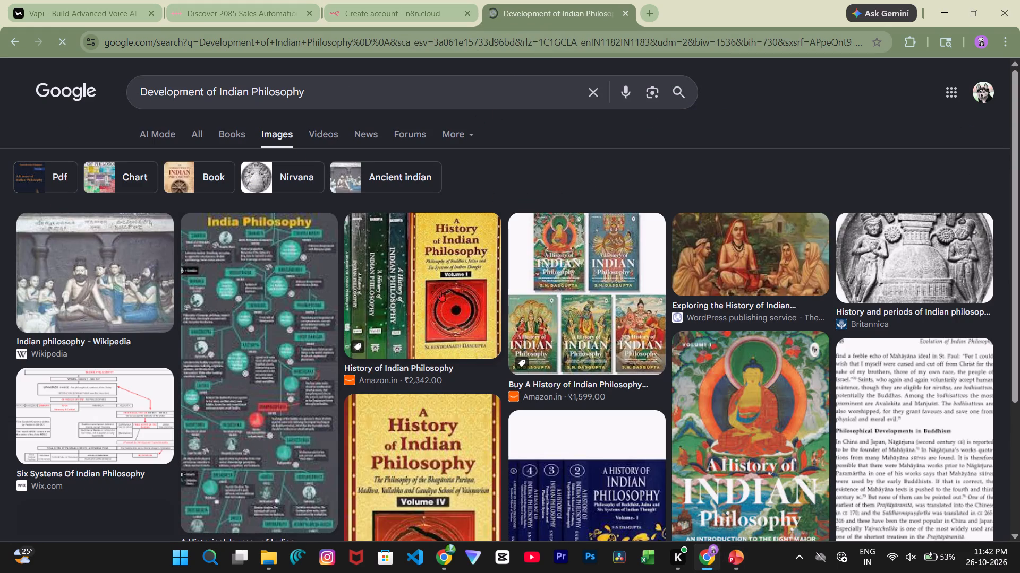
Copy the "A History of Indian Philosophy: Volume 1" cover image from Champaca Bookstore in the results.
scroll(724, 331, "down", 2)
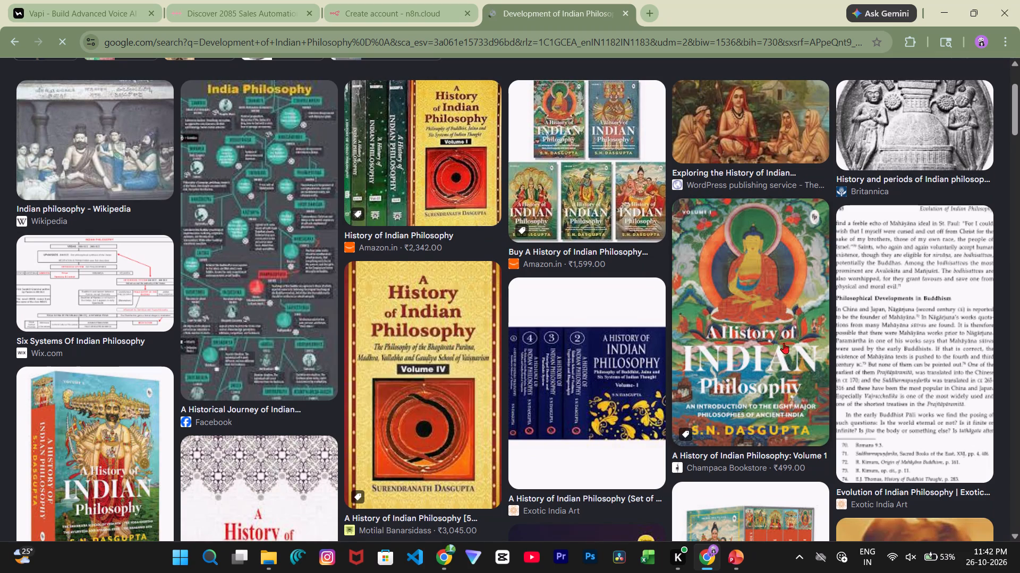
right_click(762, 331)
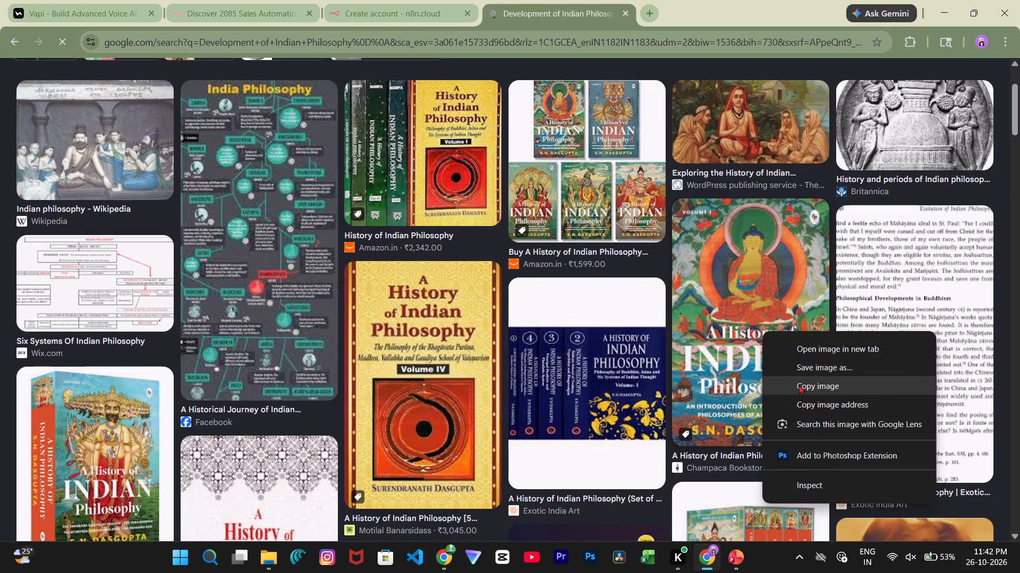
left_click(798, 385)
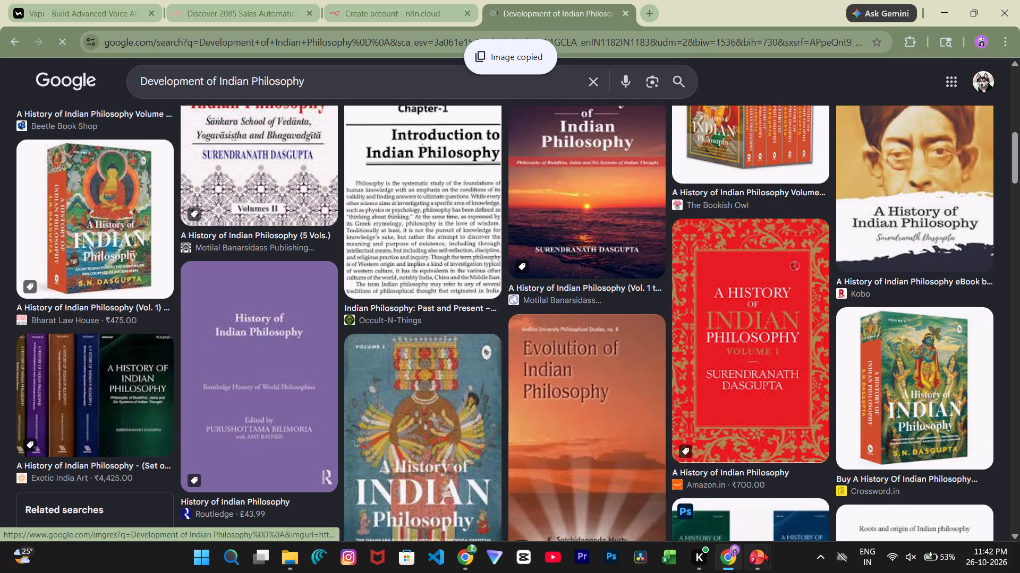
Switch to the Indian Philosophy presentation in PowerPoint, paste the copied cover on slide 7 and move it onto the blank left page.
left_click(765, 554)
left_click(694, 472)
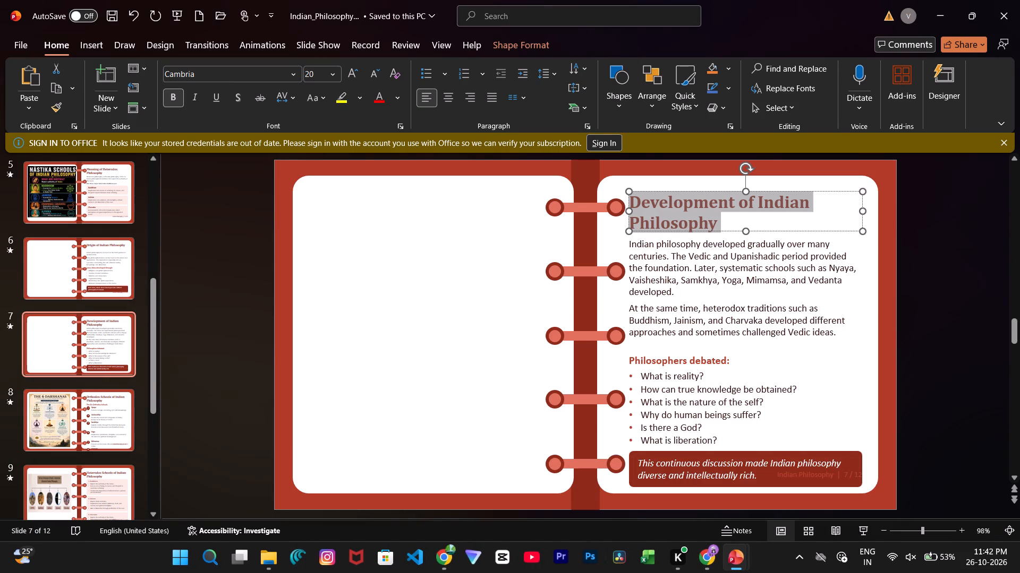
key("ctrl+v")
left_click_drag(572, 331, 506, 307)
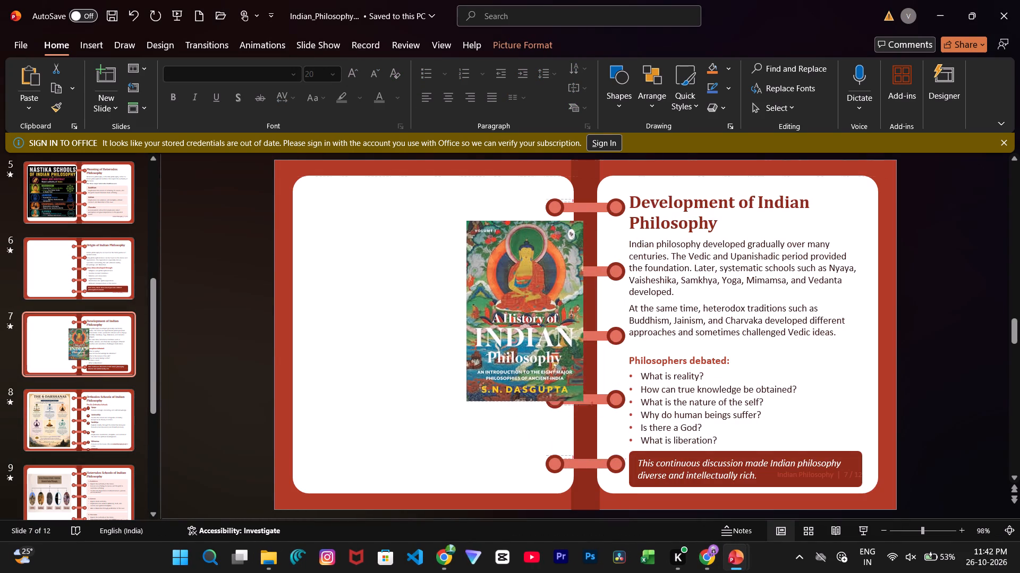
left_click_drag(506, 307, 361, 305)
left_click_drag(371, 306, 385, 308)
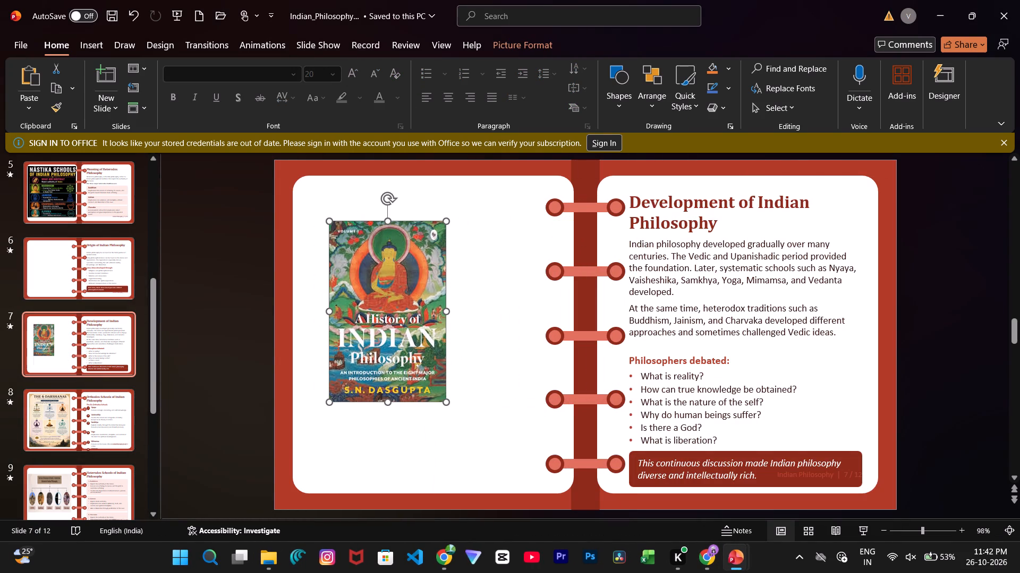
Enlarge the slide 7 cover to nearly the left page's full height and shift it close to the page's left edge.
left_click_drag(443, 400, 506, 410)
left_click_drag(403, 371, 405, 351)
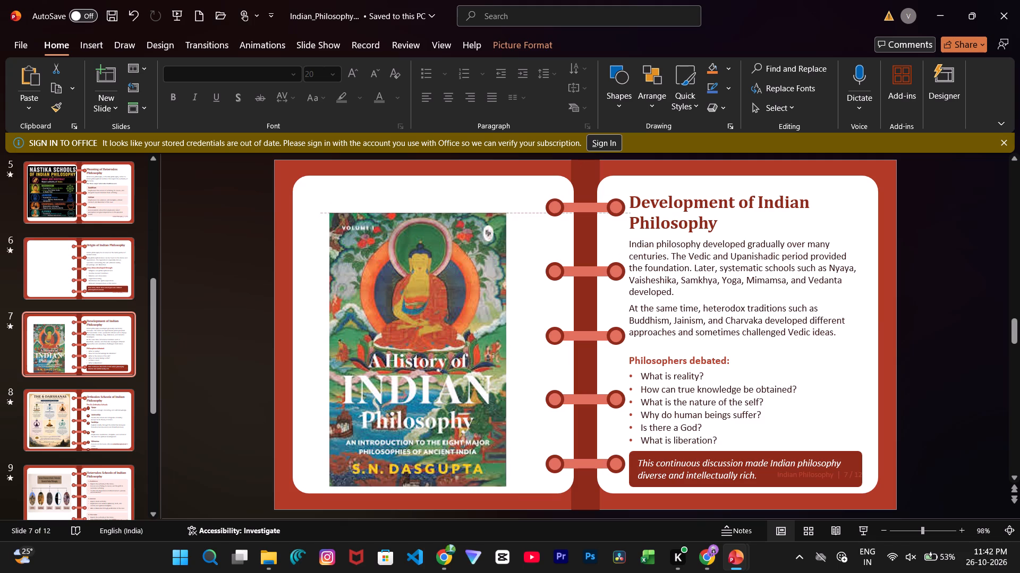
left_click_drag(405, 351, 396, 333)
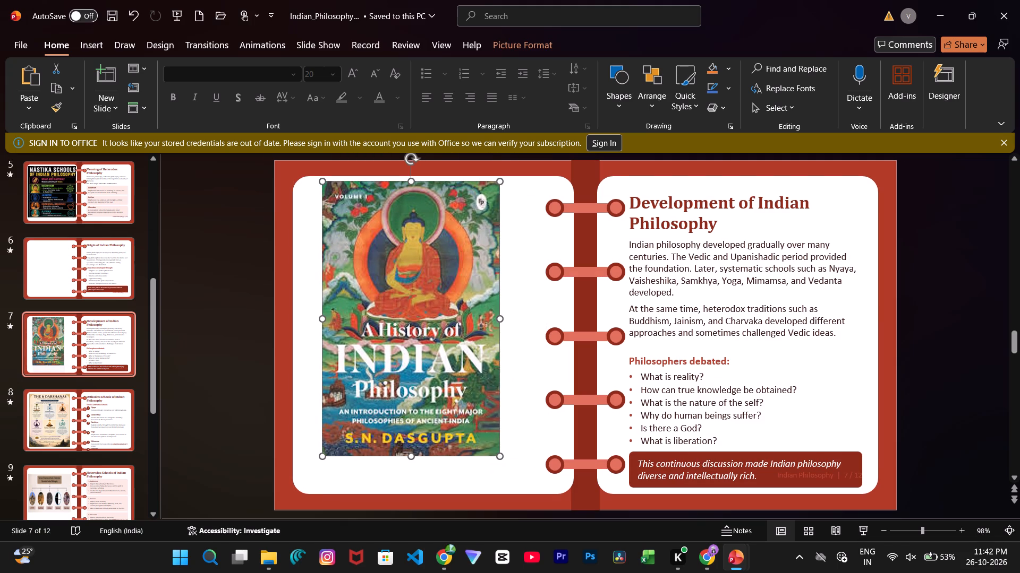
left_click_drag(498, 315, 507, 316)
left_click_drag(472, 322, 471, 333)
left_click_drag(499, 458, 539, 479)
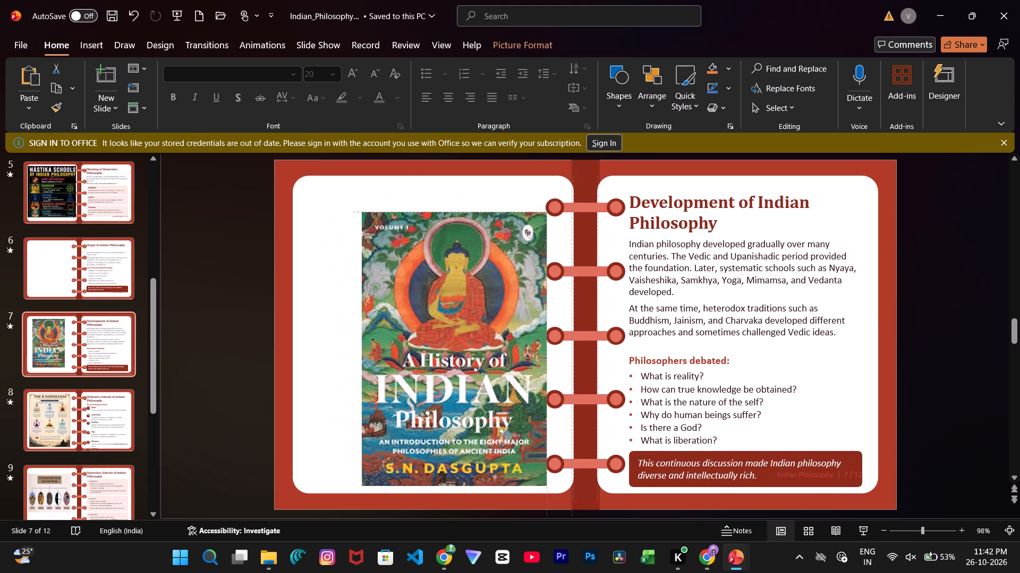
left_click_drag(539, 479, 507, 453)
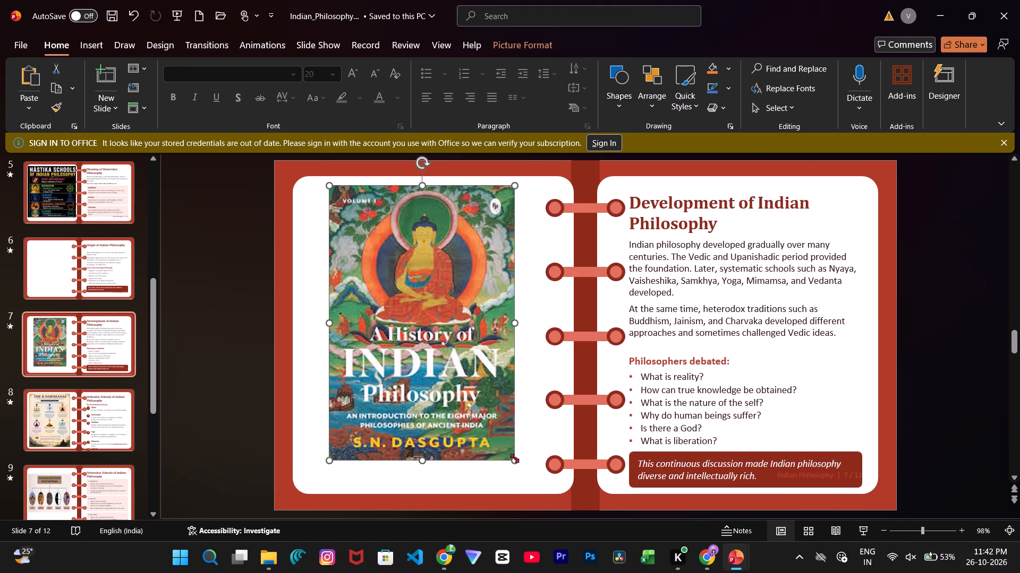
left_click_drag(514, 458, 531, 482)
left_click_drag(489, 414, 489, 414)
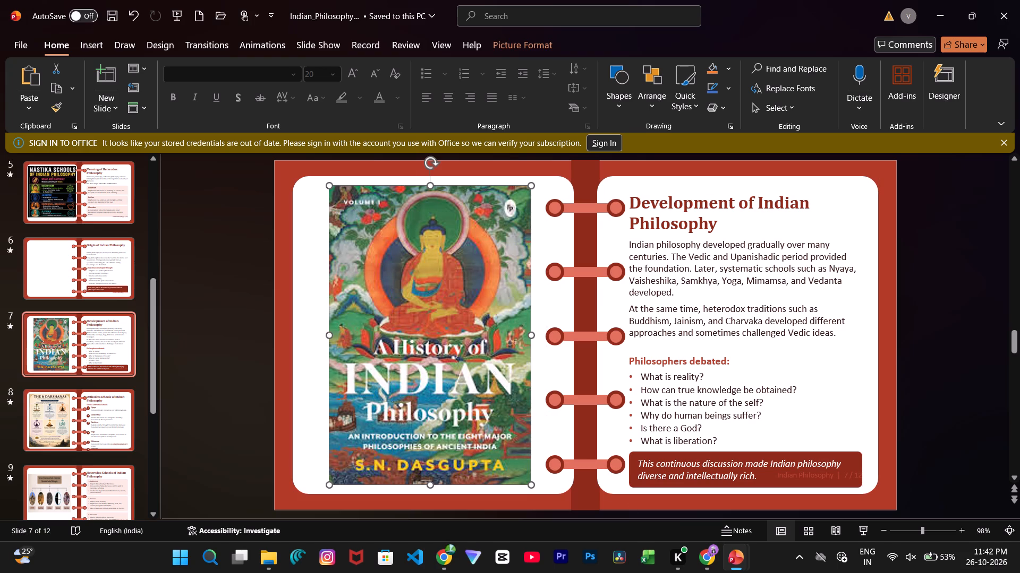
left_click_drag(489, 414, 481, 414)
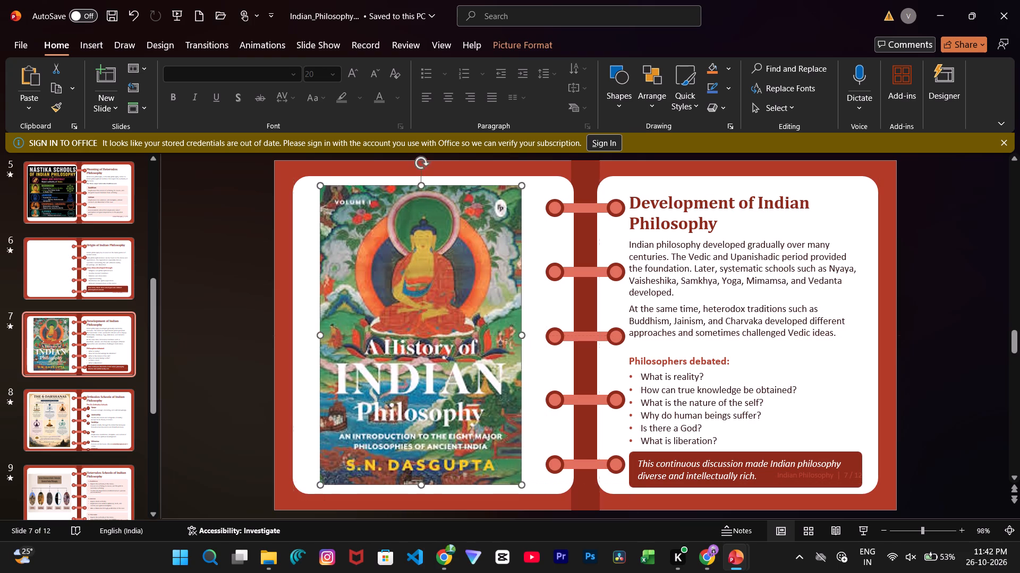
left_click_drag(481, 414, 469, 415)
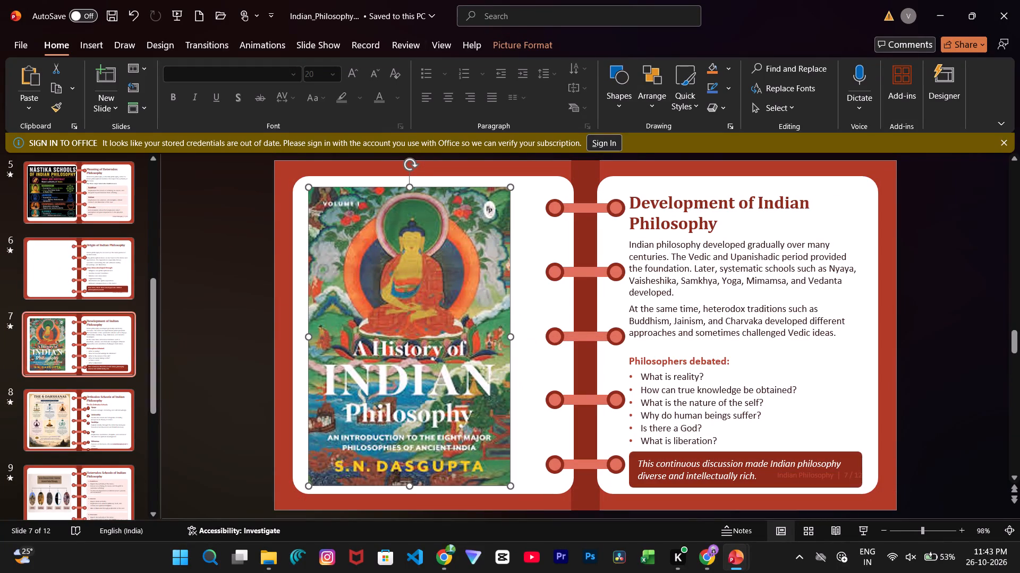
Stretch only the cover's width toward the binder rings on slide 7 and deselect it.
left_click_drag(509, 337, 534, 336)
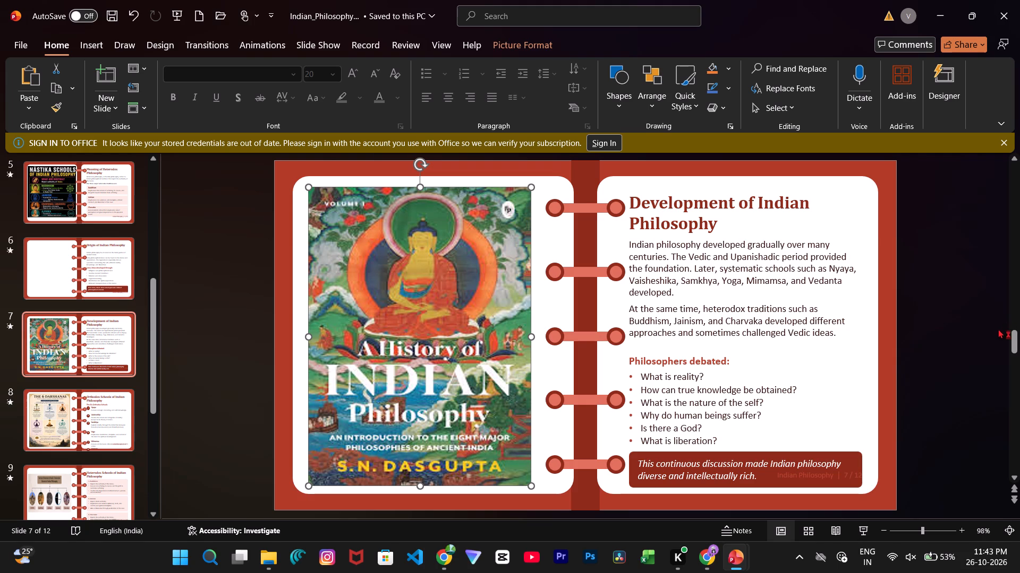
left_click(941, 324)
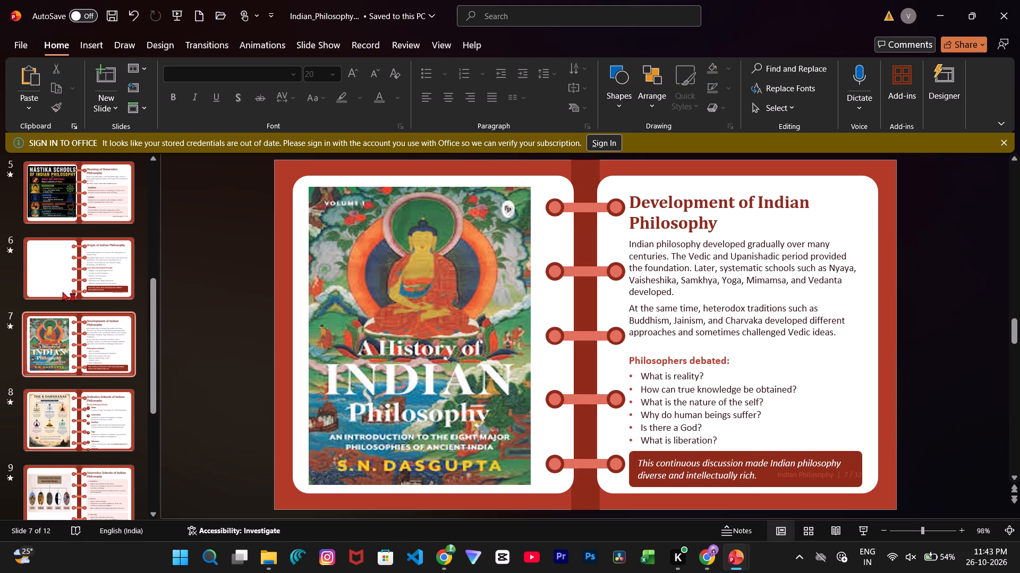
Open slide 6 and copy its title "Origin of Indian Philosophy".
left_click(62, 289)
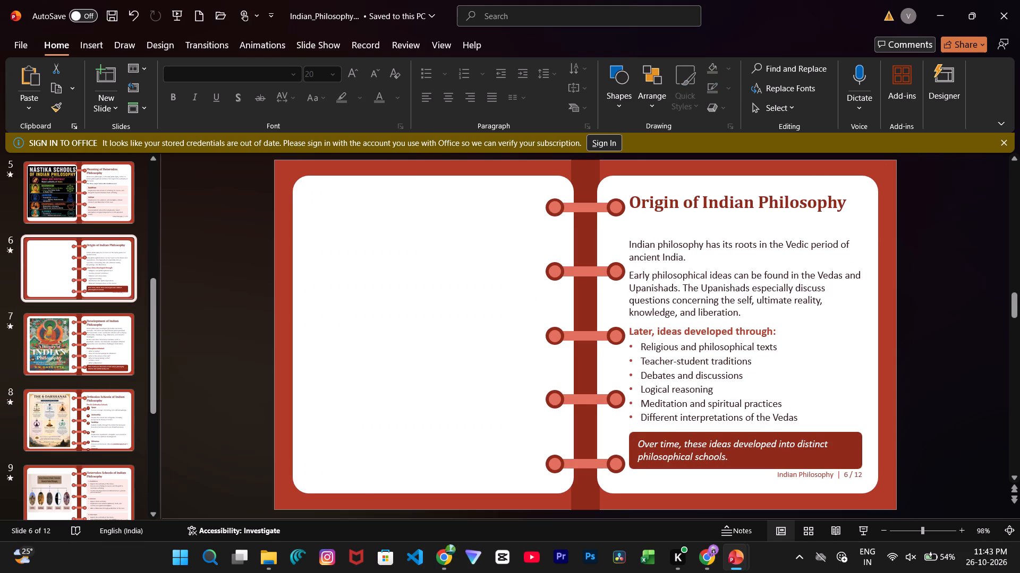
left_click(638, 204)
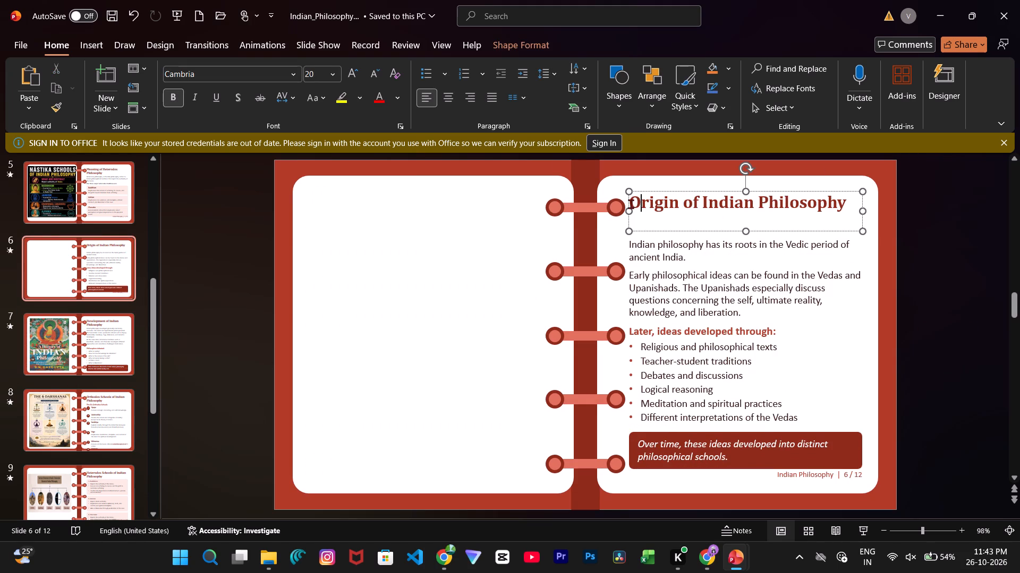
left_click_drag(631, 204, 801, 205)
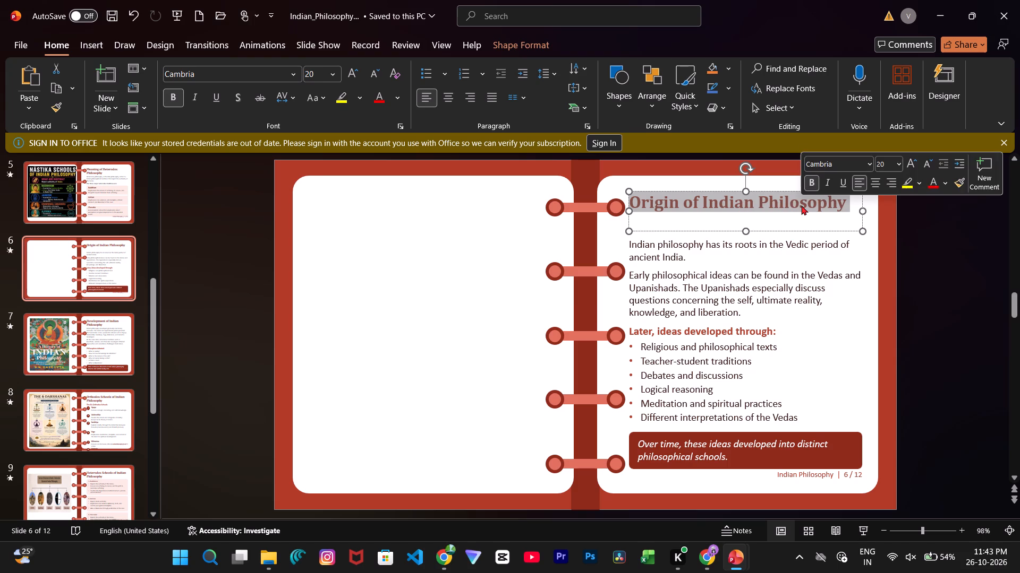
key("ctrl+c")
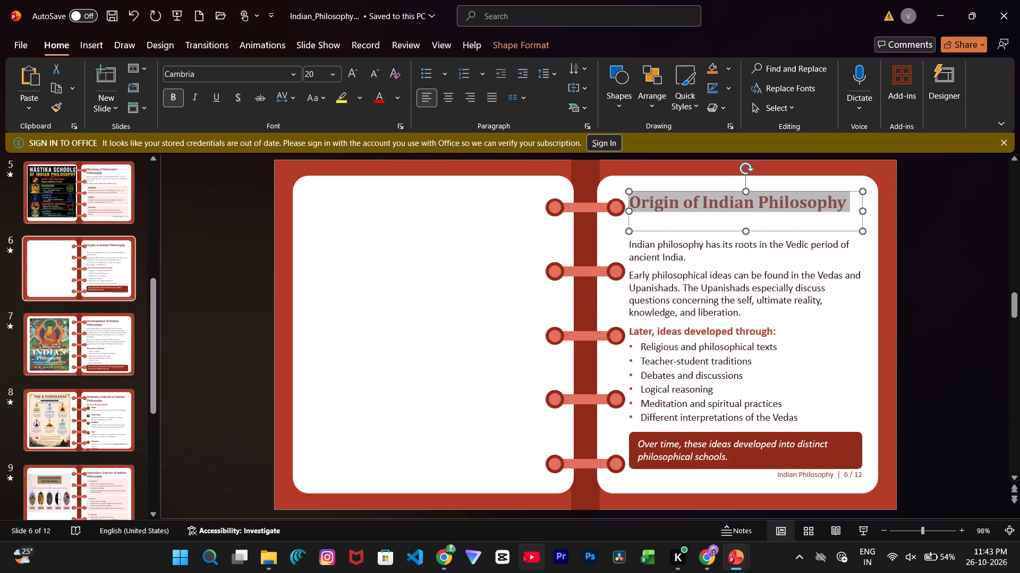
Switch to the Chrome image search and replace the query with the copied title "Origin of Indian Philosophy".
left_click(710, 558)
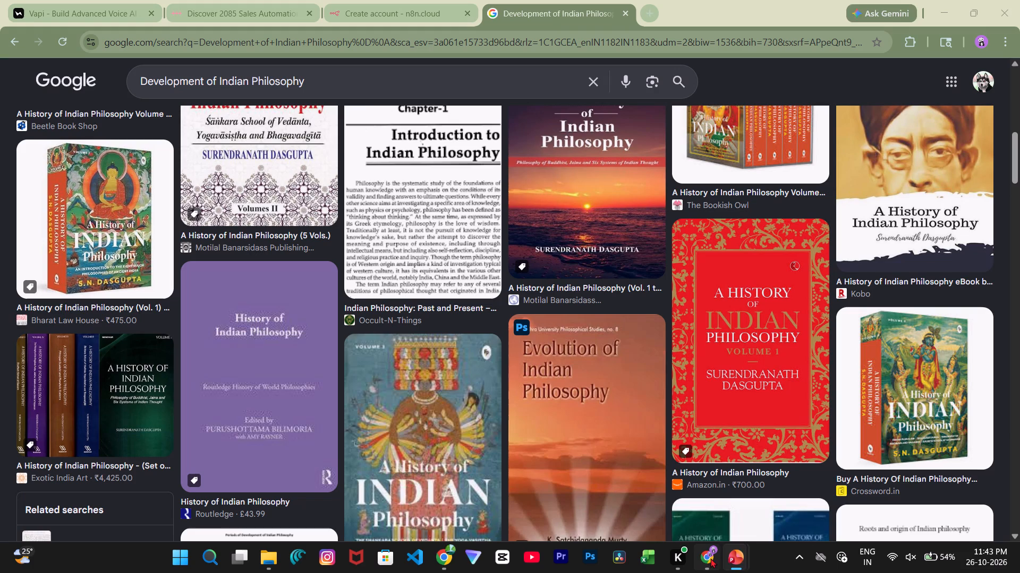
left_click_drag(337, 76, 158, 108)
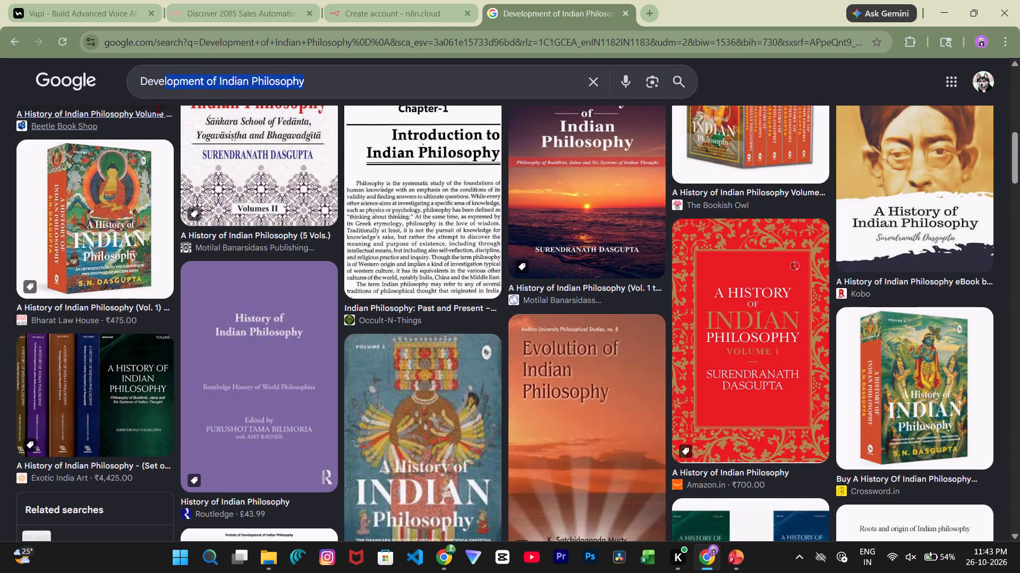
left_click_drag(158, 108, 134, 111)
key("ctrl+v")
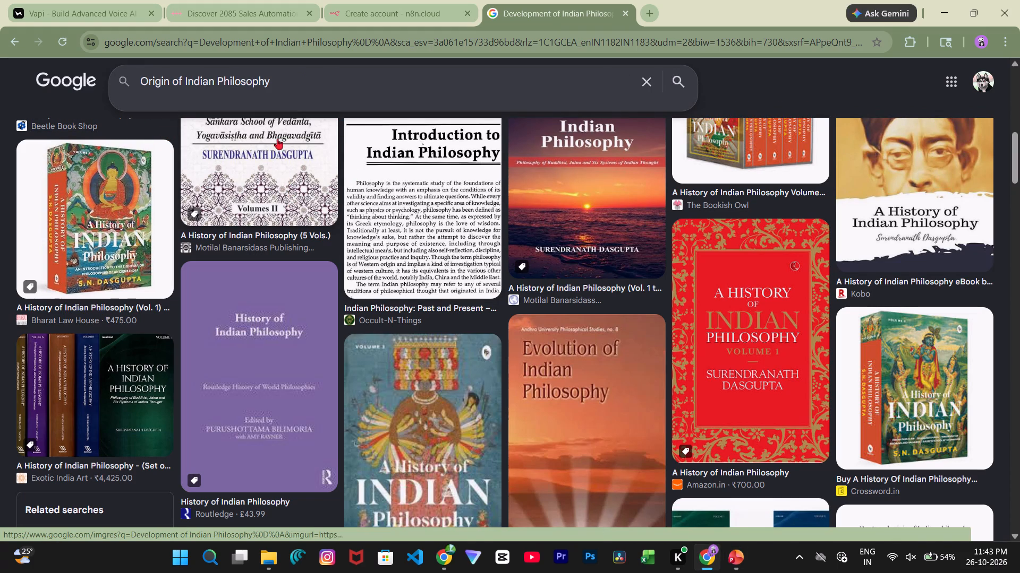
left_click_drag(356, 85, 183, 105)
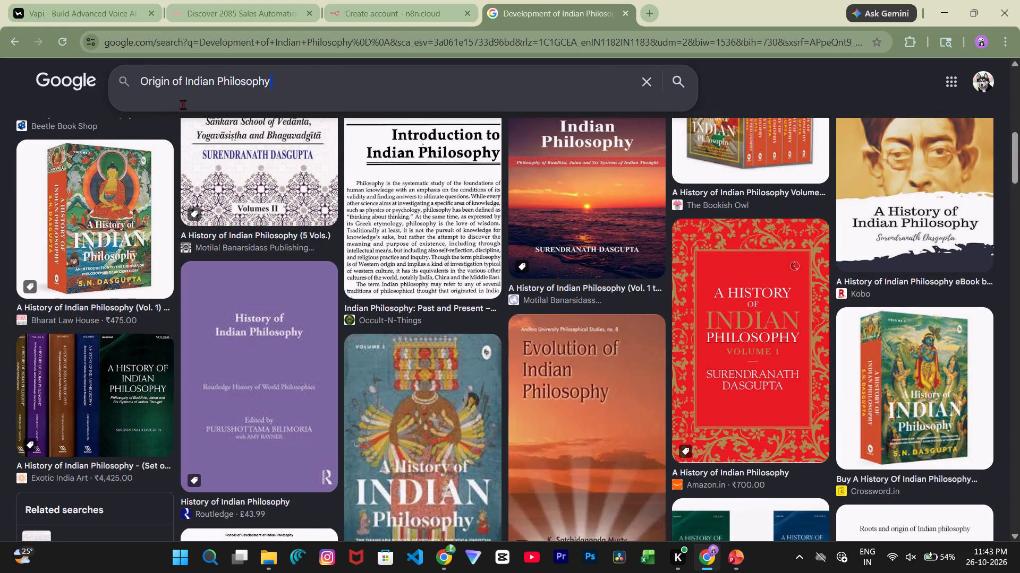
left_click_drag(183, 105, 147, 110)
key("Return")
key("Return")
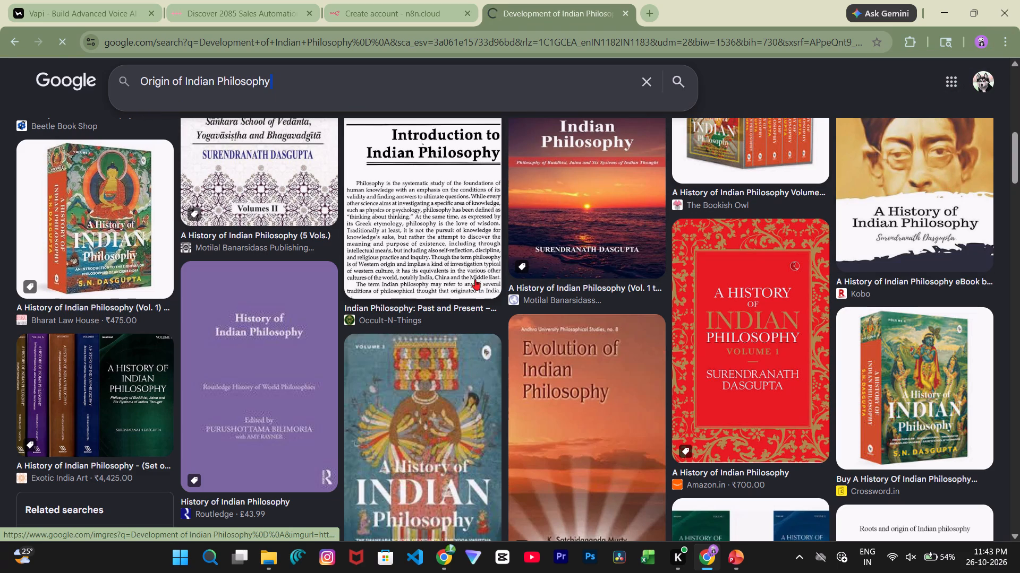
scroll(487, 288, "down", 2)
scroll(543, 302, "down", 1)
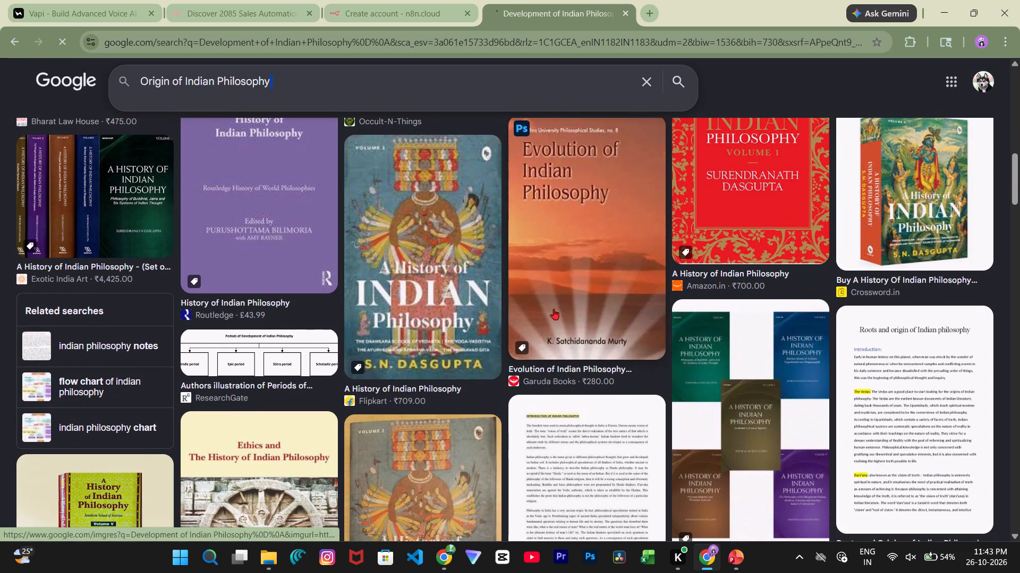
Close the REST API presentation window, leaving the Indian Philosophy one open, and return to the image search in Chrome.
left_click(729, 554)
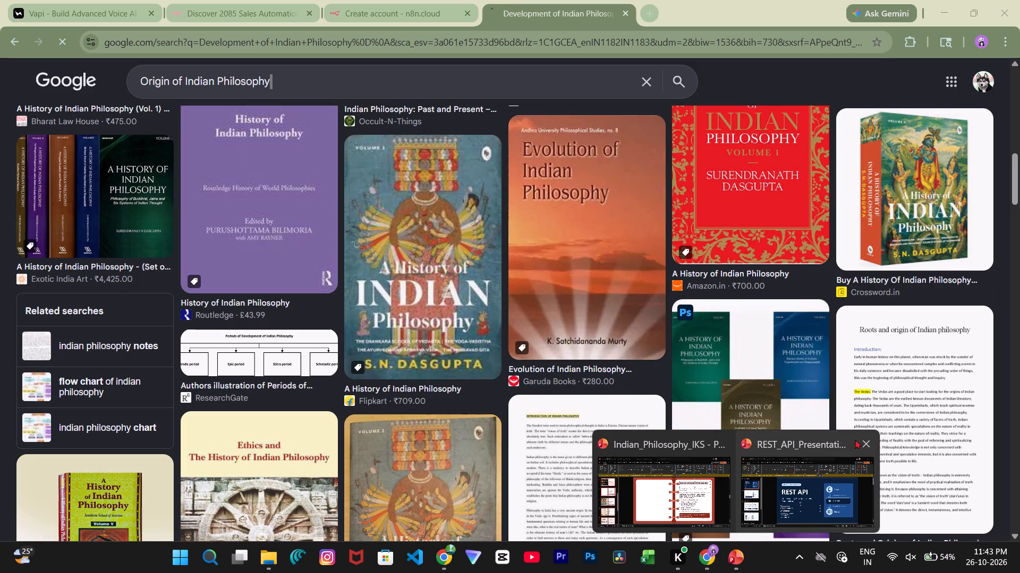
left_click(863, 446)
left_click(767, 503)
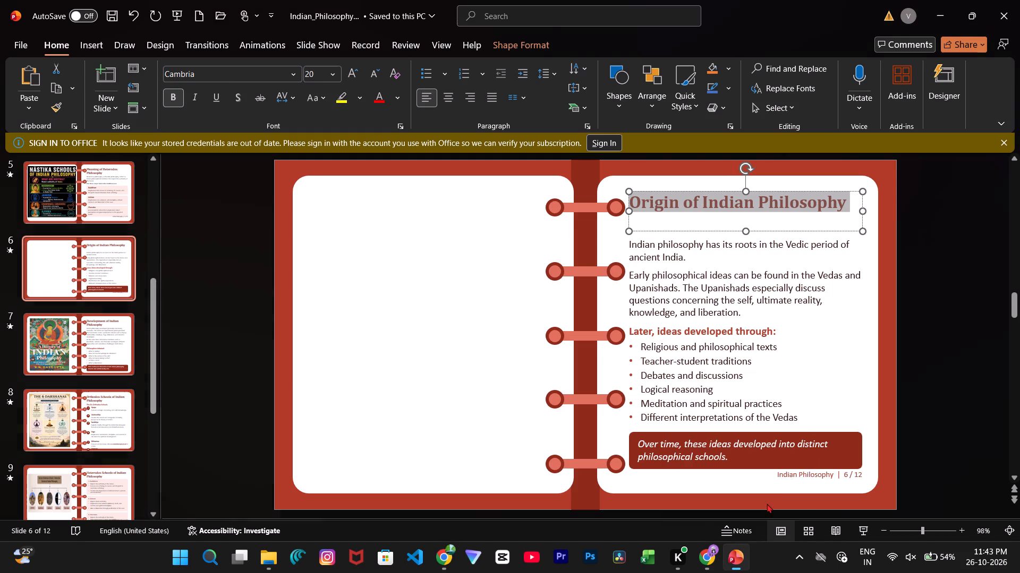
left_click(702, 563)
Look through the image results for "Origin of Indian Philosophy" for a picture suited to slide 6.
scroll(583, 281, "up", 1)
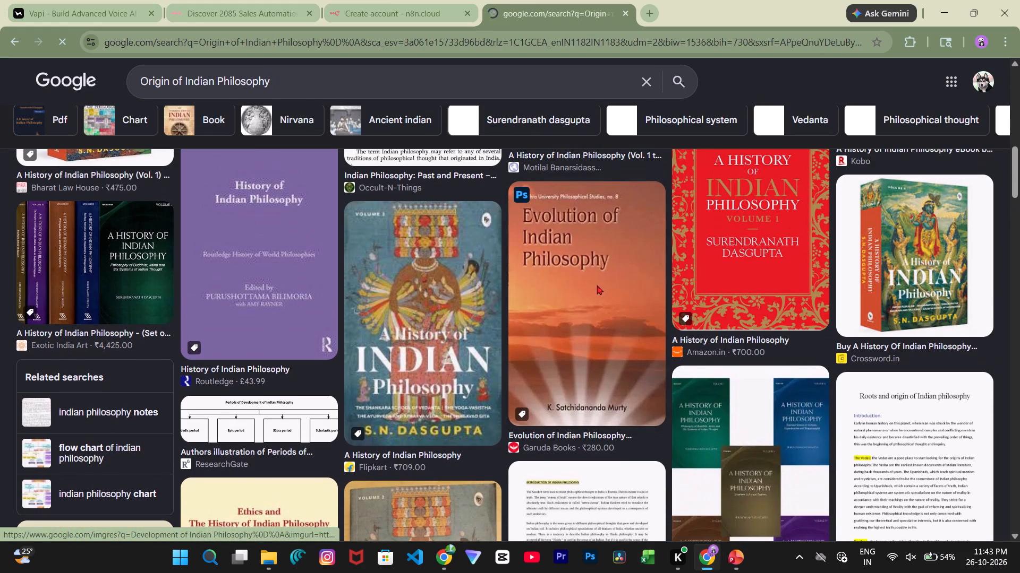
scroll(603, 289, "down", 3)
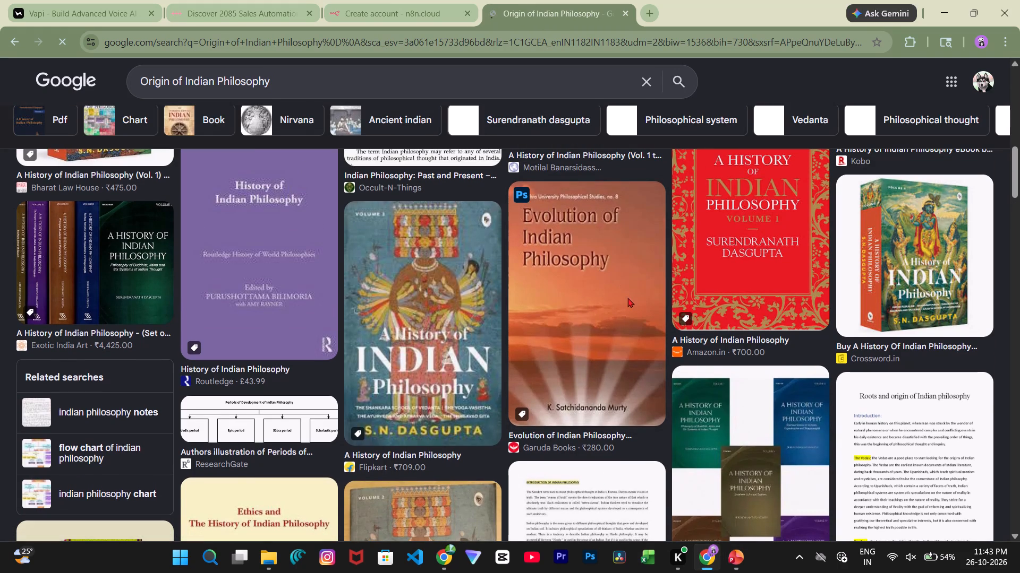
scroll(627, 298, "down", 1)
scroll(682, 318, "down", 4)
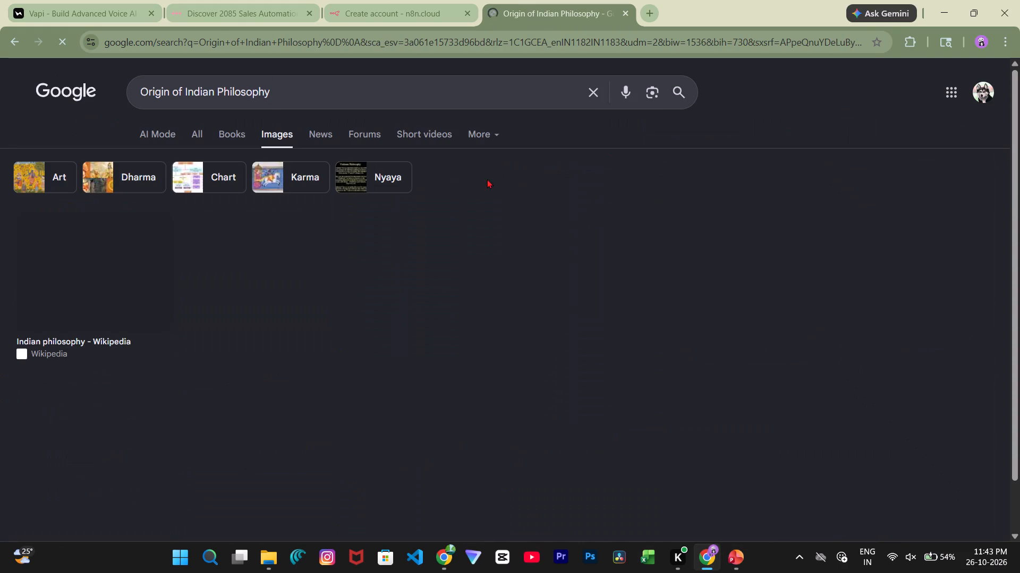
scroll(359, 321, "down", 3)
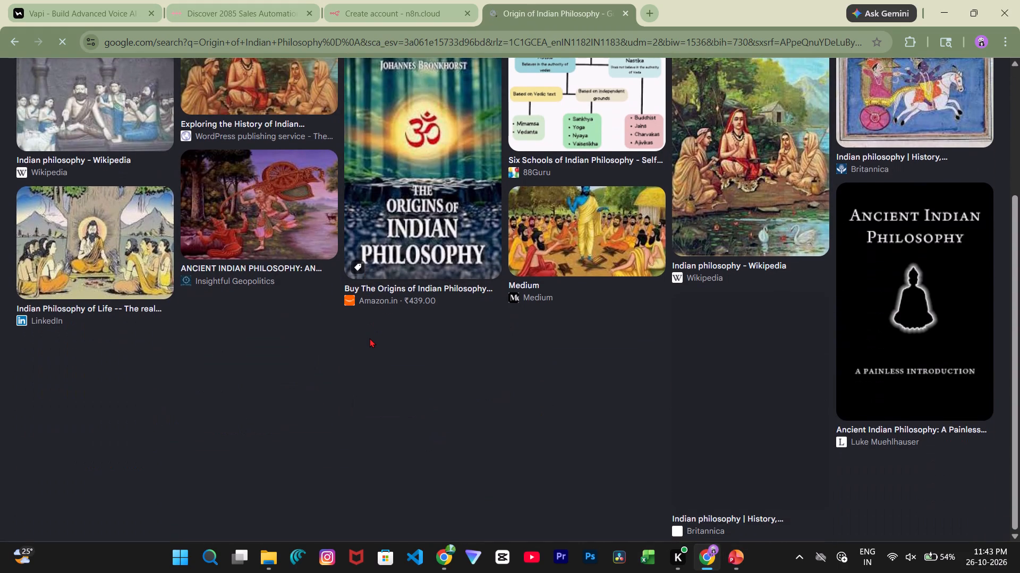
scroll(370, 338, "down", 2)
scroll(371, 335, "up", 3)
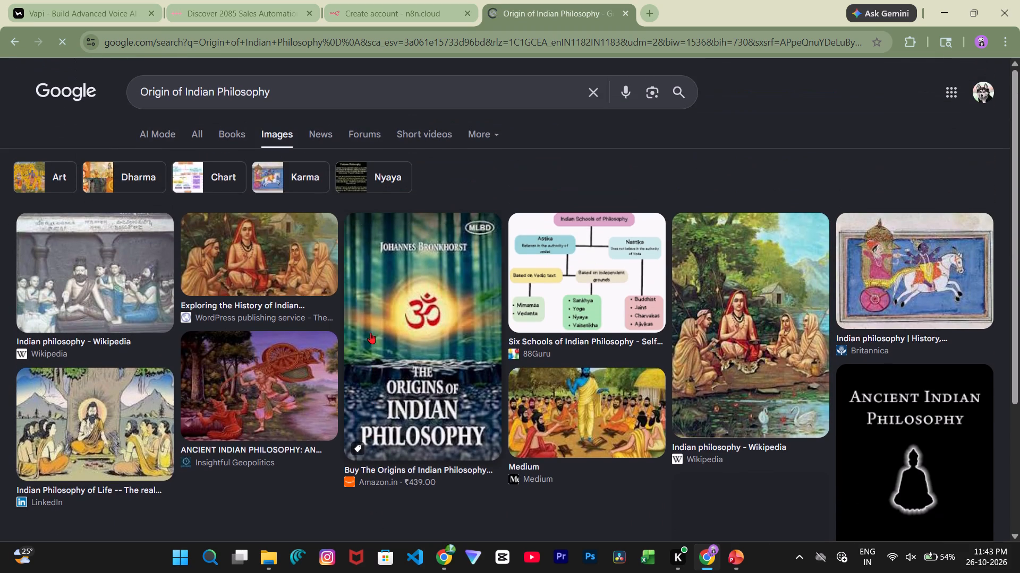
scroll(370, 332, "down", 3)
scroll(392, 263, "up", 1)
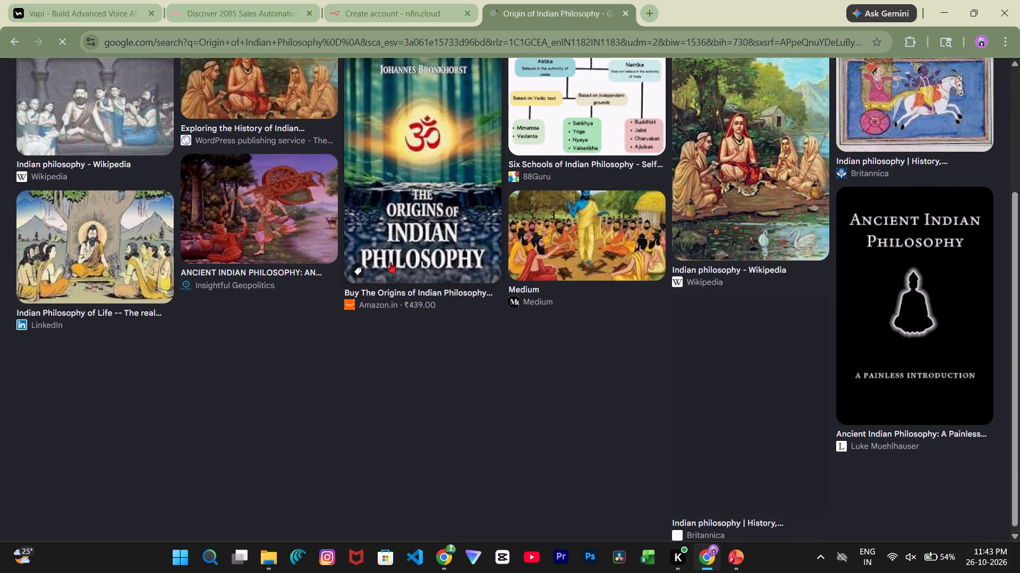
scroll(386, 256, "up", 1)
scroll(386, 257, "down", 12)
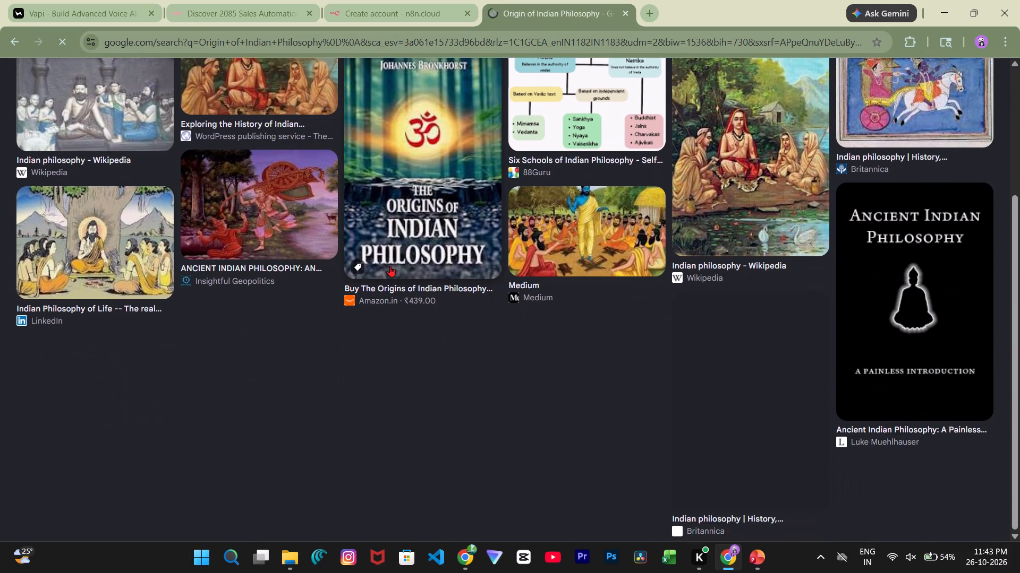
scroll(390, 266, "down", 4)
scroll(390, 266, "up", 3)
scroll(386, 264, "down", 1)
scroll(386, 264, "up", 3)
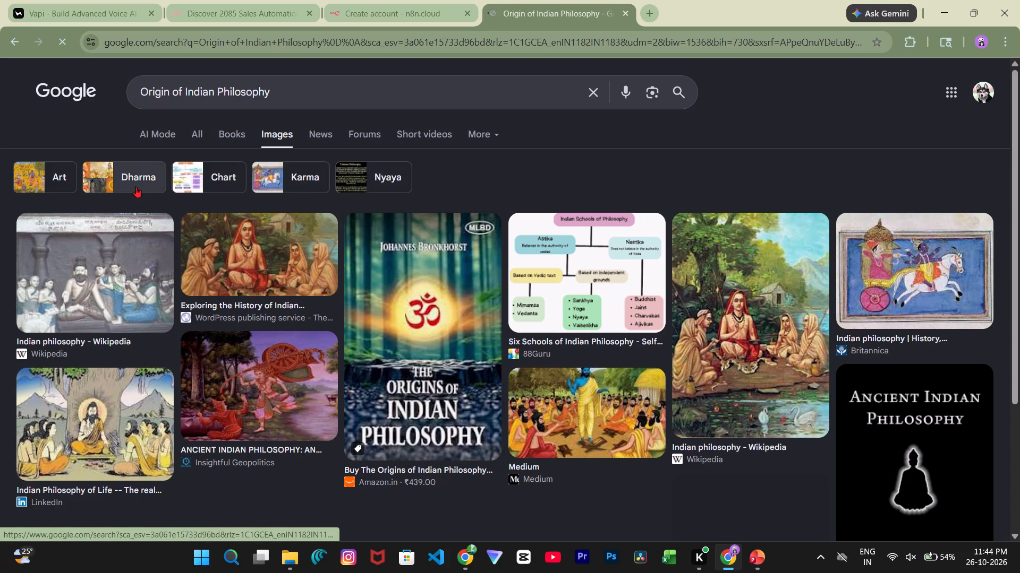
Narrow the "Origin of Indian Philosophy" image results with the Art filter.
left_click(54, 178)
left_click(32, 177)
left_click_drag(32, 177, 63, 170)
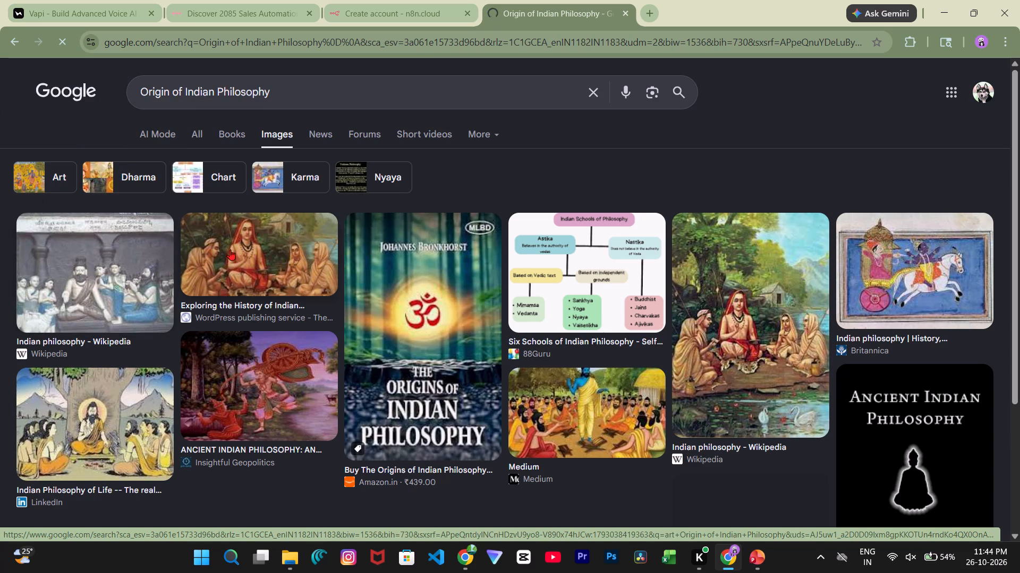
scroll(311, 245, "down", 4)
scroll(661, 219, "down", 2)
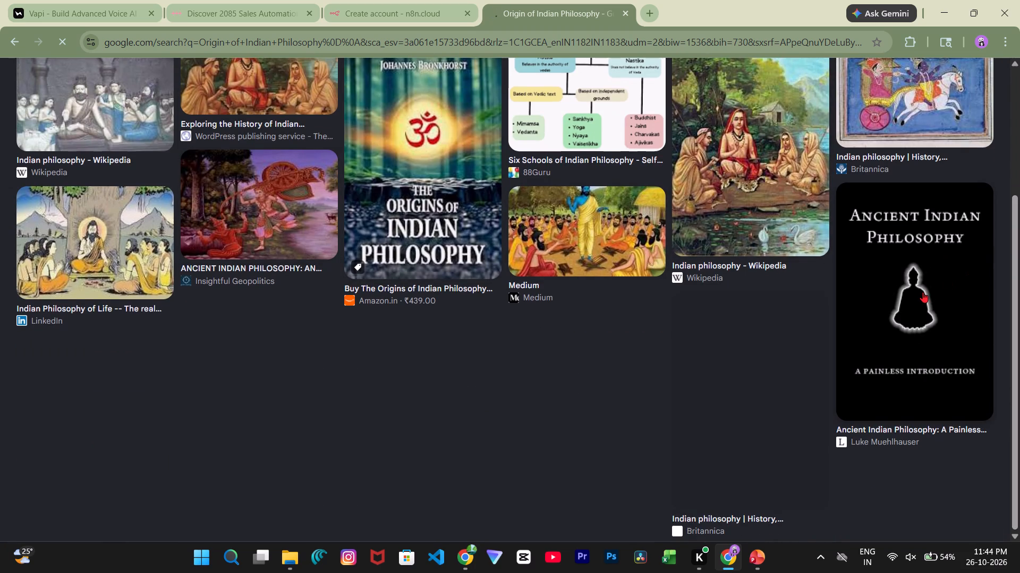
left_click(922, 292)
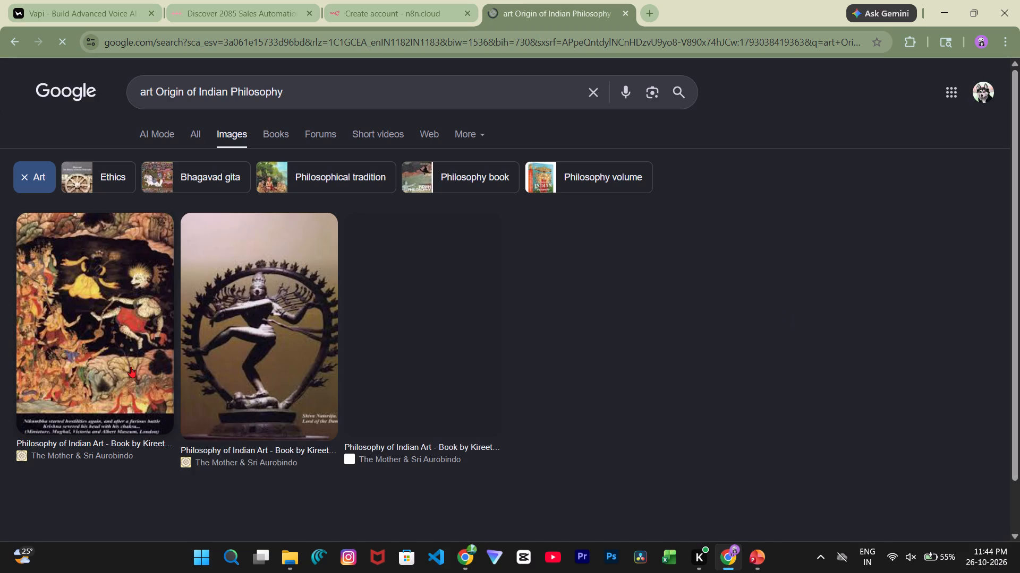
Copy the image of the dancing Shiva Nataraja statue in the ring of flames from the art results.
right_click(241, 345)
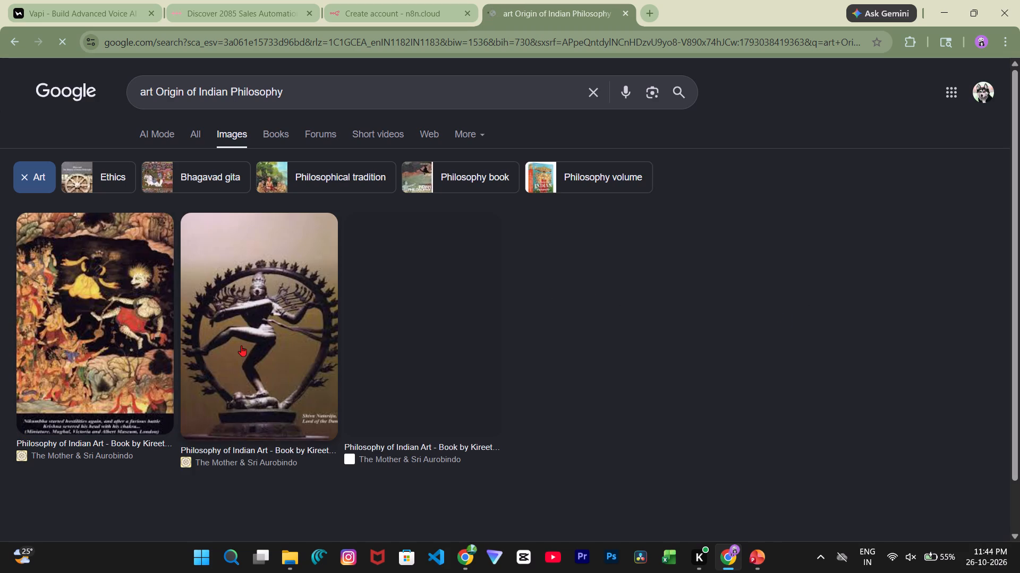
right_click(241, 345)
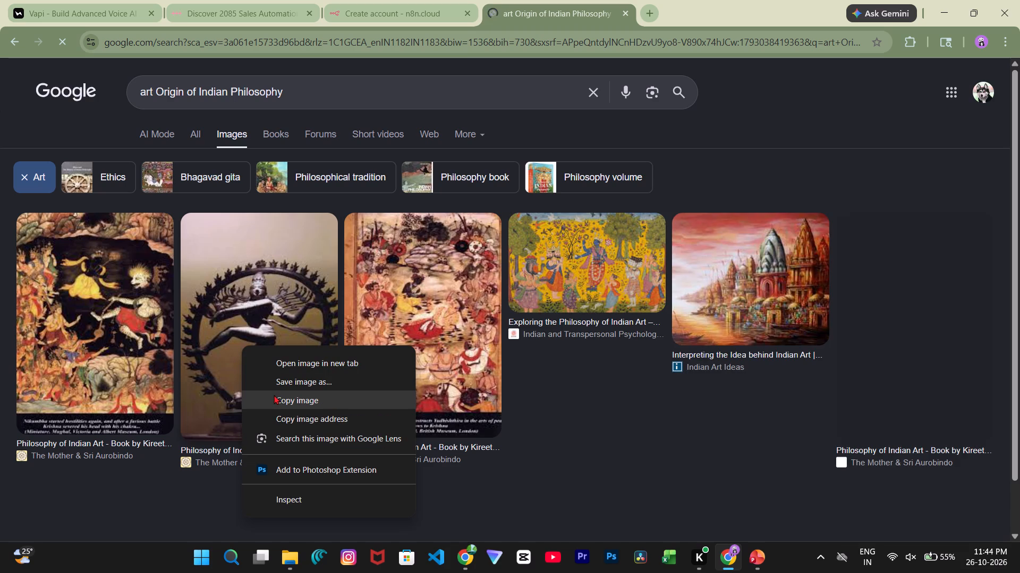
left_click(273, 394)
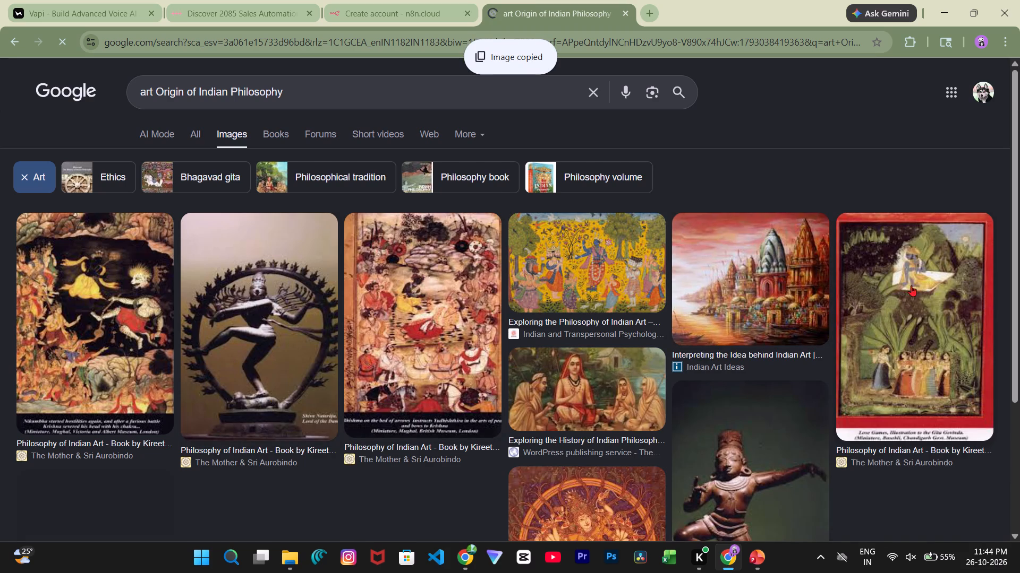
scroll(911, 293, "down", 3)
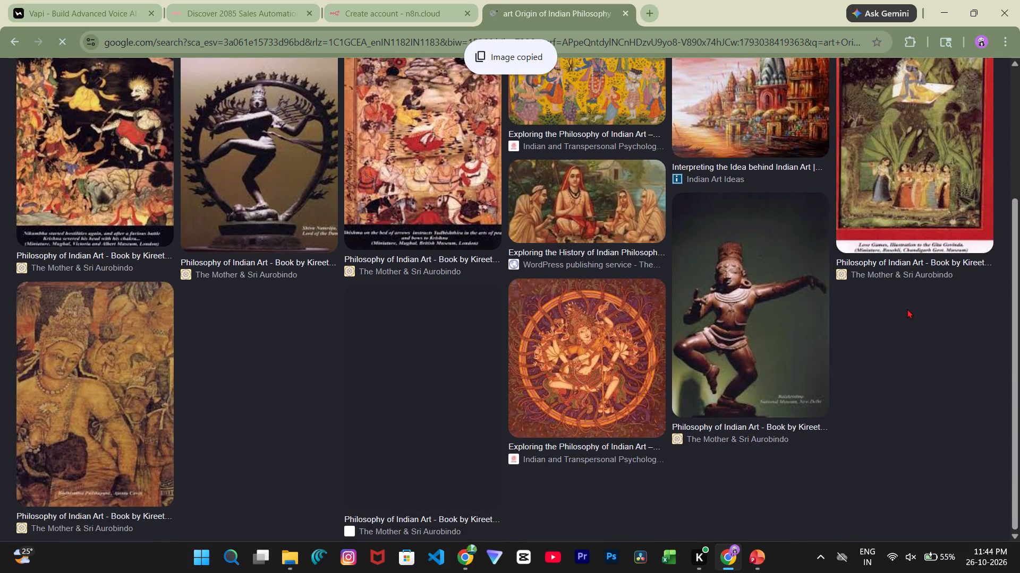
scroll(902, 308, "down", 1)
scroll(881, 279, "up", 1)
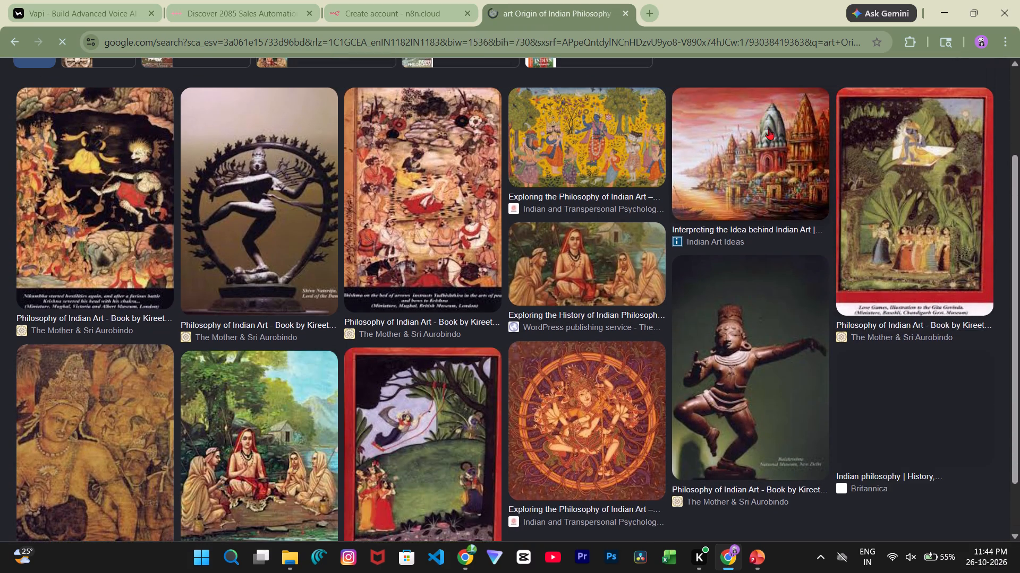
scroll(682, 166, "up", 4)
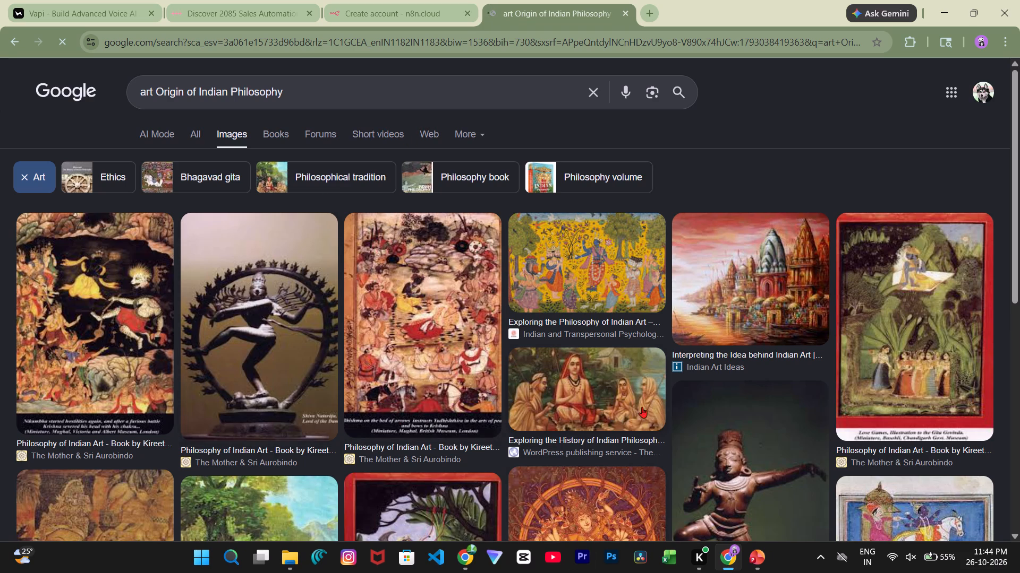
Switch to the Indian Philosophy presentation in PowerPoint, paste the Nataraja image on slide 6 and move it onto the blank left page.
left_click(764, 558)
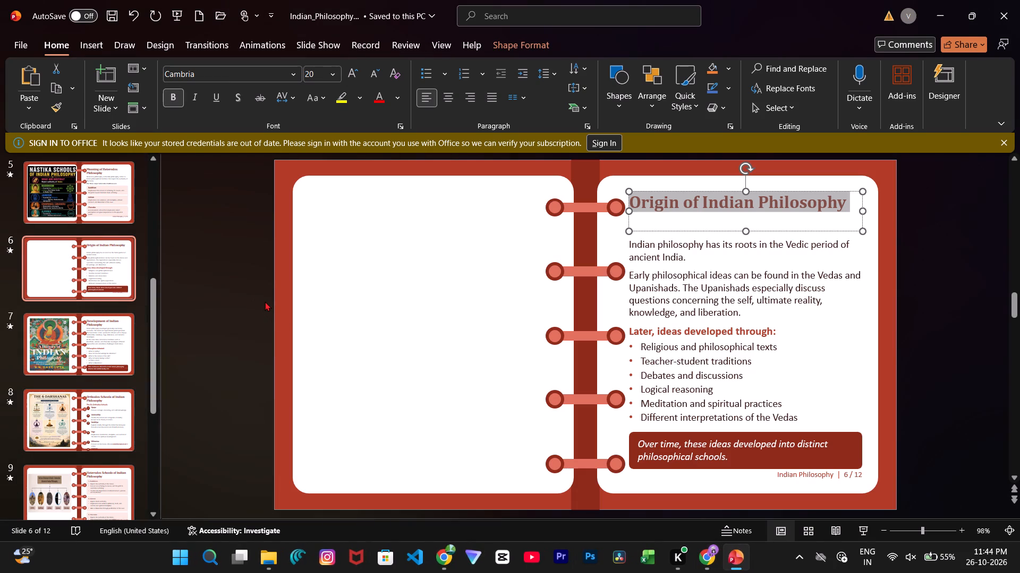
key("ctrl+v")
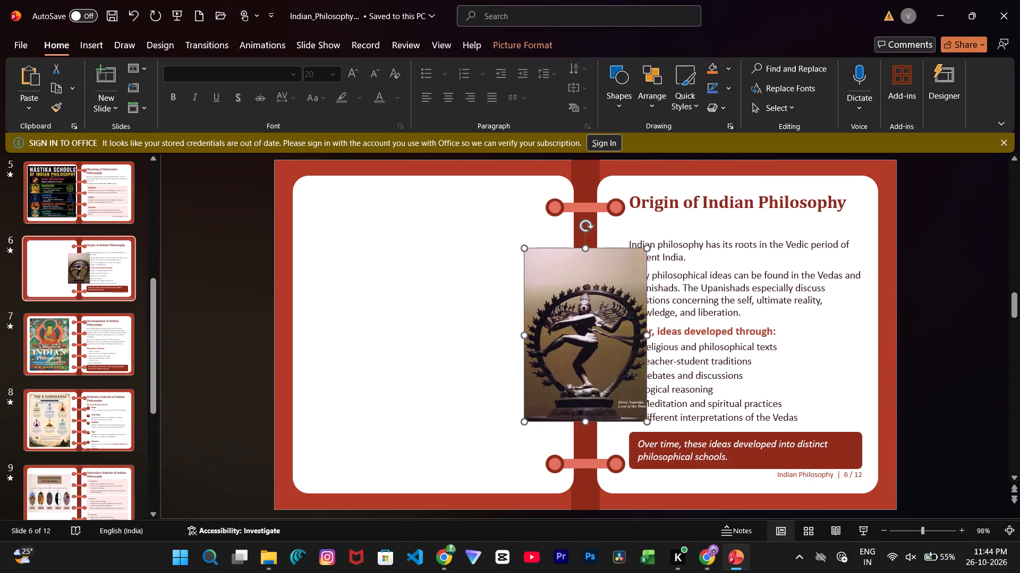
left_click_drag(581, 337, 381, 302)
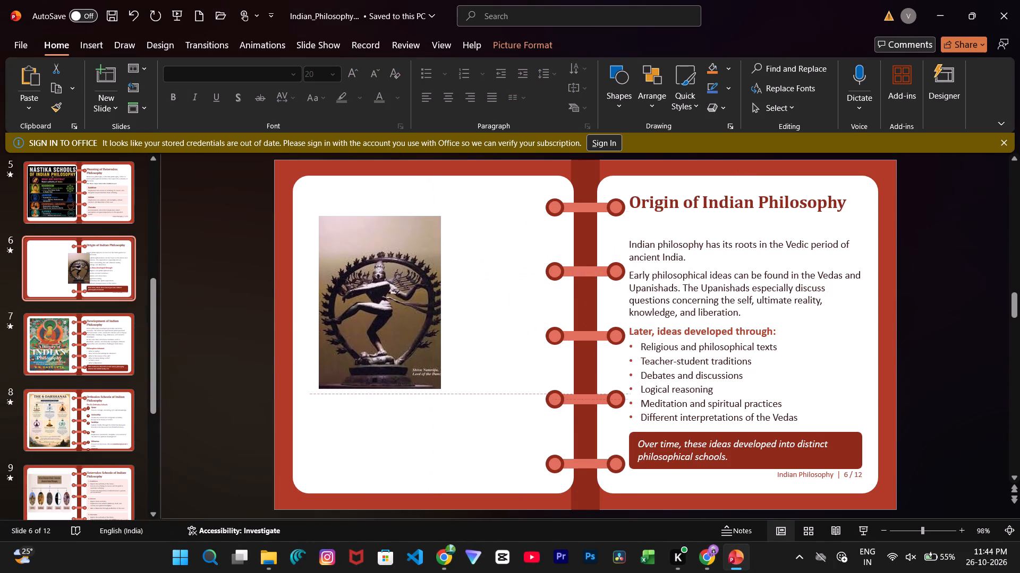
left_click_drag(381, 302, 398, 299)
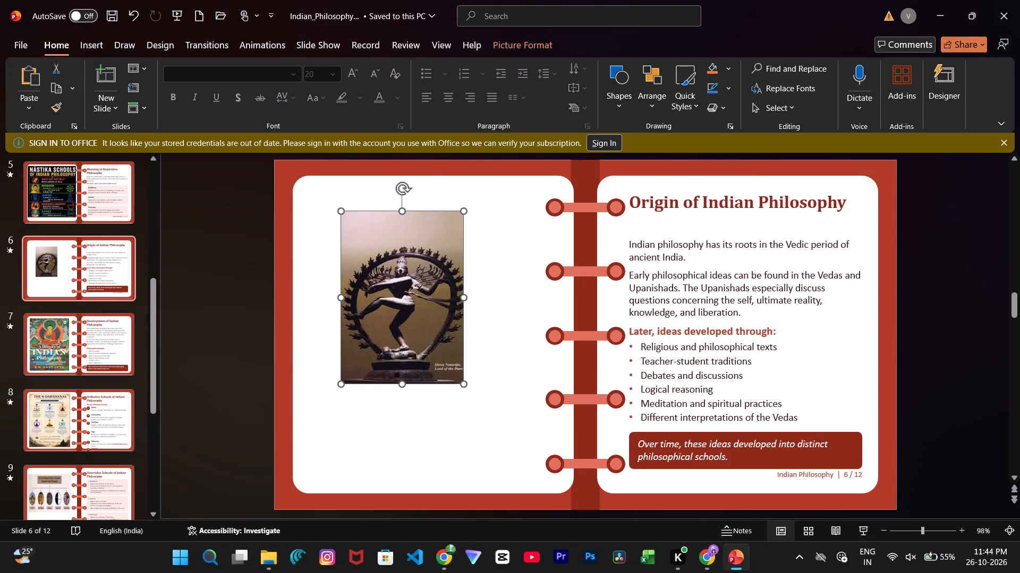
Enlarge the Nataraja image on slide 6 to nearly the left page's full height and shift it close to the page's left edge.
left_click_drag(461, 384, 527, 437)
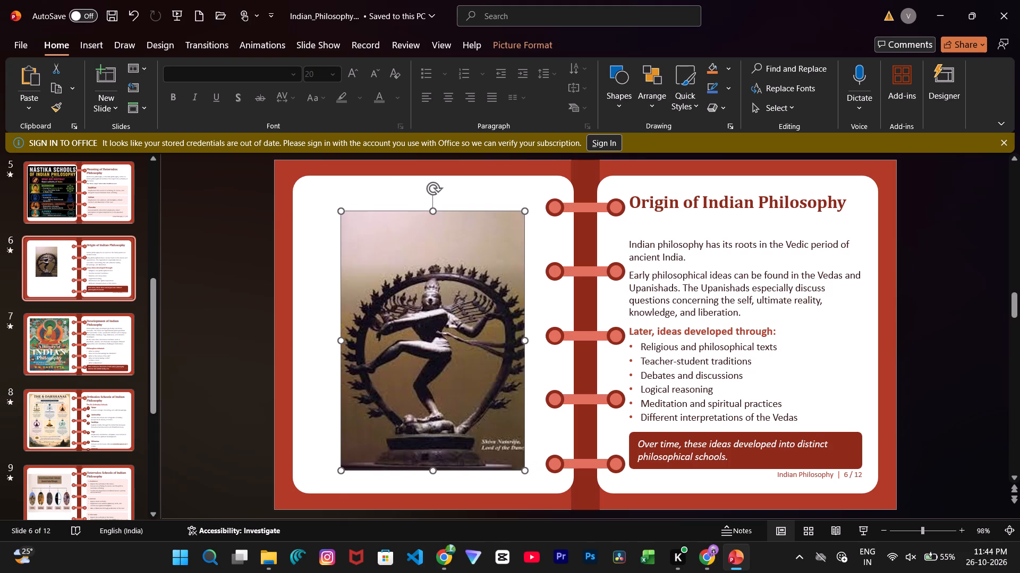
left_click_drag(470, 390, 456, 386)
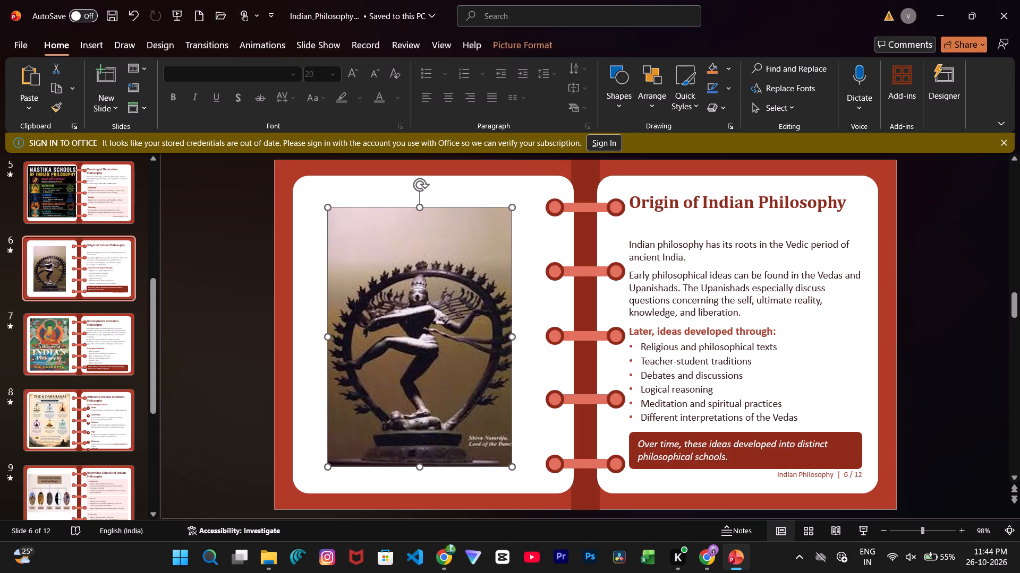
left_click_drag(510, 463, 527, 473)
left_click_drag(462, 407, 449, 397)
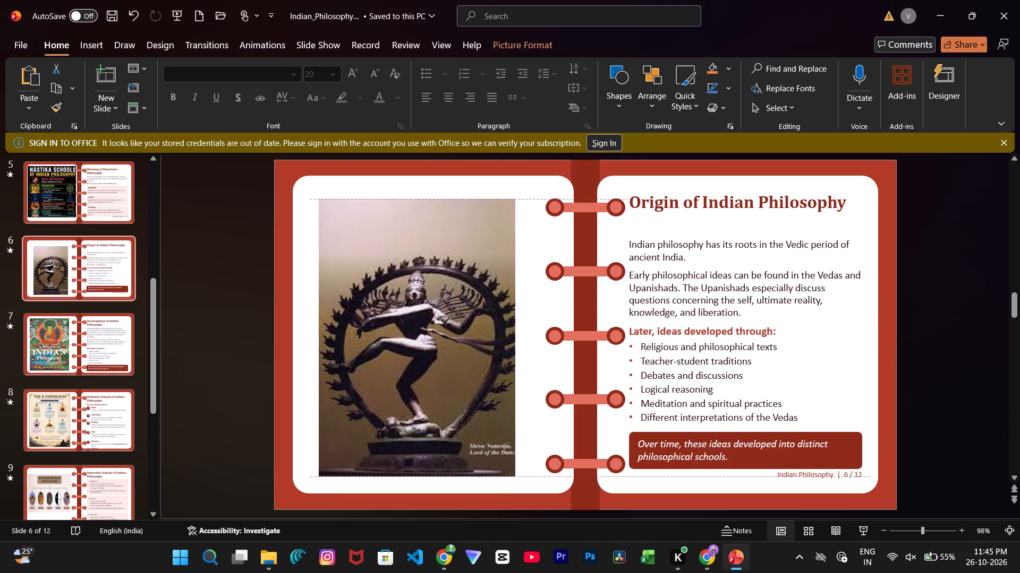
left_click_drag(449, 397, 446, 395)
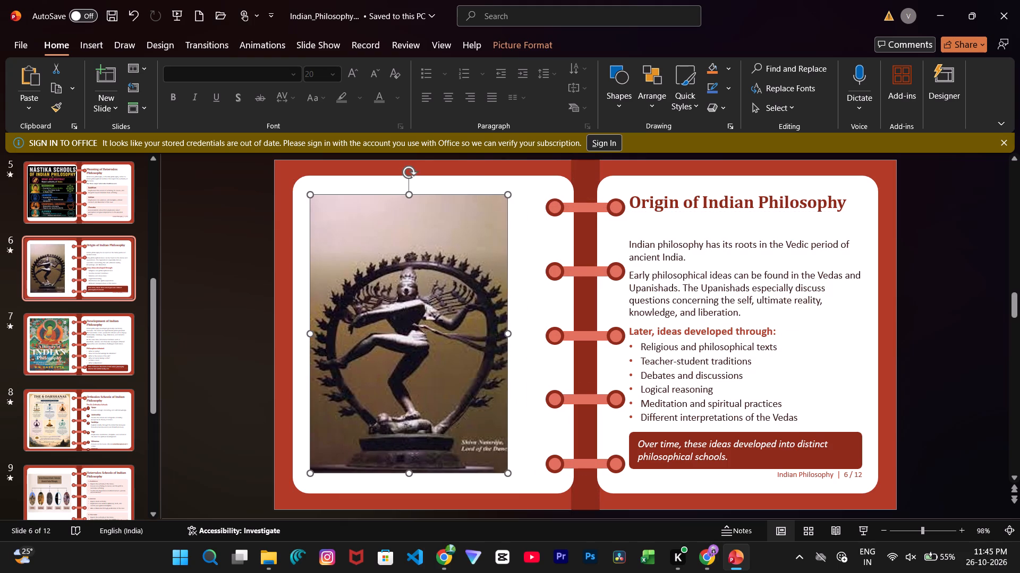
Widen the Nataraja image on slide 6 almost to the binder rings, stretch it slightly taller and nudge it toward the page's outer edge.
left_click_drag(507, 334, 535, 334)
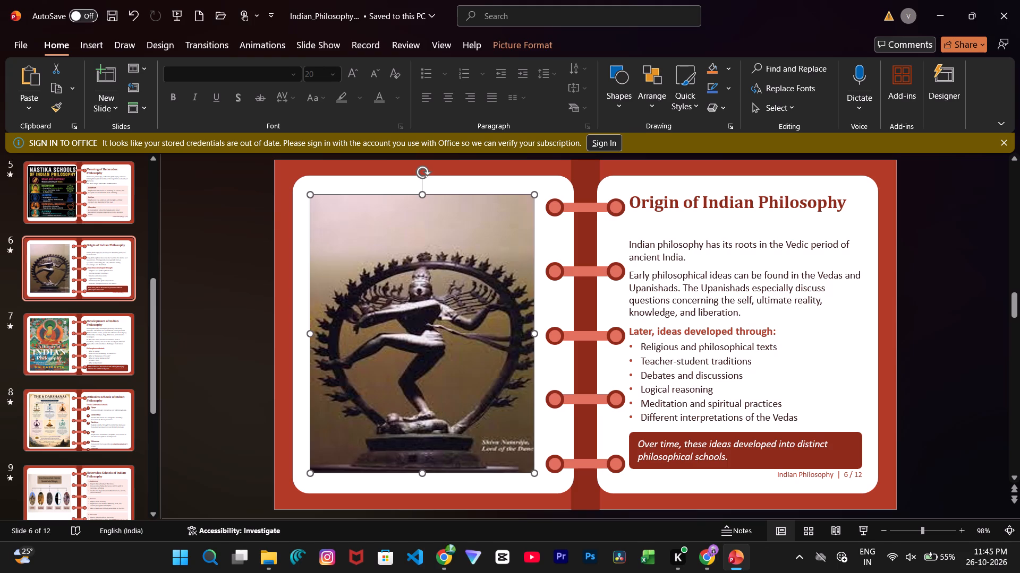
left_click(532, 474)
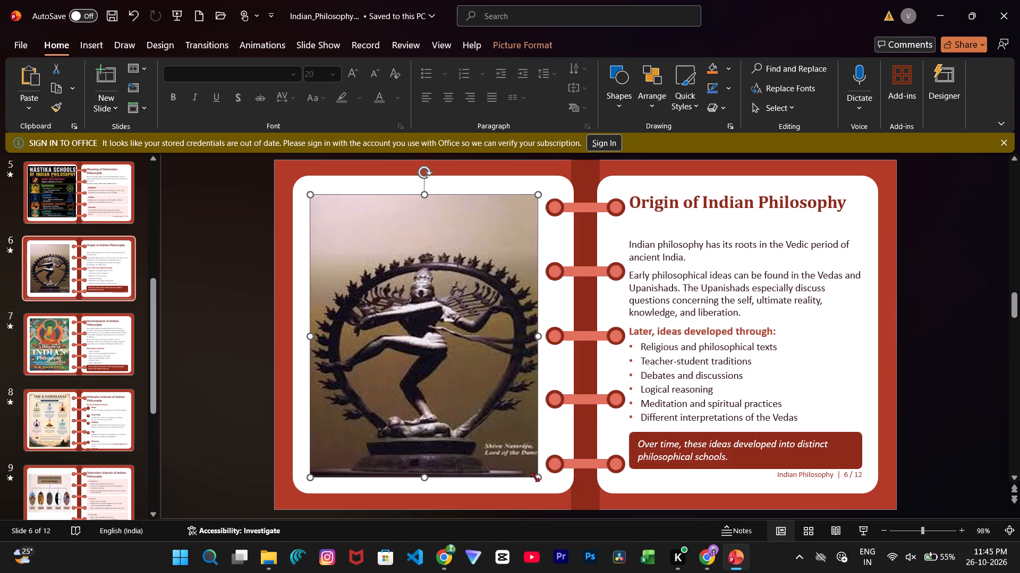
left_click(426, 477)
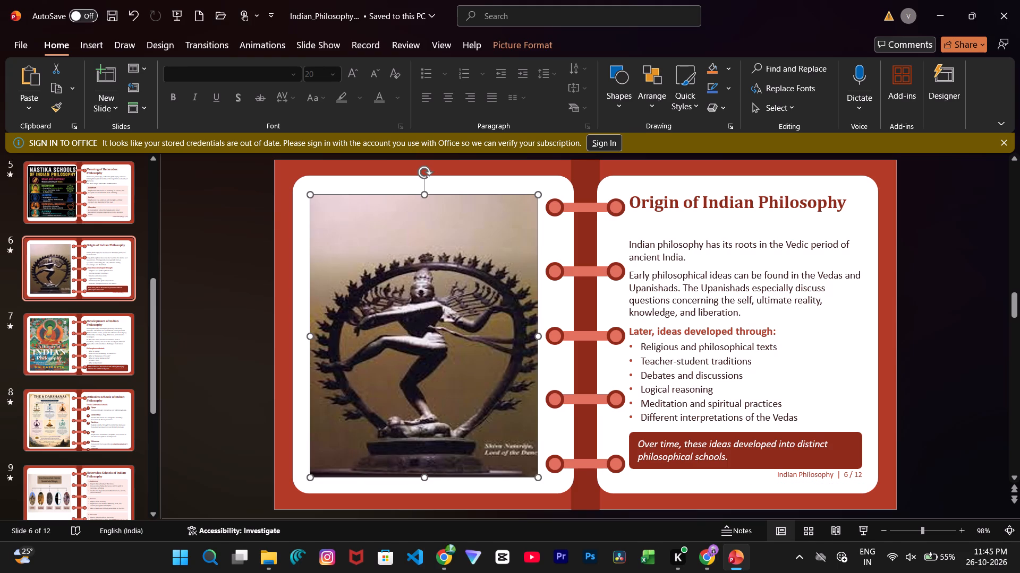
left_click(424, 195)
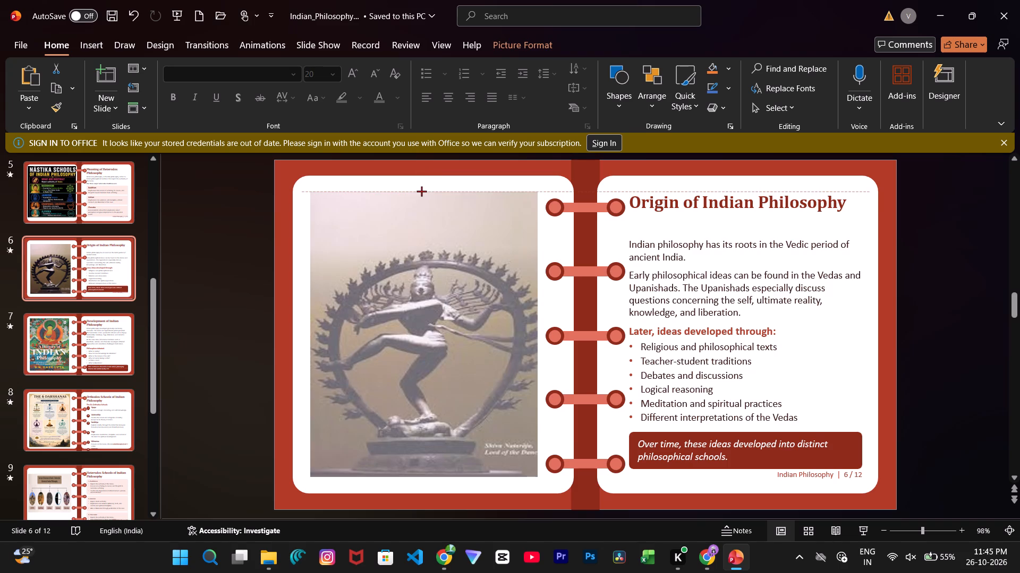
left_click(931, 221)
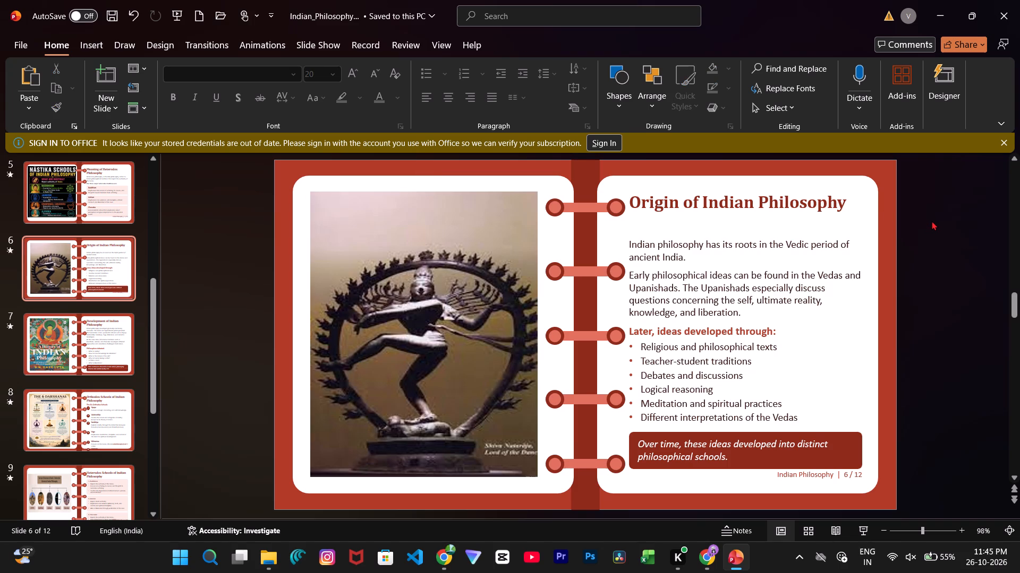
left_click(414, 307)
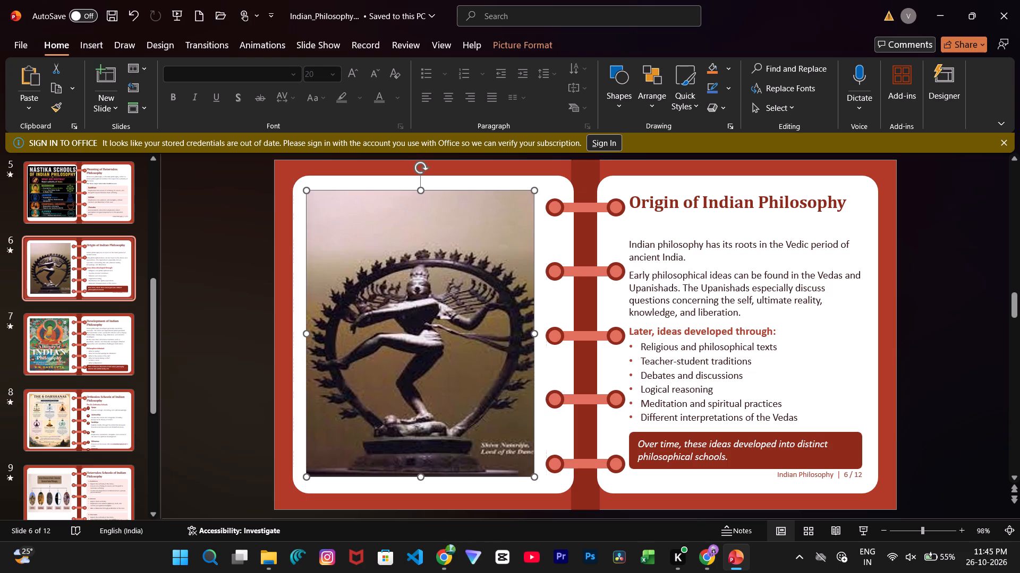
Narrow the Nāstika Schools image on slide 5 from its inner edge so it clears the binder rings.
left_click(1019, 276)
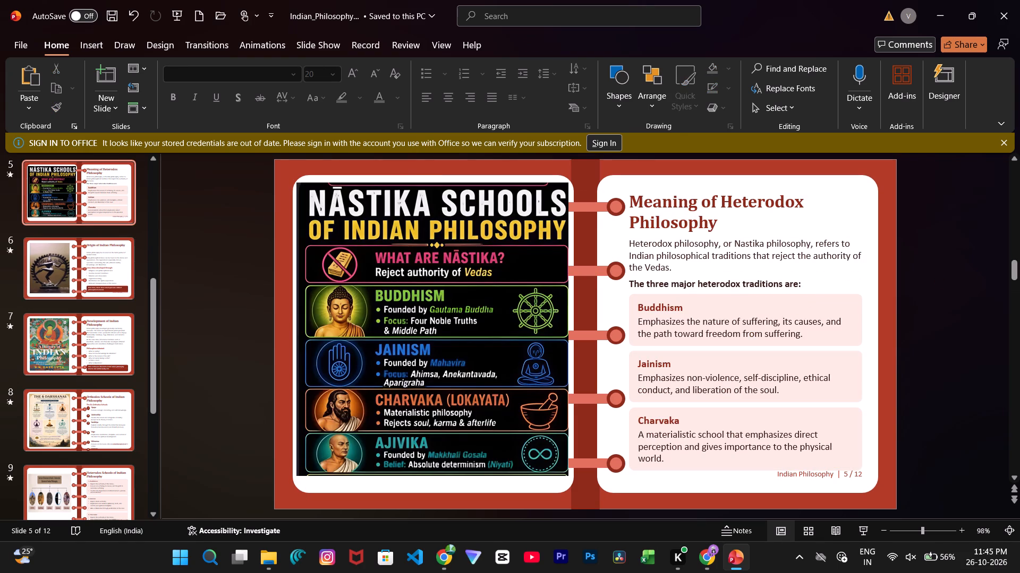
scroll(290, 357, "up", 1)
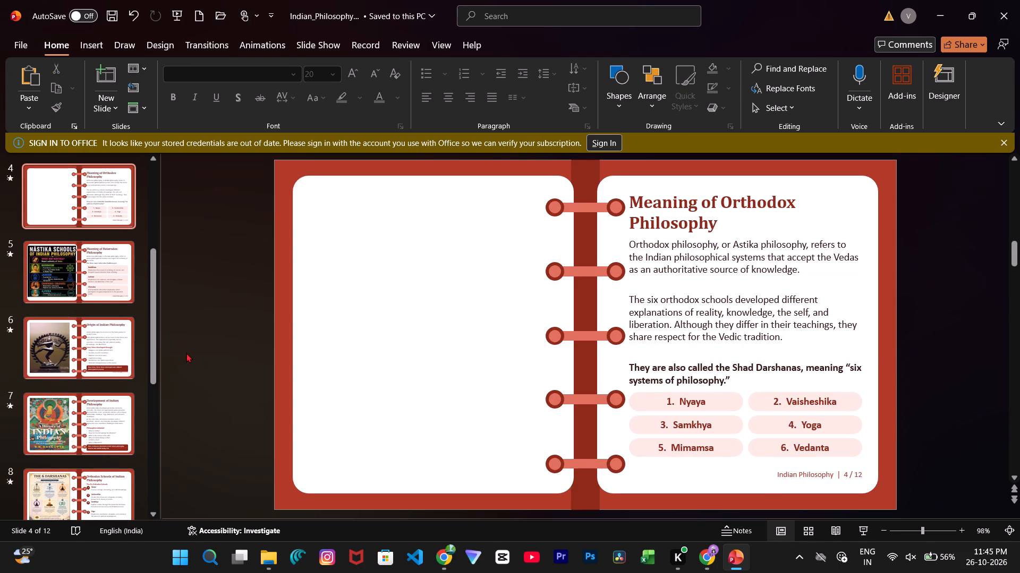
left_click(76, 290)
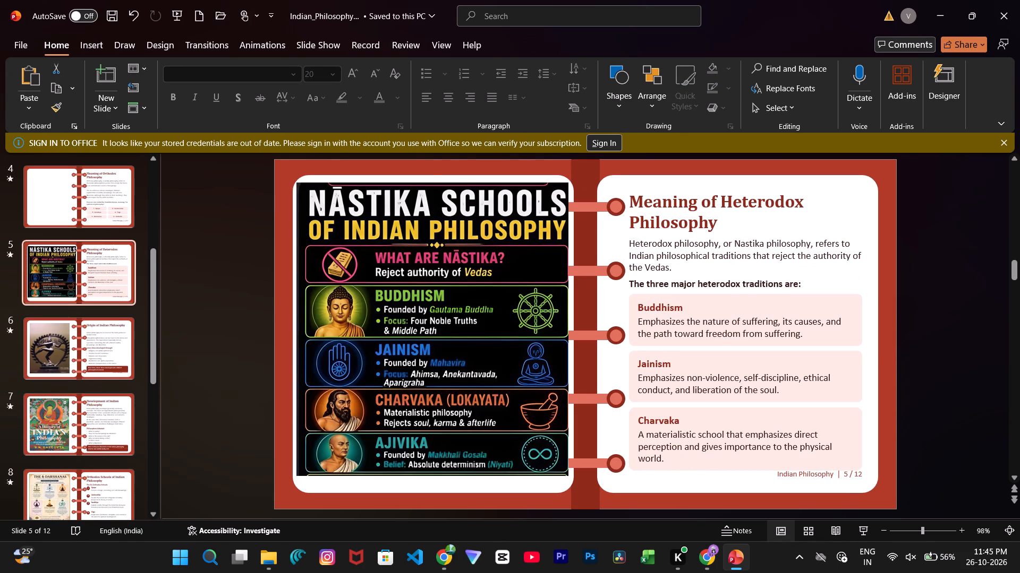
left_click(554, 322)
left_click_drag(571, 327, 559, 326)
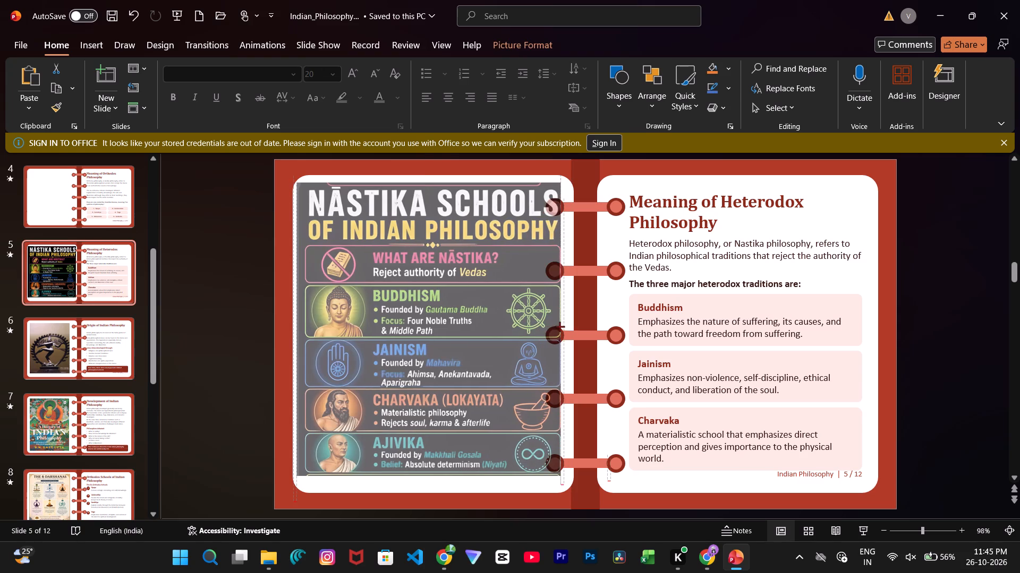
left_click_drag(559, 326, 540, 322)
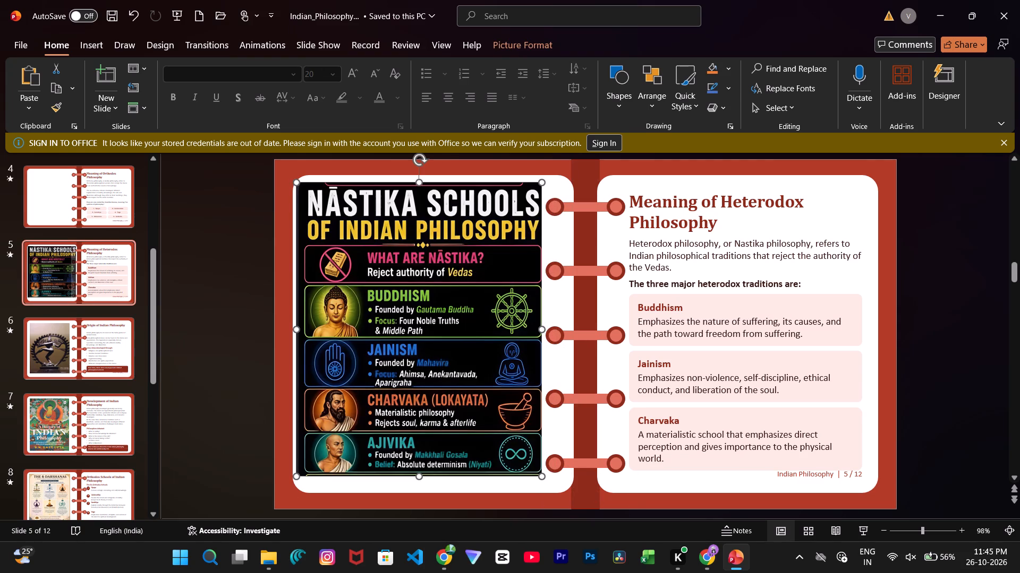
left_click(985, 334)
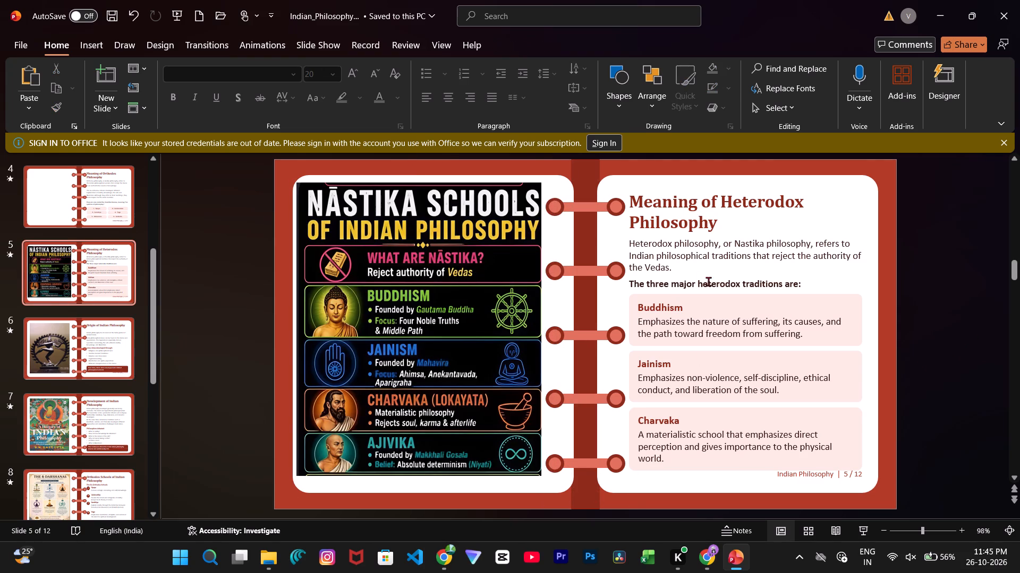
Review slides 6 to 11 and the earlier slide thumbnails for left pages that still lack a picture.
left_click(114, 342)
left_click(106, 428)
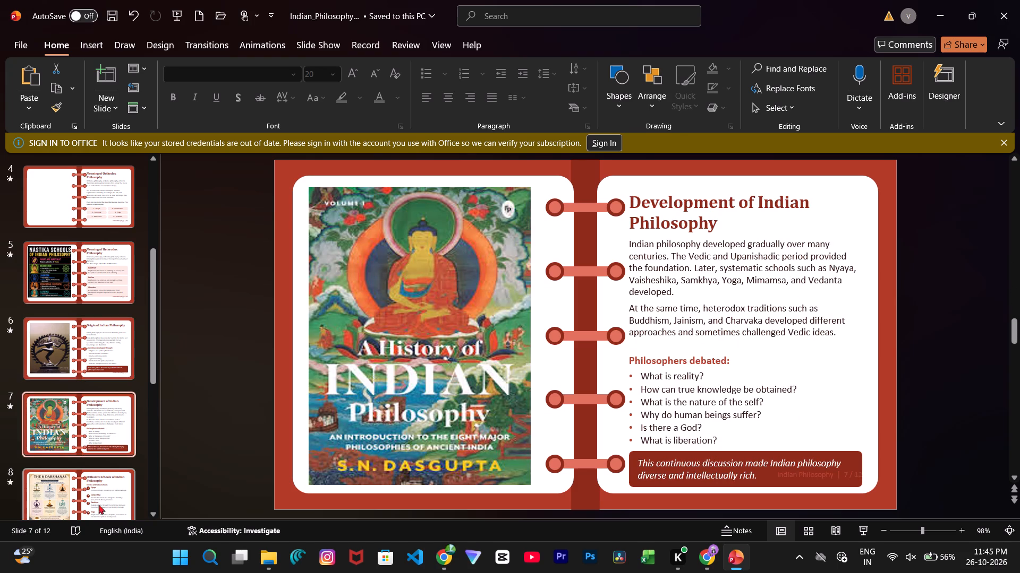
left_click(98, 505)
left_click(98, 509)
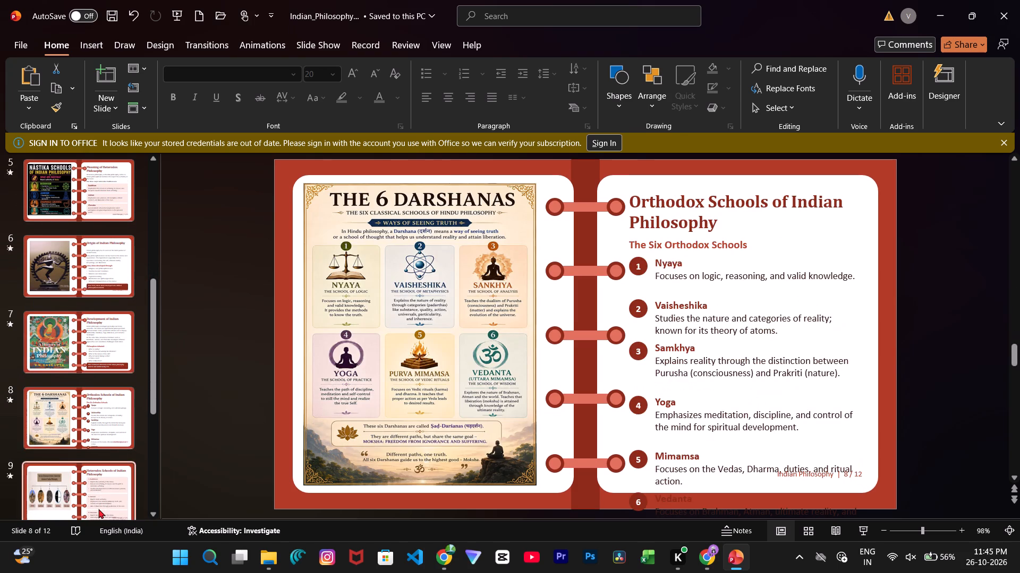
left_click(105, 498)
left_click(105, 498)
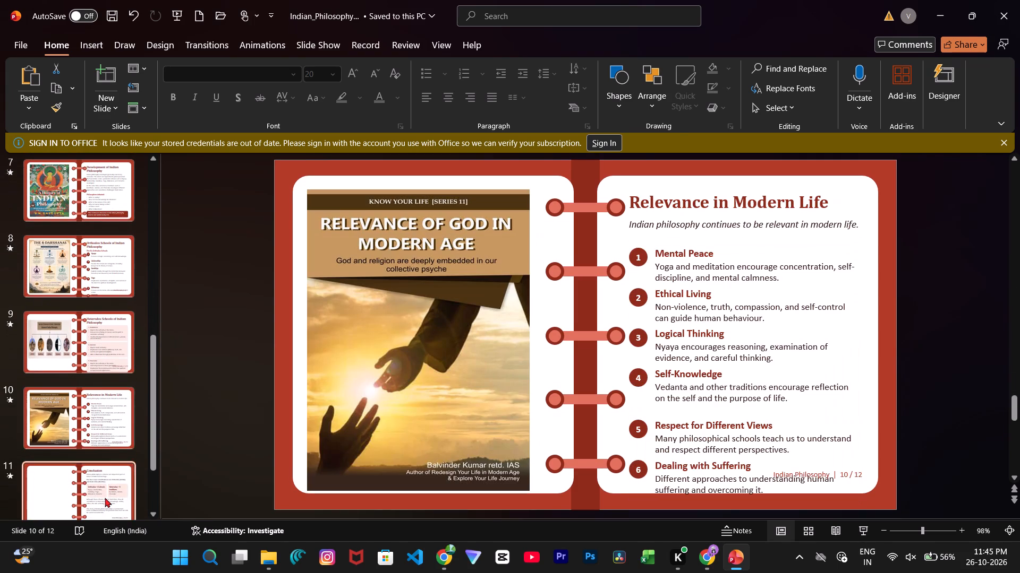
scroll(108, 374, "down", 1)
scroll(108, 374, "up", 3)
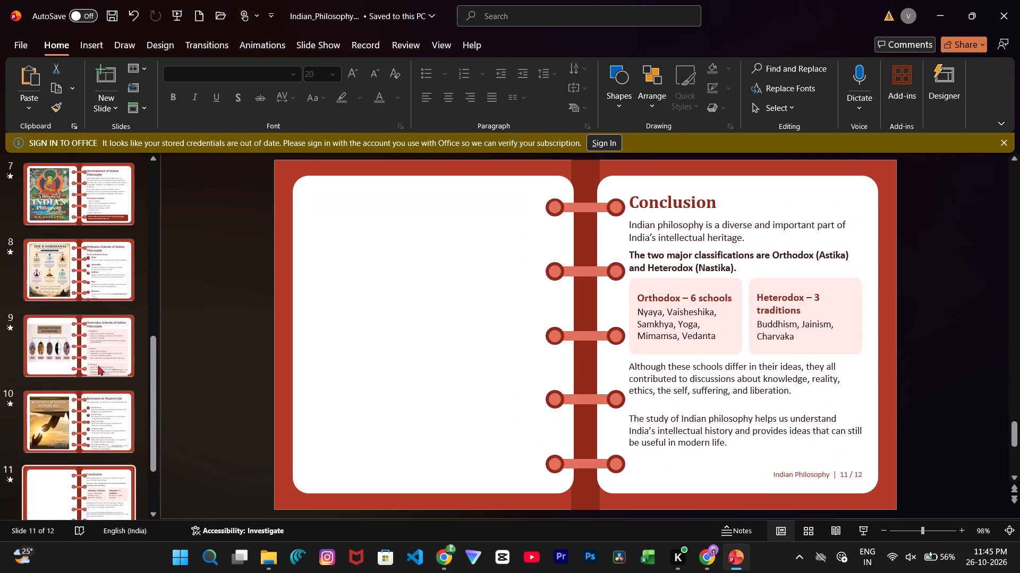
scroll(82, 324, "up", 3)
scroll(65, 261, "up", 4)
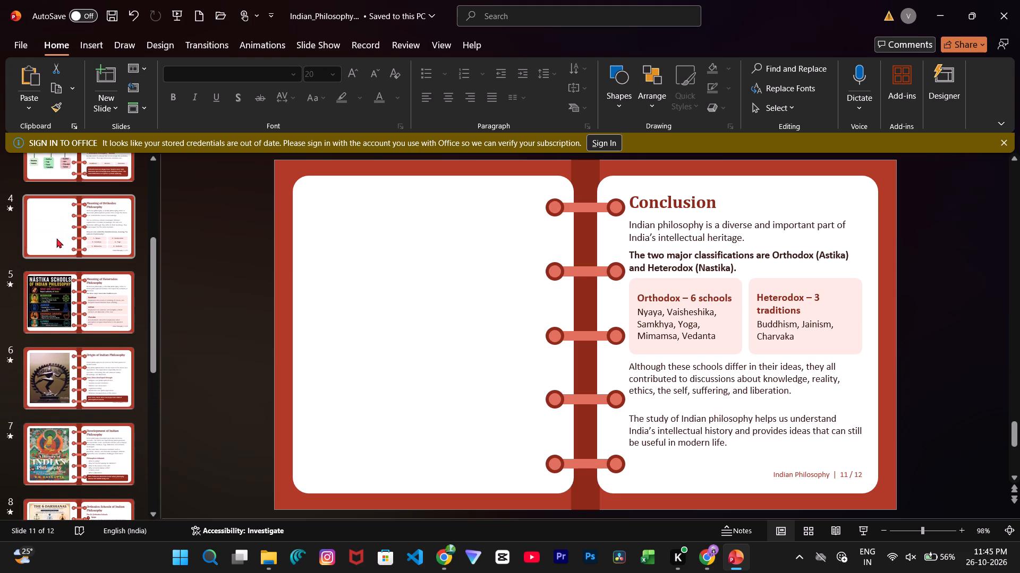
scroll(55, 224, "up", 4)
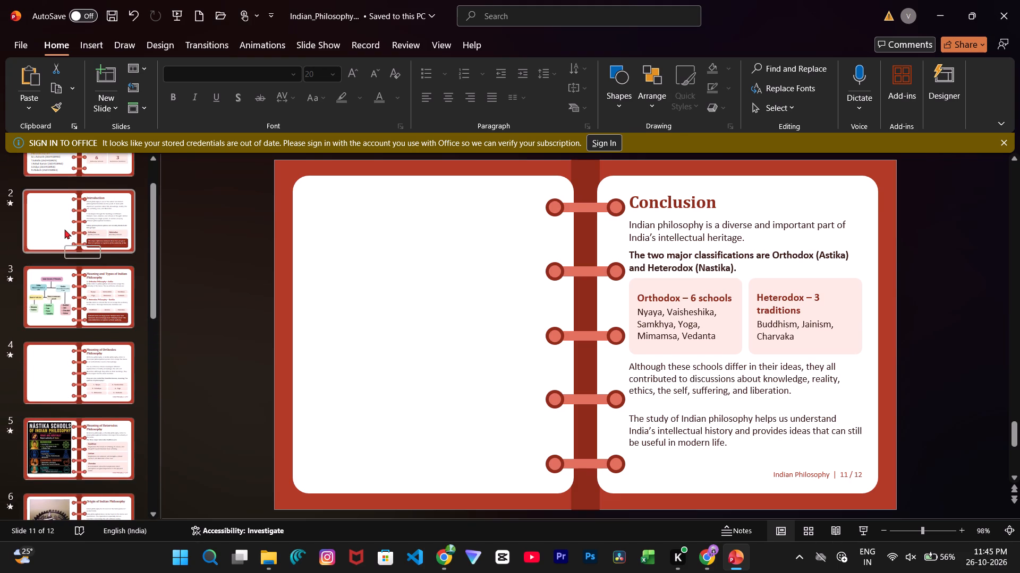
Copy the phrase "Indian philosophical systems" from the bold sentence on slide 2, Introduction.
left_click(64, 229)
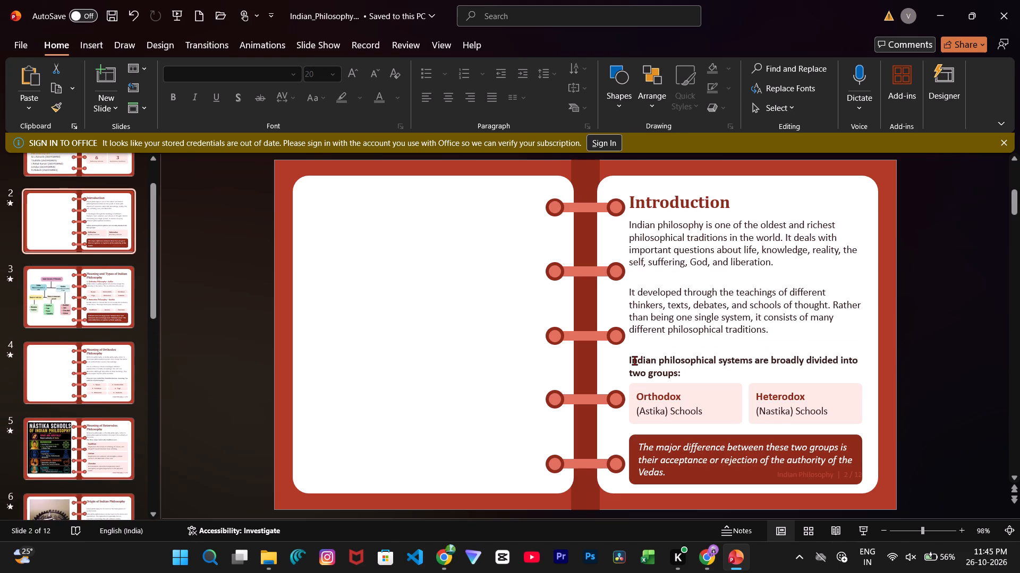
left_click_drag(633, 360, 651, 364)
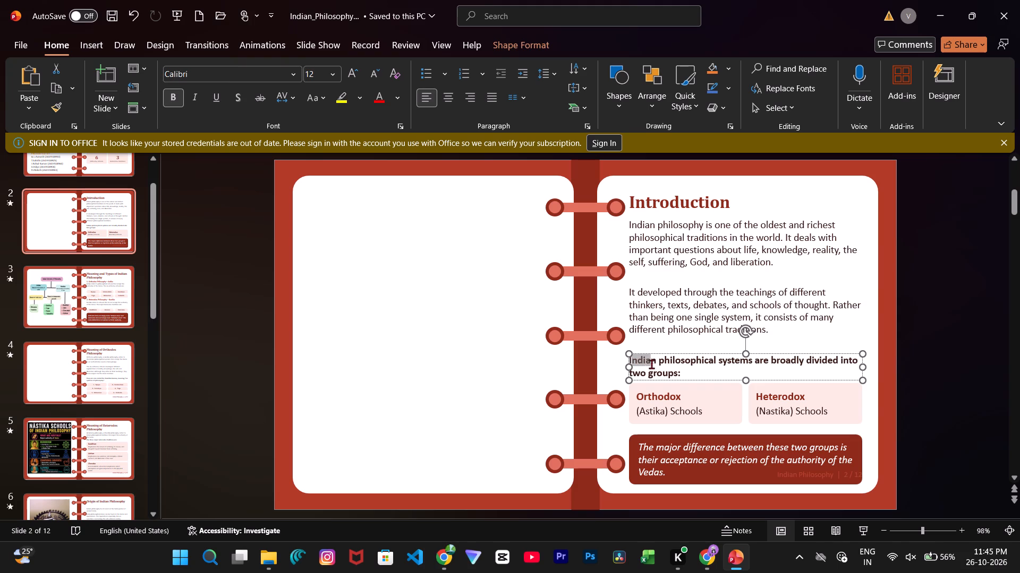
left_click_drag(651, 364, 747, 357)
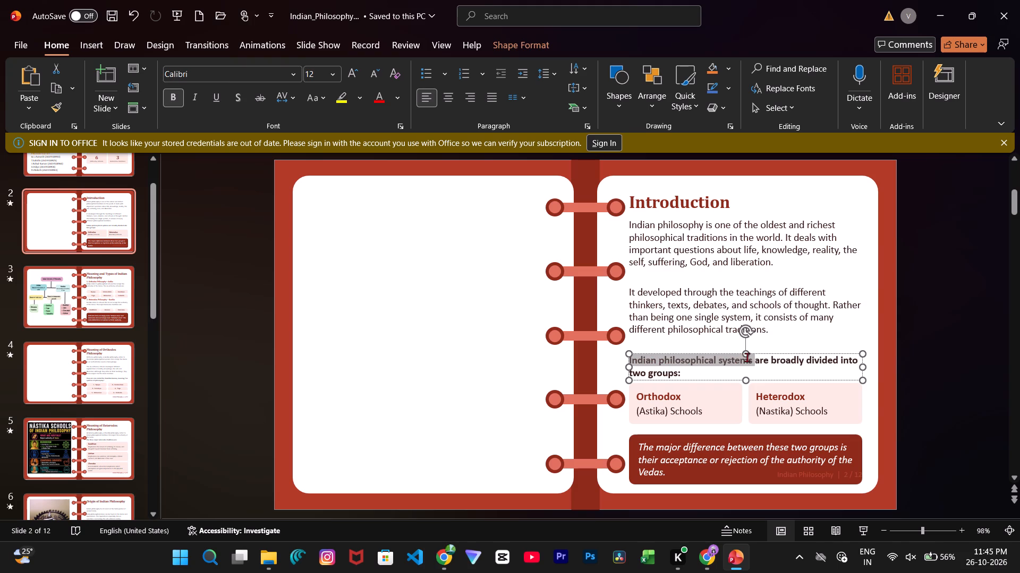
left_click_drag(747, 357, 747, 357)
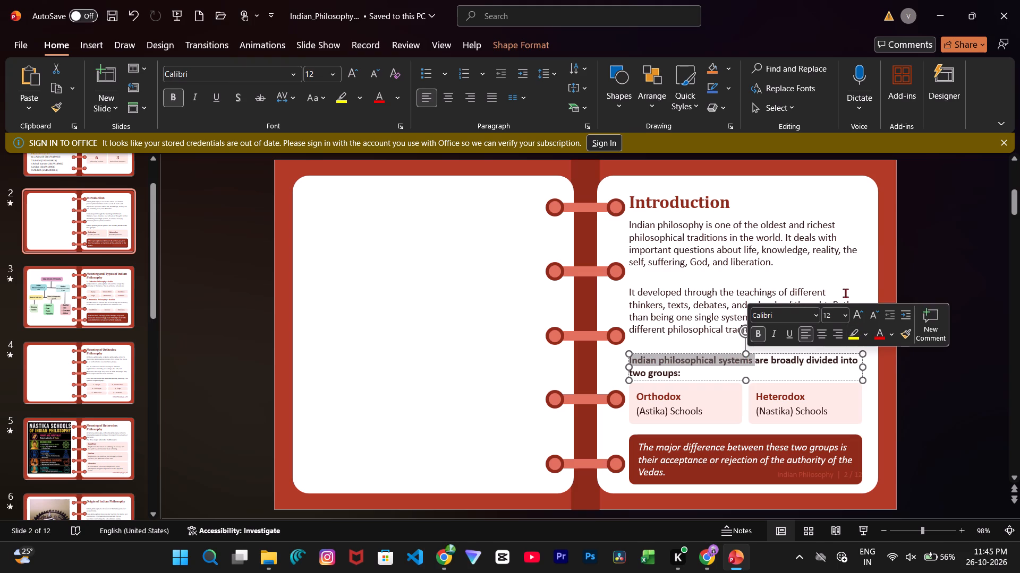
key("ctrl+c")
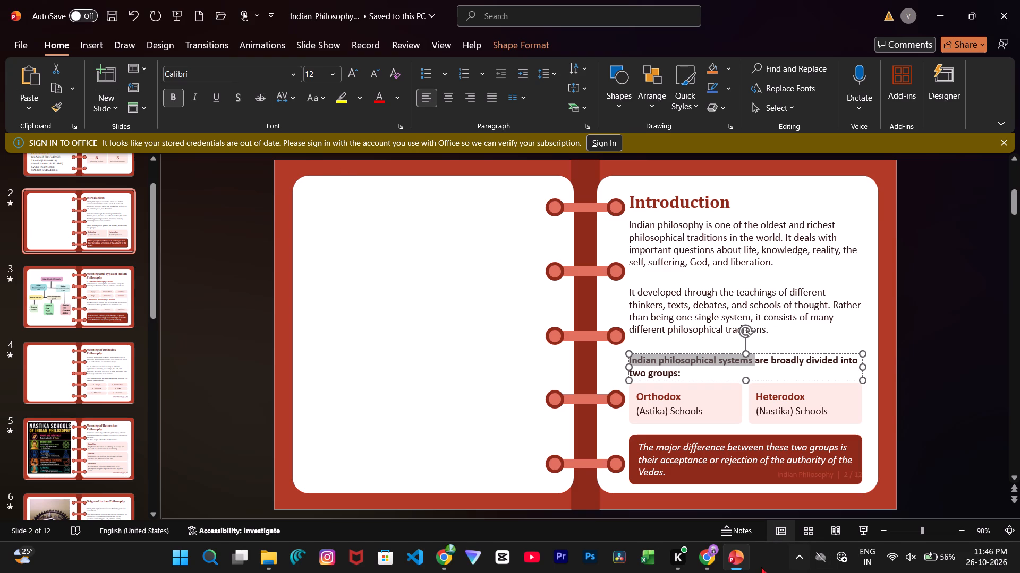
Switch to Chrome and run a Google image search for "Indian philosophical systems" in place of the previous query.
left_click(695, 548)
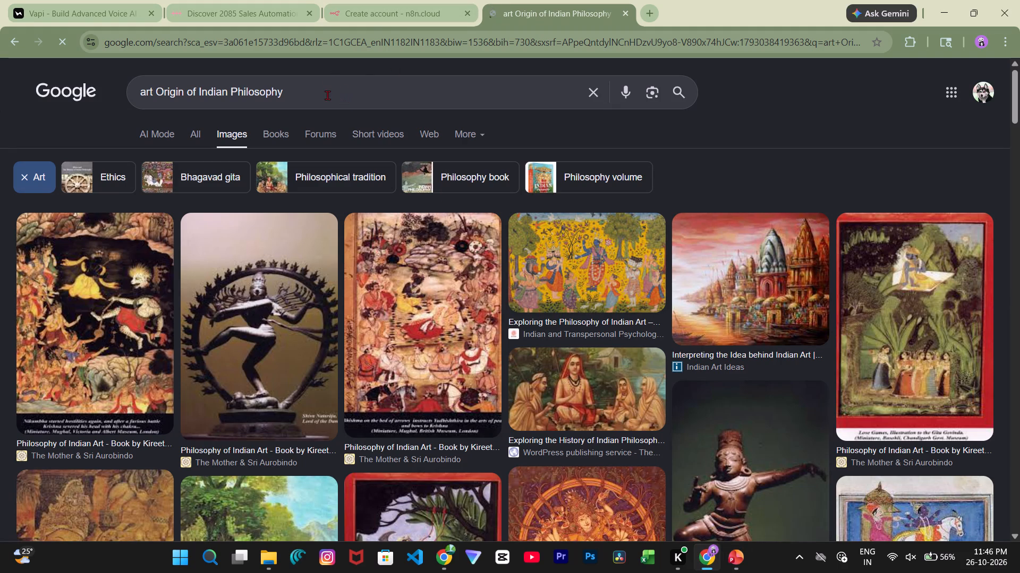
left_click_drag(327, 95, 107, 132)
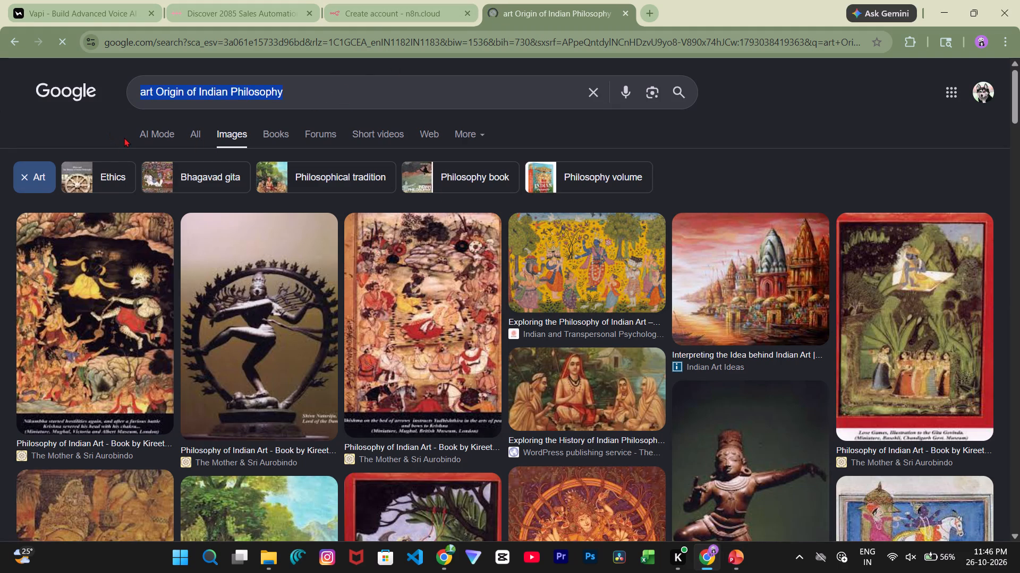
key("ctrl+v")
left_click(124, 137, "ctrl")
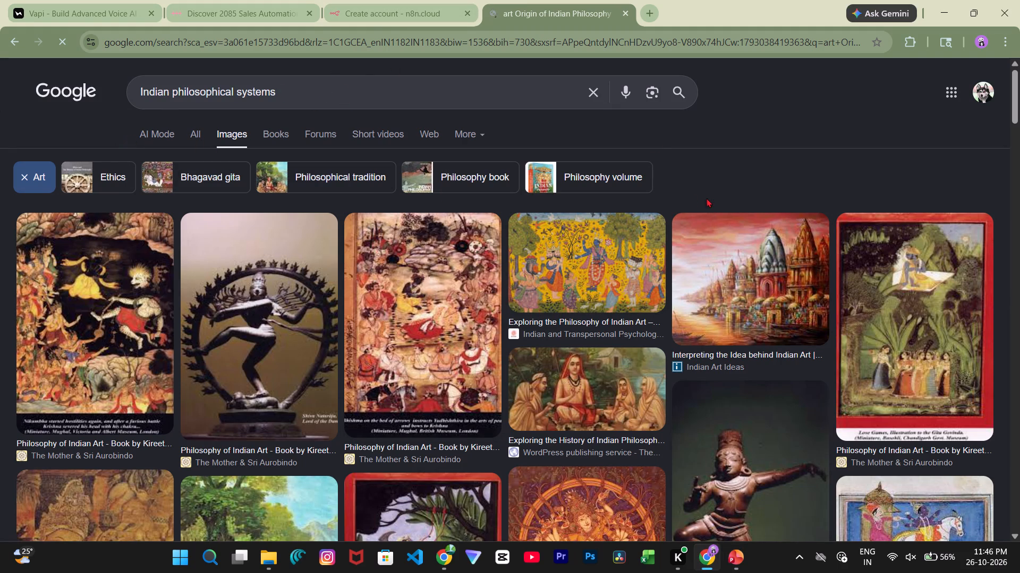
key("Return")
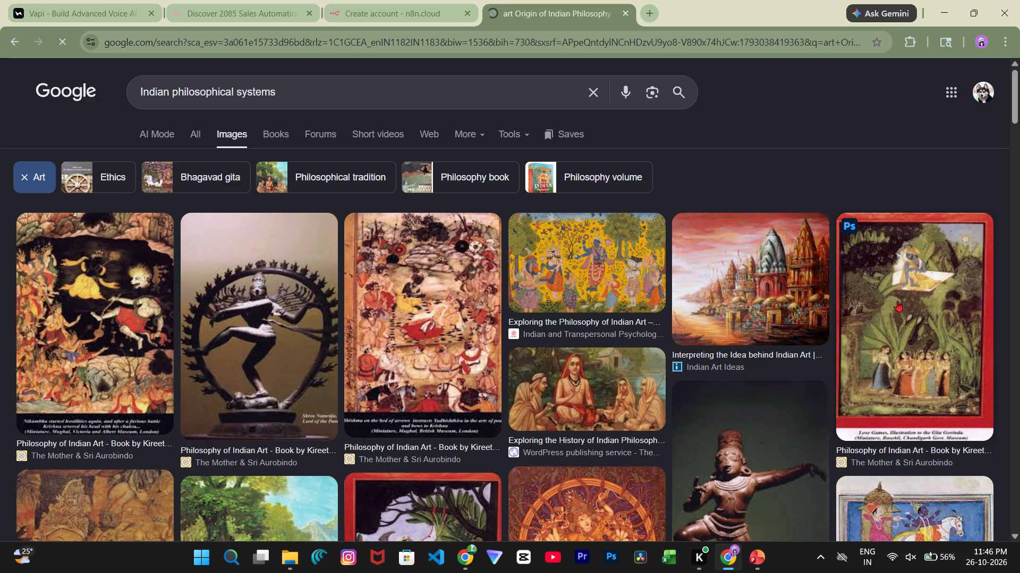
left_click(677, 92)
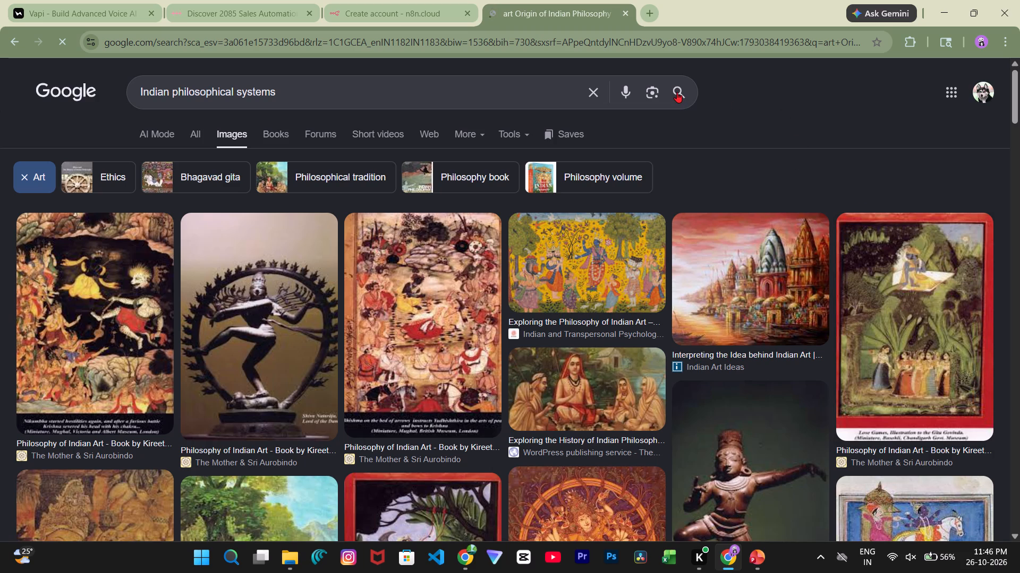
left_click(677, 84)
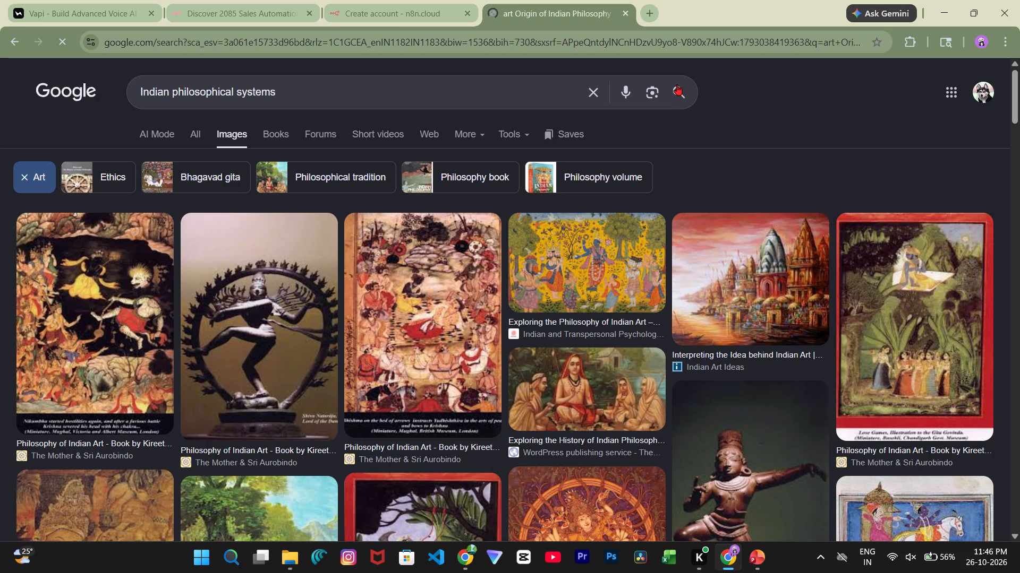
double_click(678, 93)
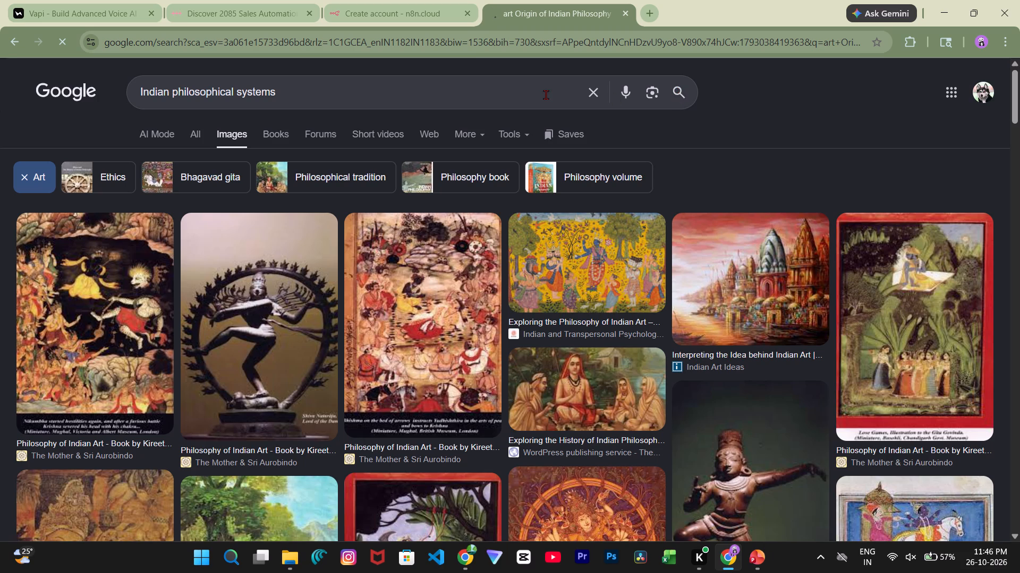
left_click(539, 95)
left_click(460, 105)
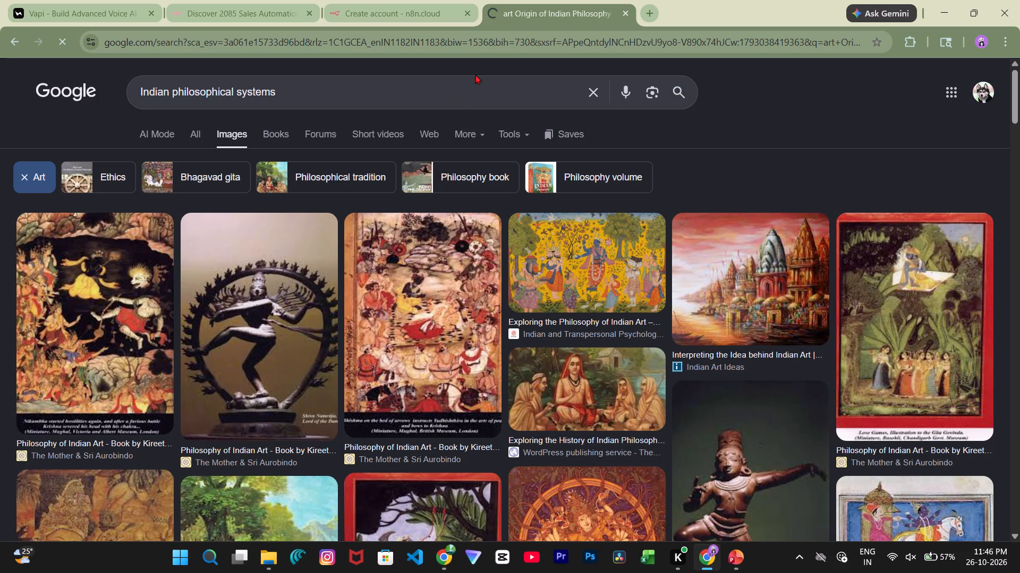
key("Return")
key("Return")
key("Return")
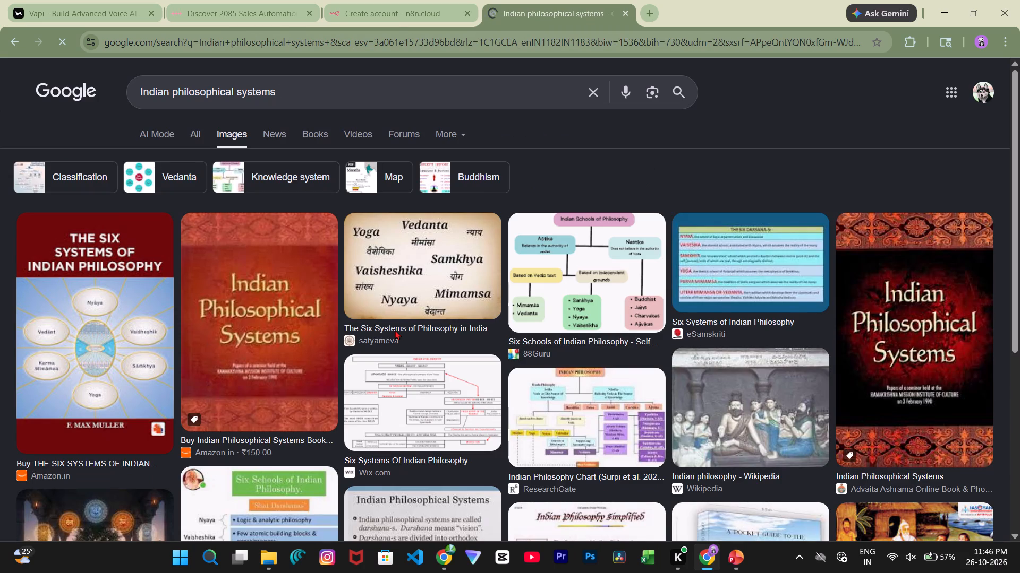
Copy the red-and-black "Indian Philosophical Systems" book cover image from the Advaita Ashrama result.
right_click(900, 385)
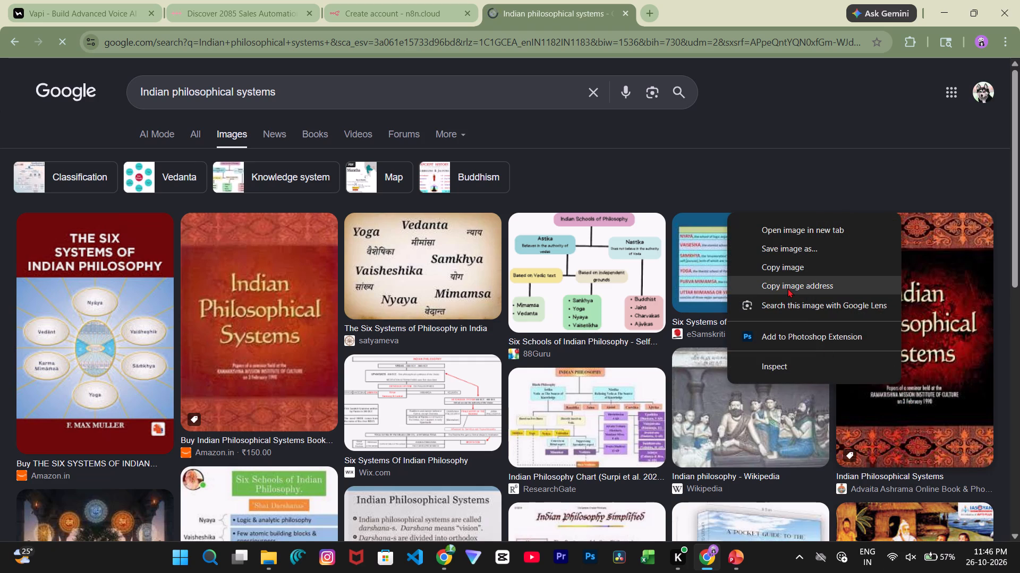
left_click(783, 268)
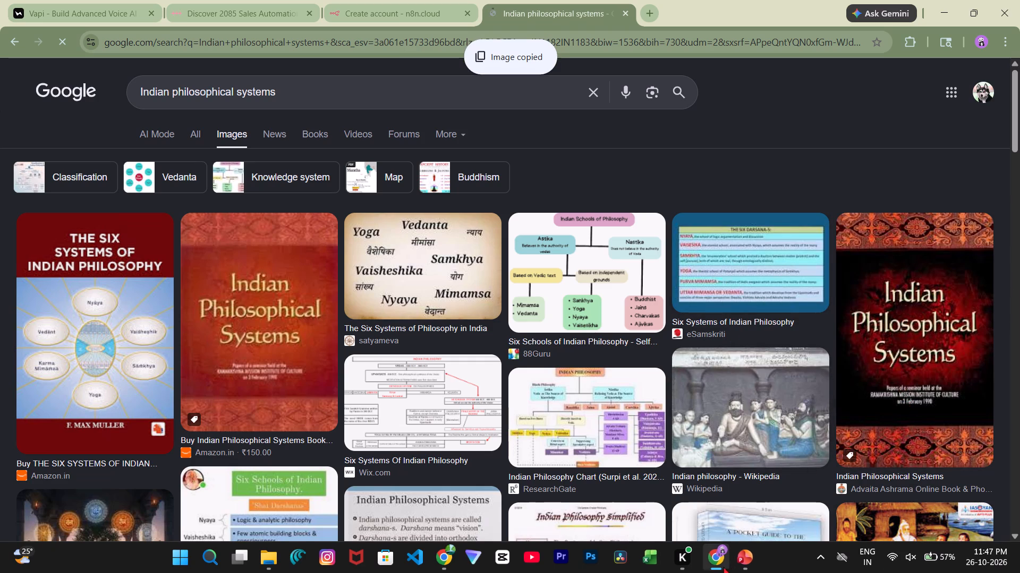
Switch to PowerPoint, paste the copied "Indian Philosophical Systems" cover on slide 2 and move it onto the blank left page.
left_click(750, 560)
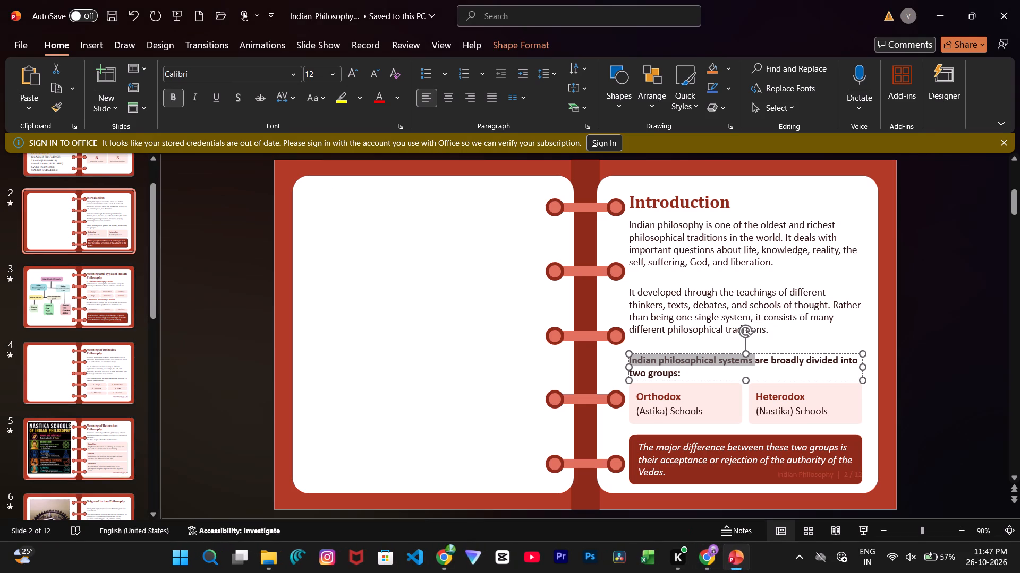
left_click(404, 357)
left_click(954, 278)
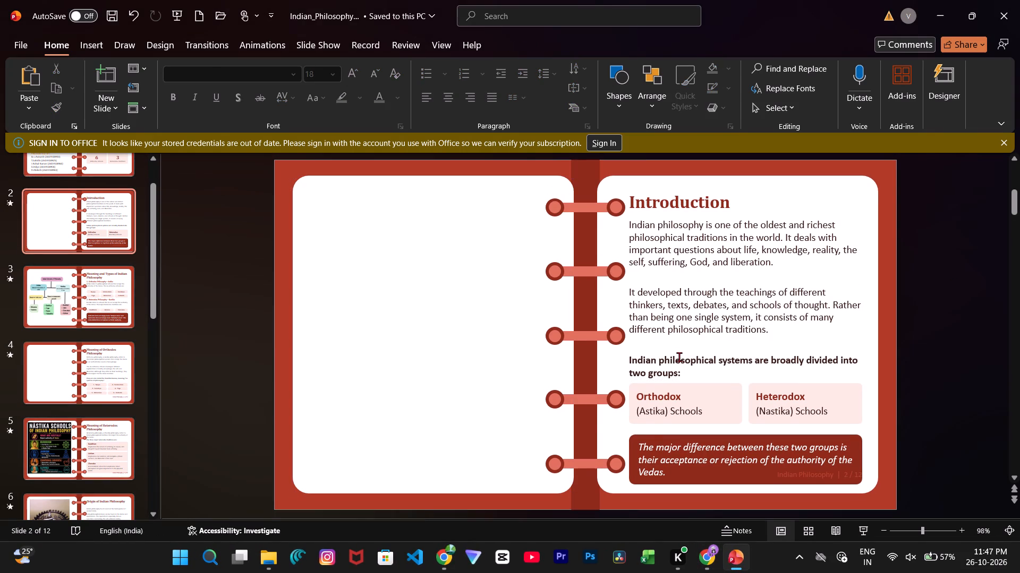
key("ctrl+v")
left_click_drag(562, 337, 446, 309)
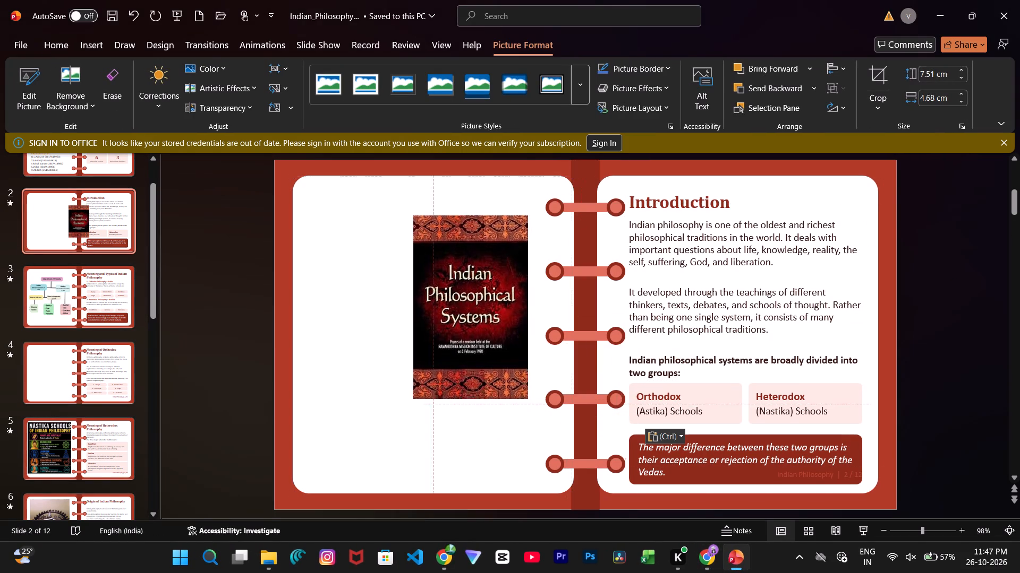
left_click_drag(446, 309, 361, 301)
left_click_drag(357, 301, 352, 301)
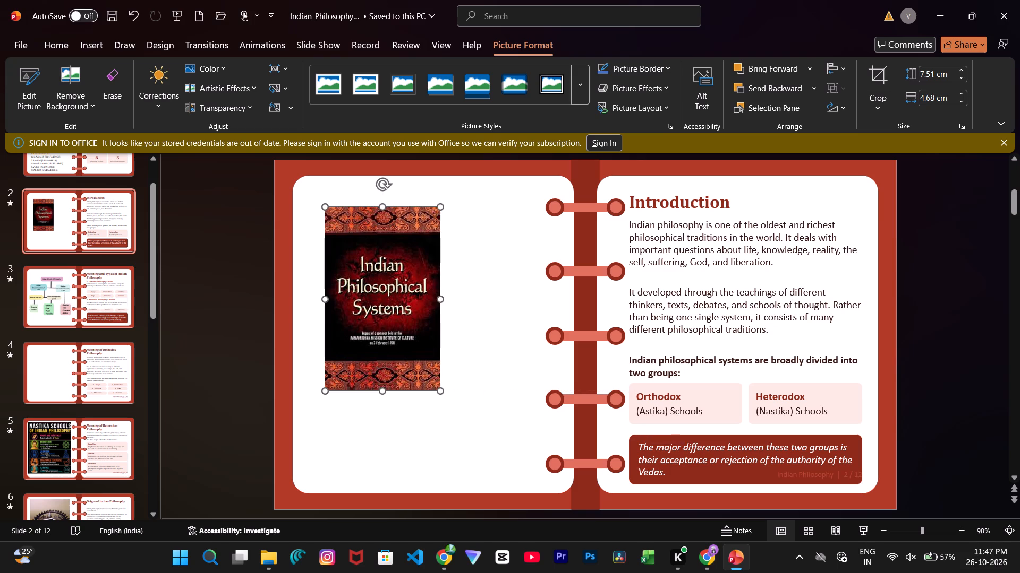
Enlarge and stretch the book cover to about 11.87 cm high by 9.64 cm wide, positioned to fill slide 2's left page.
left_click_drag(440, 390, 506, 425)
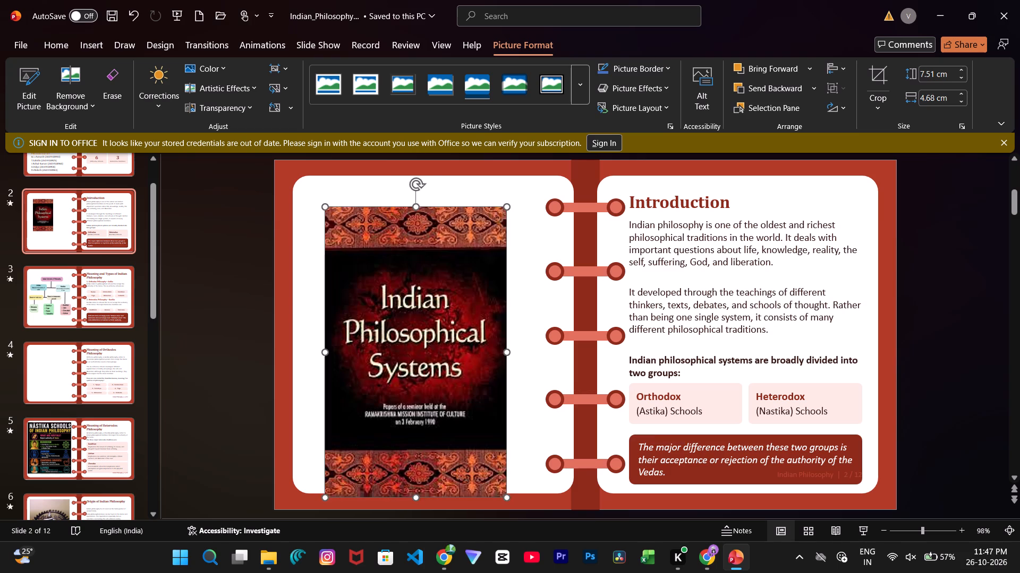
left_click_drag(452, 392, 429, 370)
left_click_drag(483, 331, 520, 331)
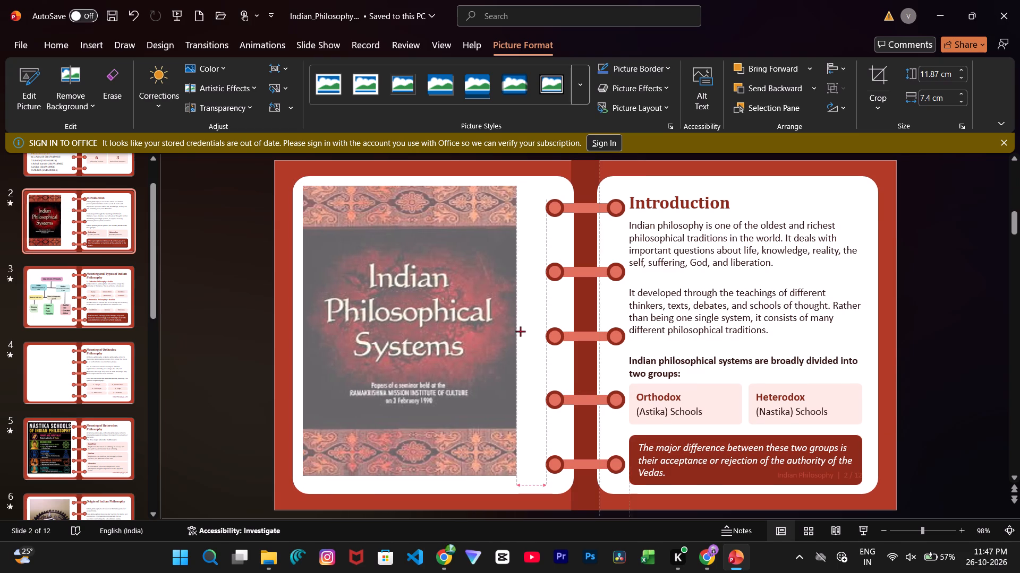
left_click_drag(520, 331, 539, 332)
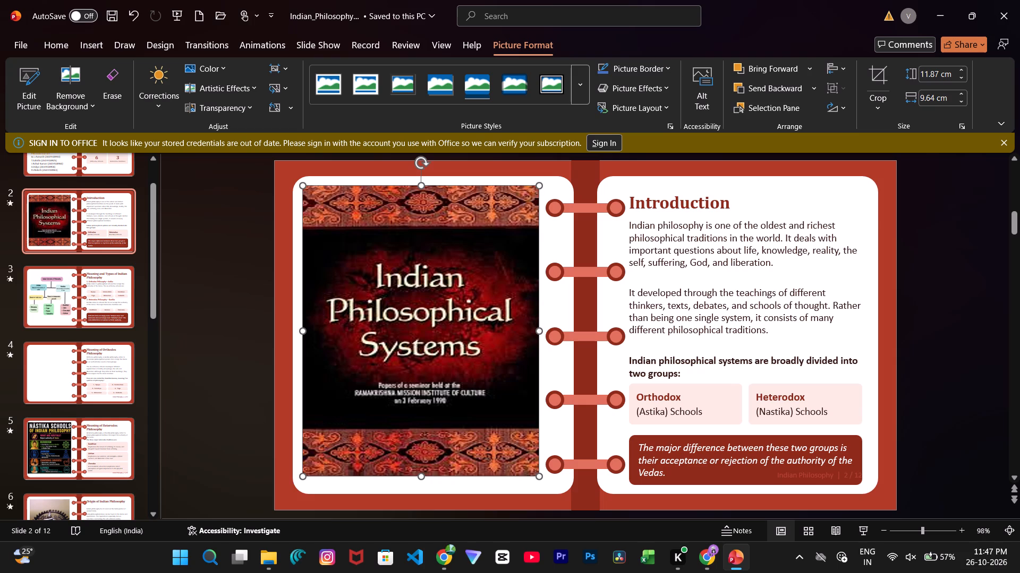
left_click(939, 359)
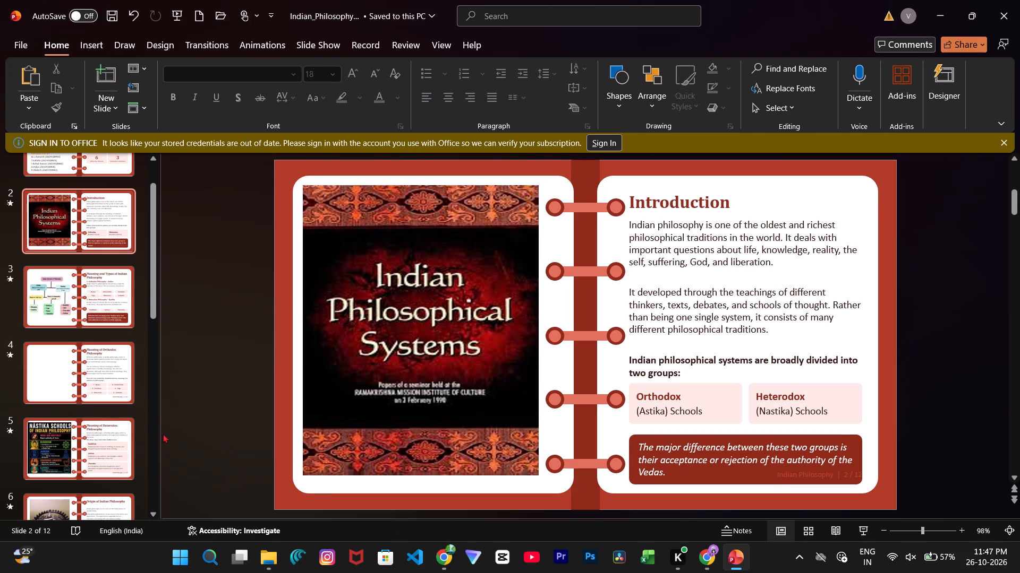
Check the neighbouring slides and copy the title "Meaning of Orthodox Philosophy" from slide 4.
left_click(61, 377)
left_click(75, 435)
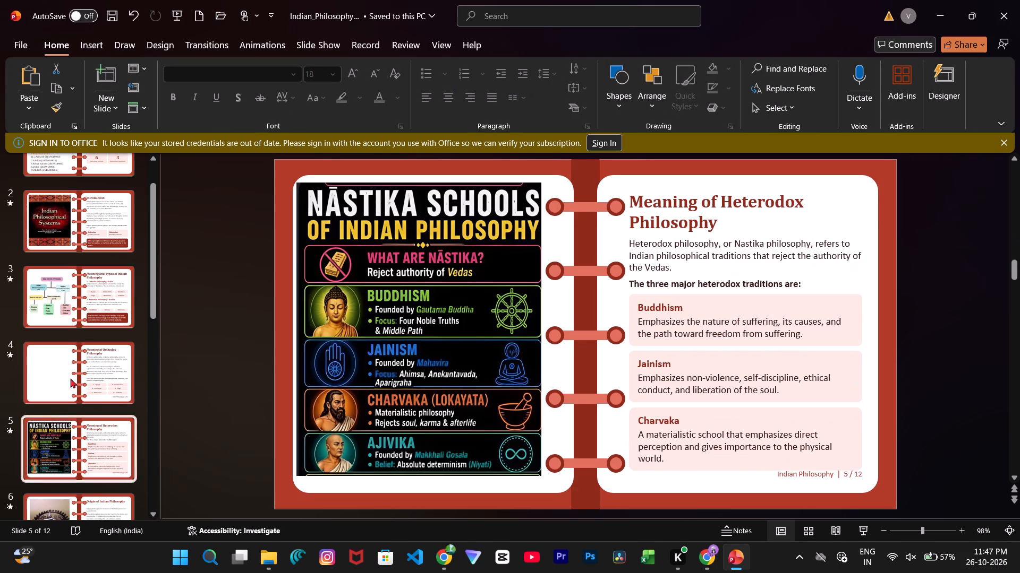
left_click(71, 206)
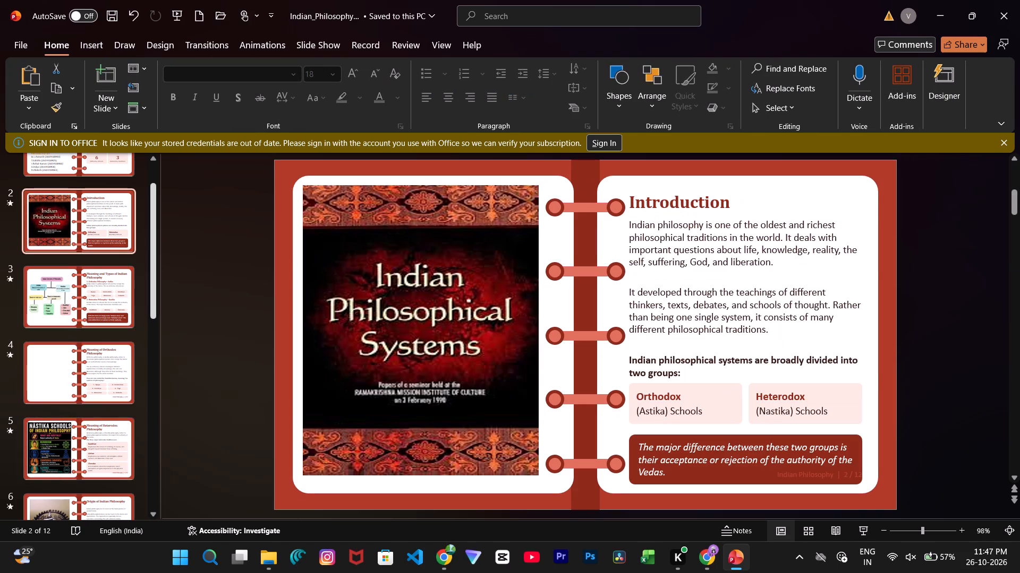
left_click(93, 366)
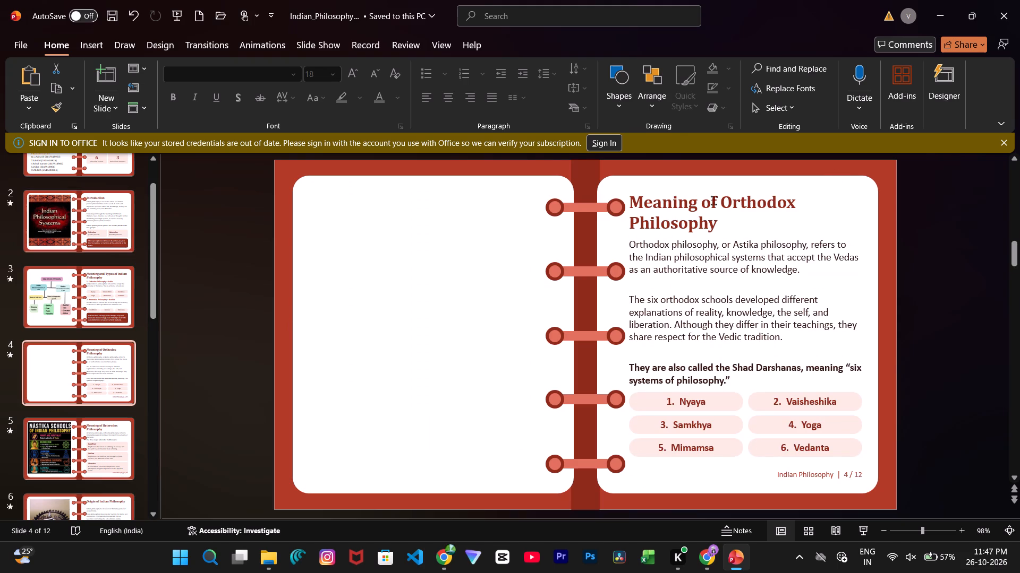
left_click_drag(633, 206, 640, 208)
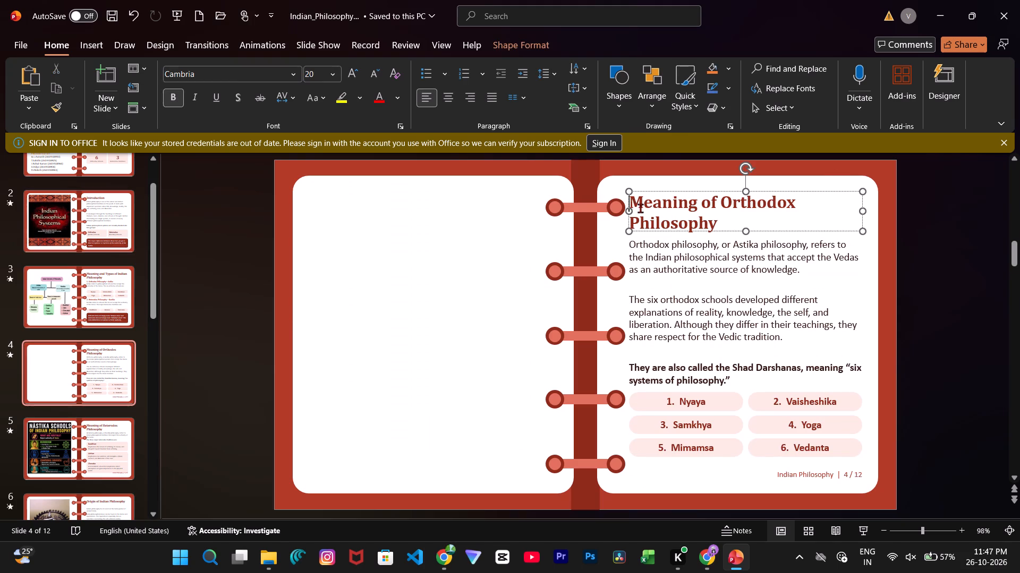
left_click_drag(640, 208, 709, 221)
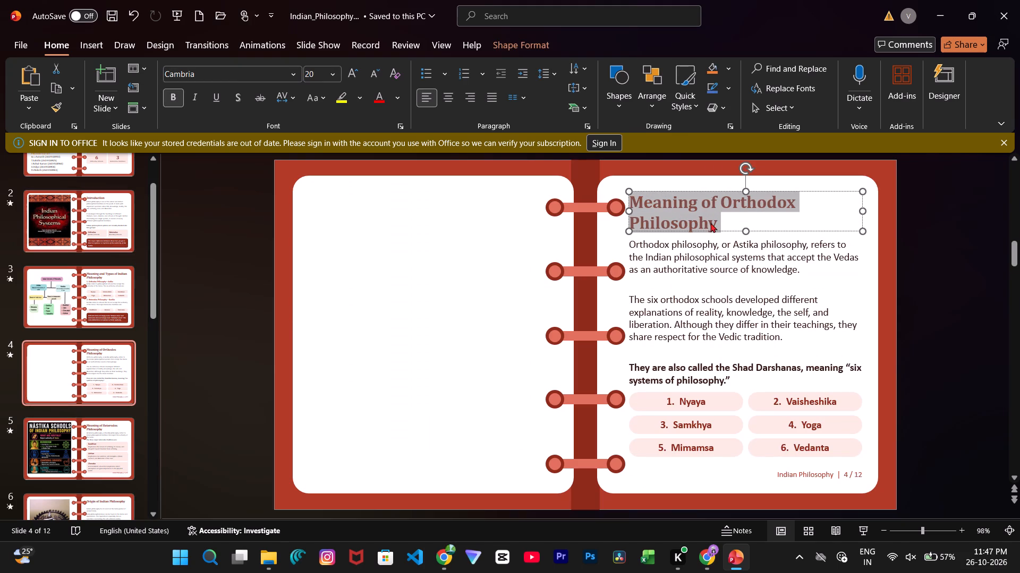
key("ctrl+c")
Switch to Chrome and run a Google image search for "Meaning of Orthodox Philosophy" in place of the previous query.
left_click(702, 551)
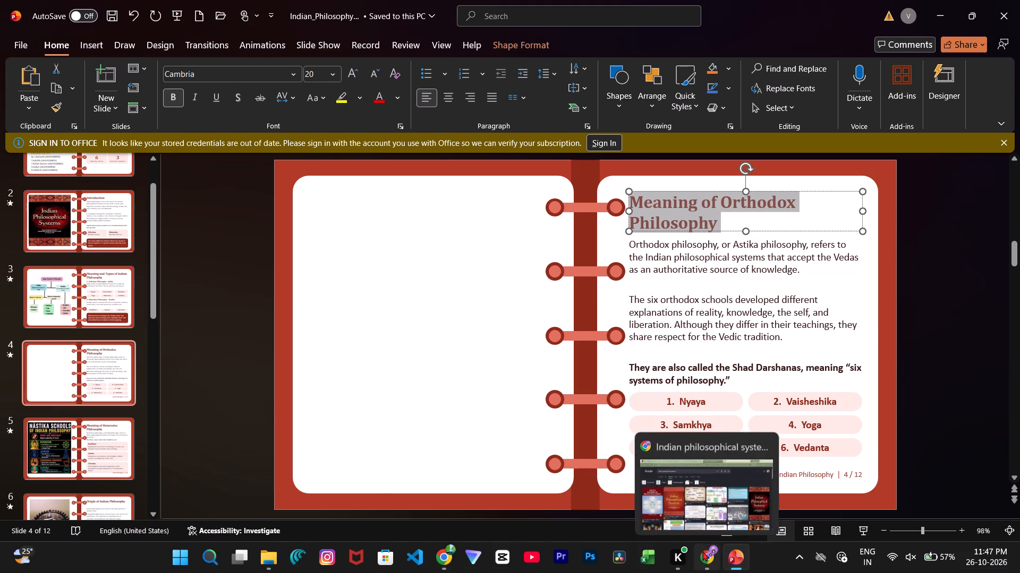
left_click_drag(346, 98, 91, 168)
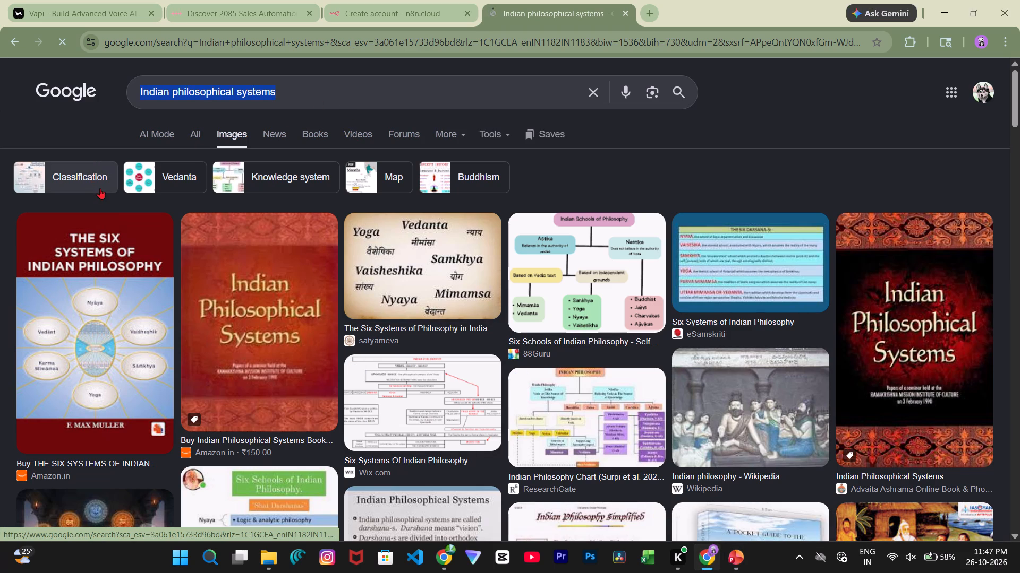
key("ctrl+v")
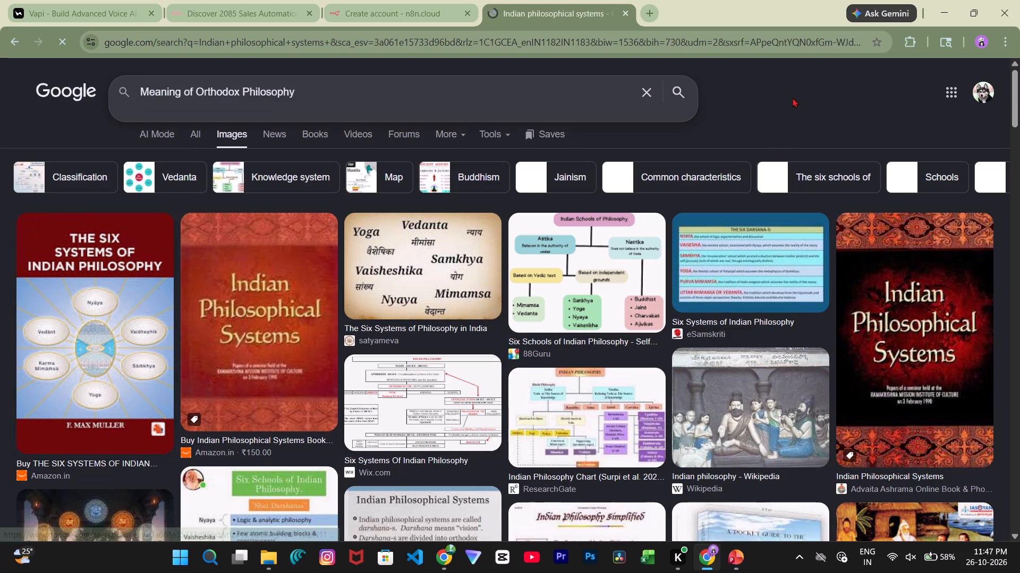
left_click(671, 86)
left_click(679, 90)
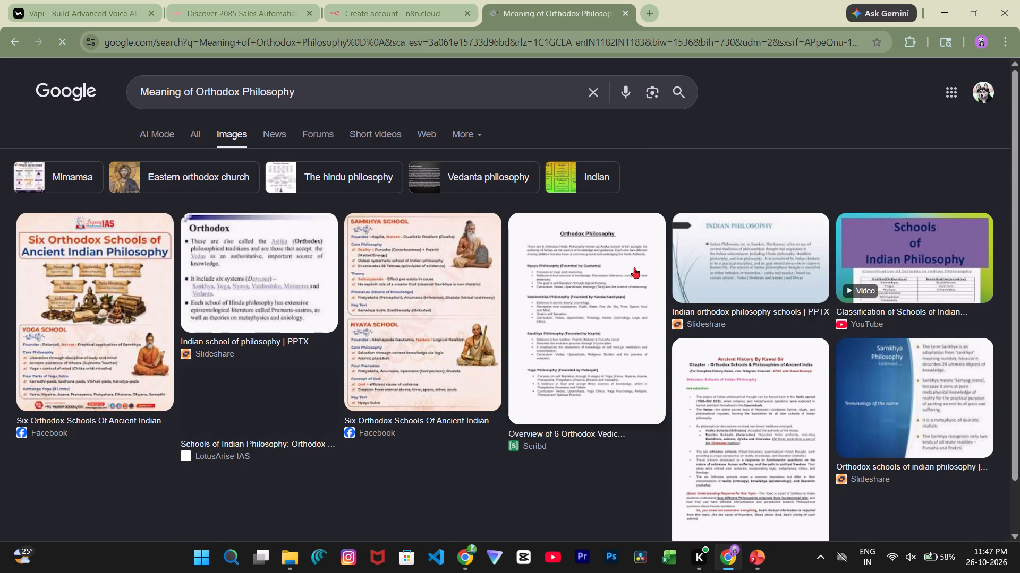
Browse the "Meaning of Orthodox Philosophy" image results for a picture suited to slide 4's left page.
scroll(593, 349, "down", 2)
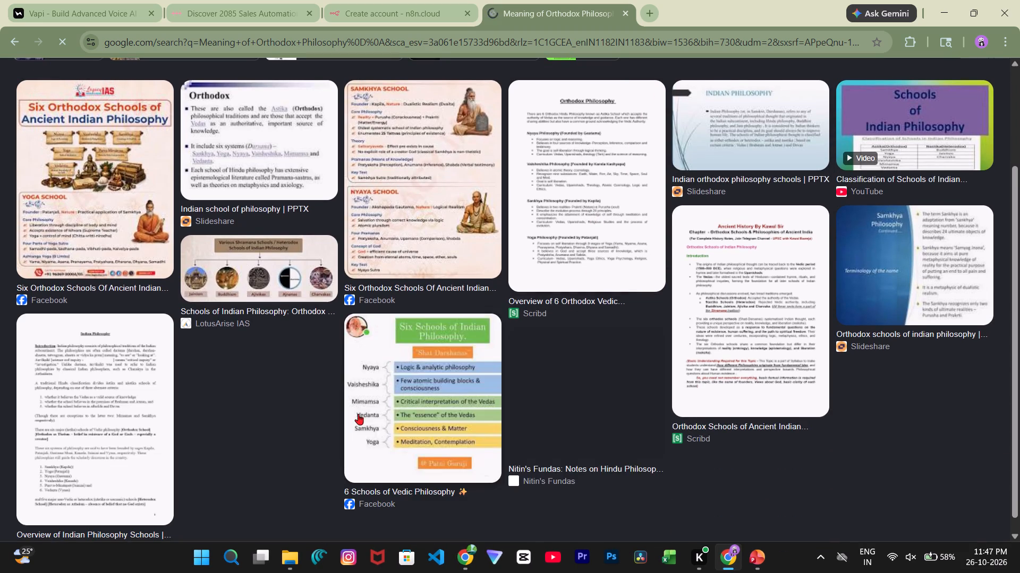
scroll(358, 413, "down", 3)
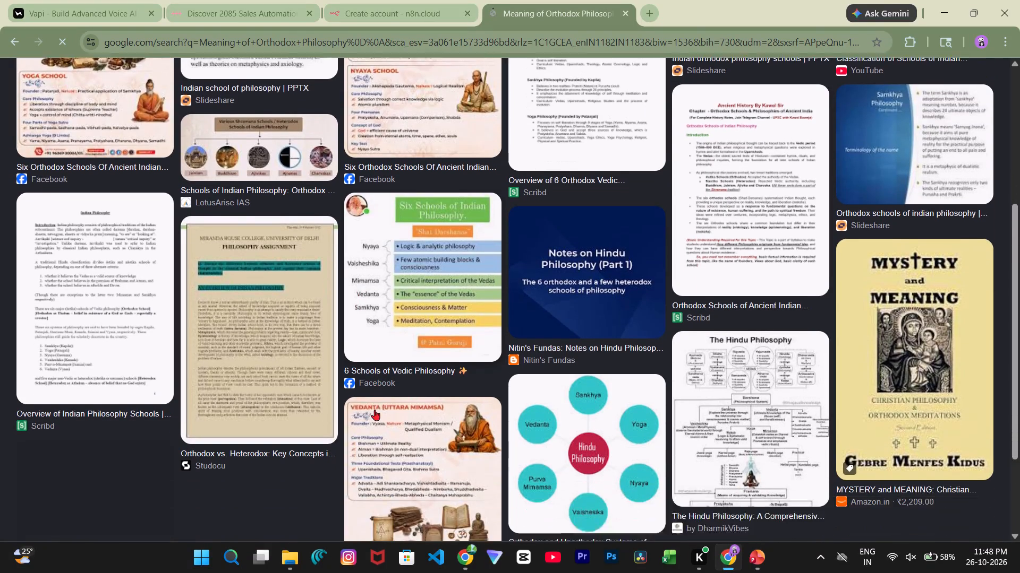
scroll(373, 398, "up", 1)
scroll(380, 348, "up", 4)
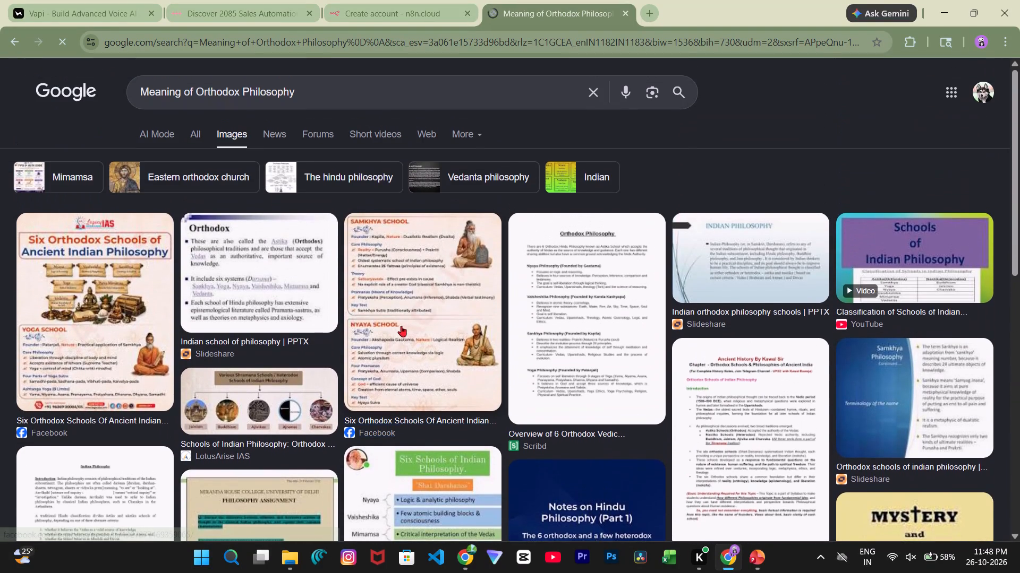
scroll(408, 327, "up", 1)
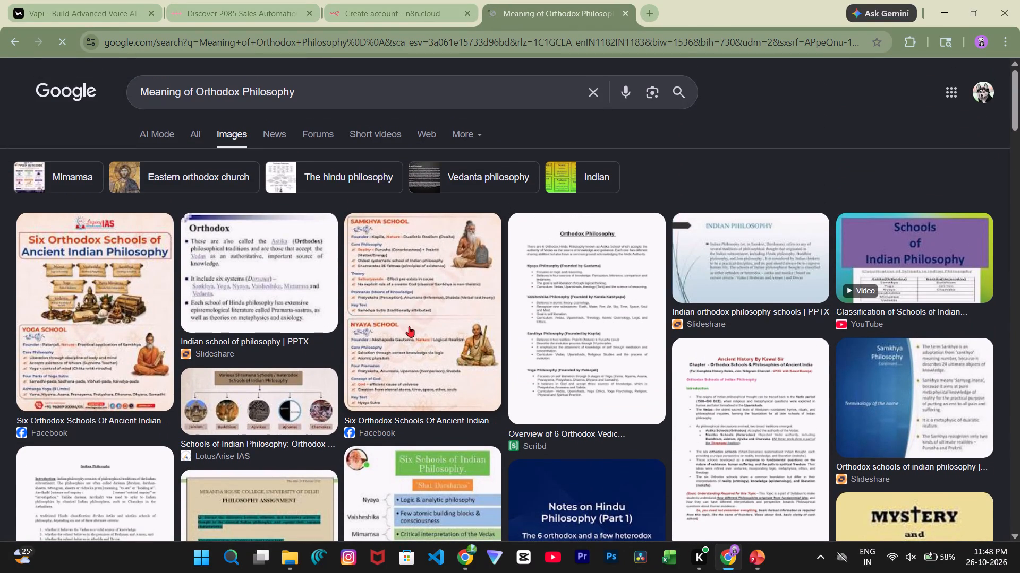
scroll(429, 324, "up", 6)
scroll(452, 323, "down", 1)
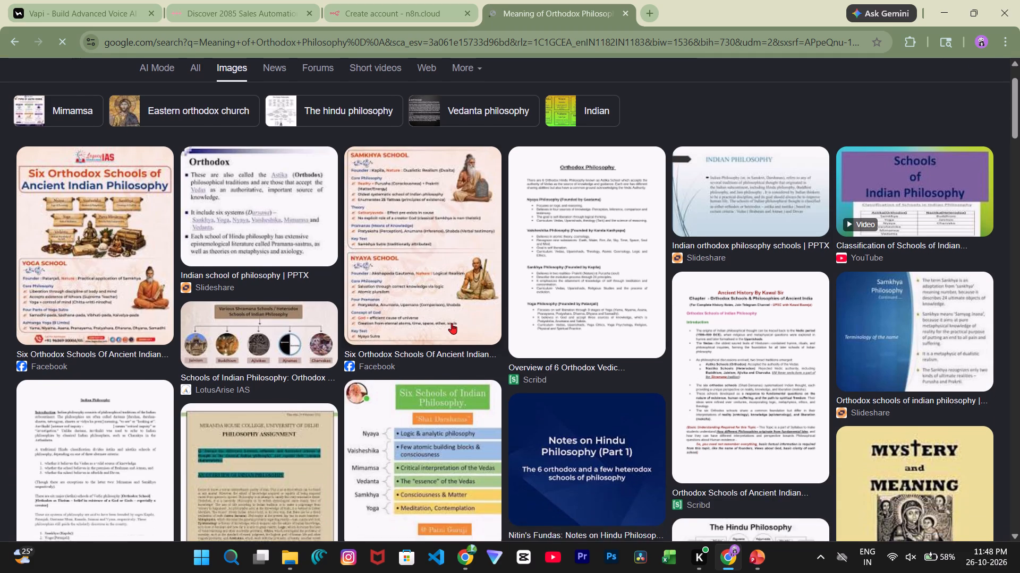
scroll(451, 323, "up", 5)
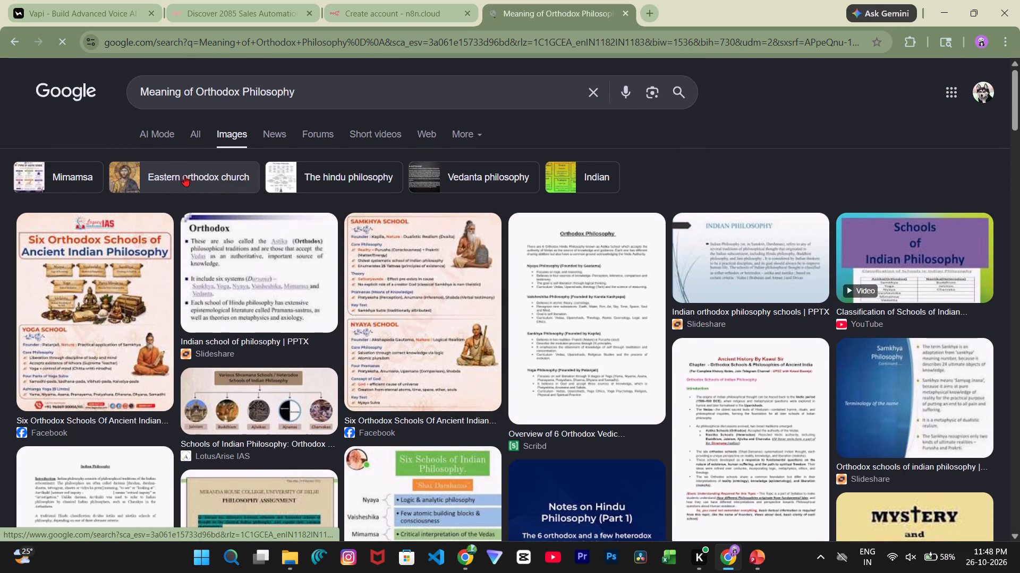
scroll(424, 328, "down", 7)
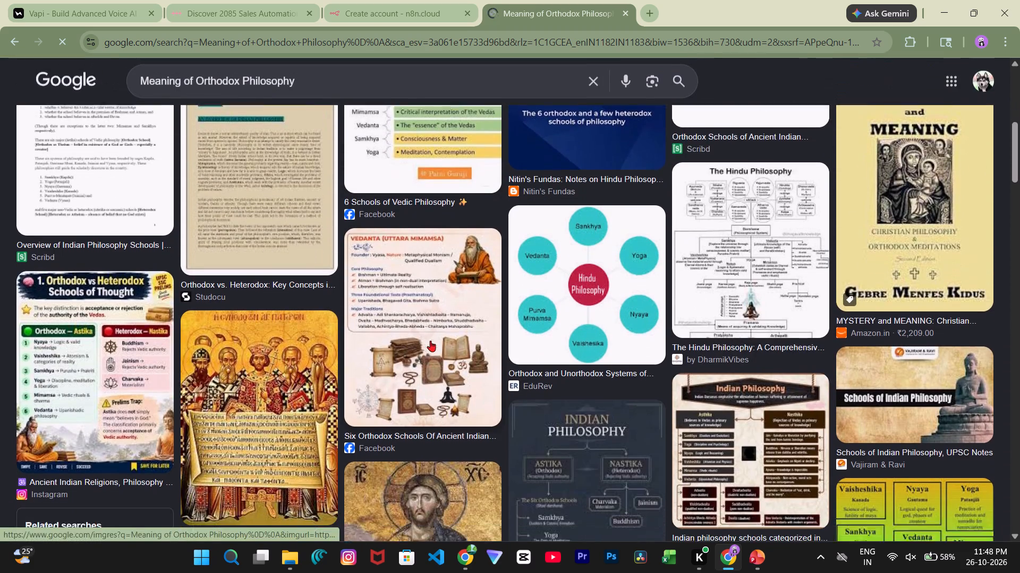
scroll(429, 335, "up", 3)
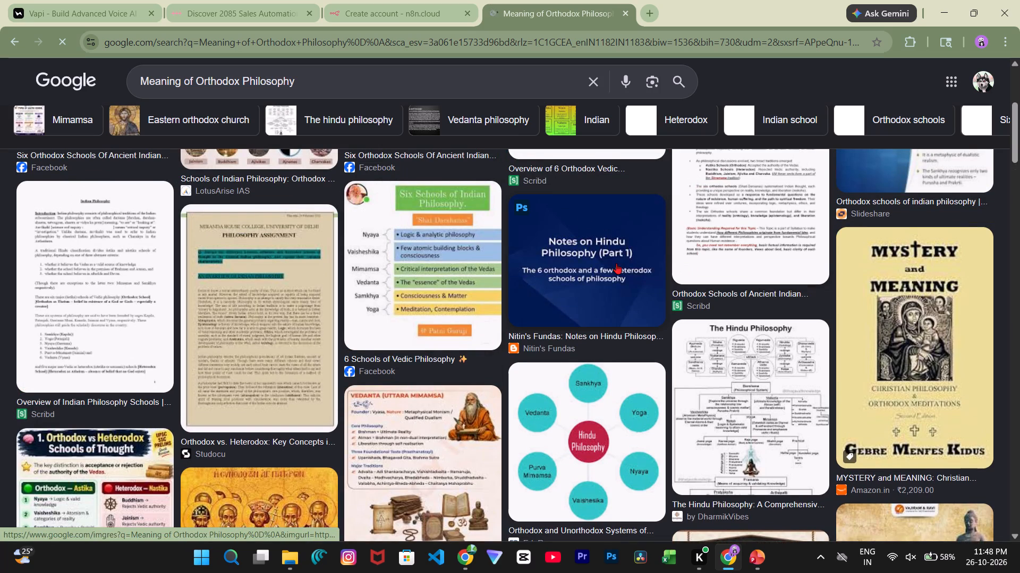
scroll(537, 276, "up", 8)
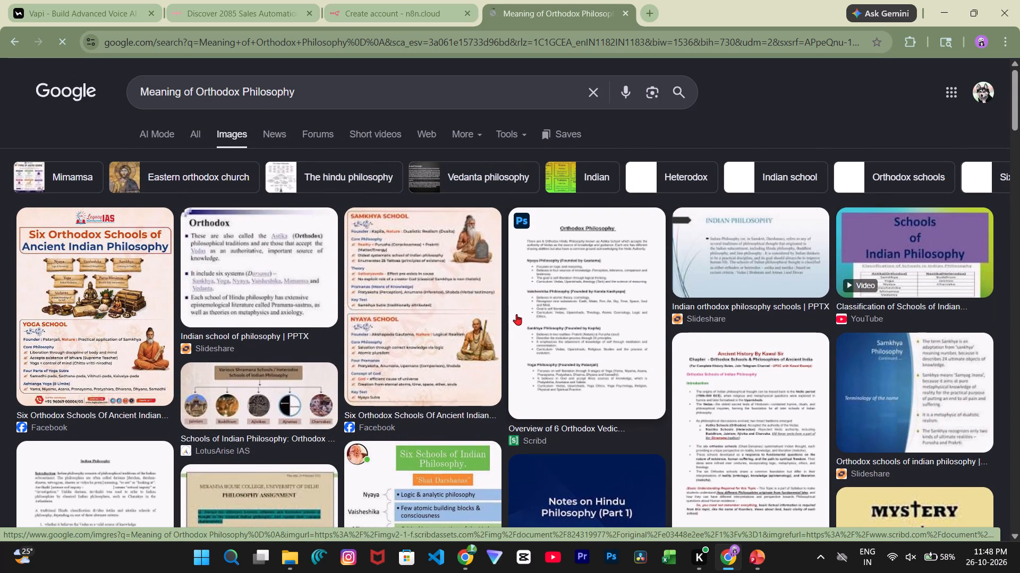
scroll(518, 317, "down", 3)
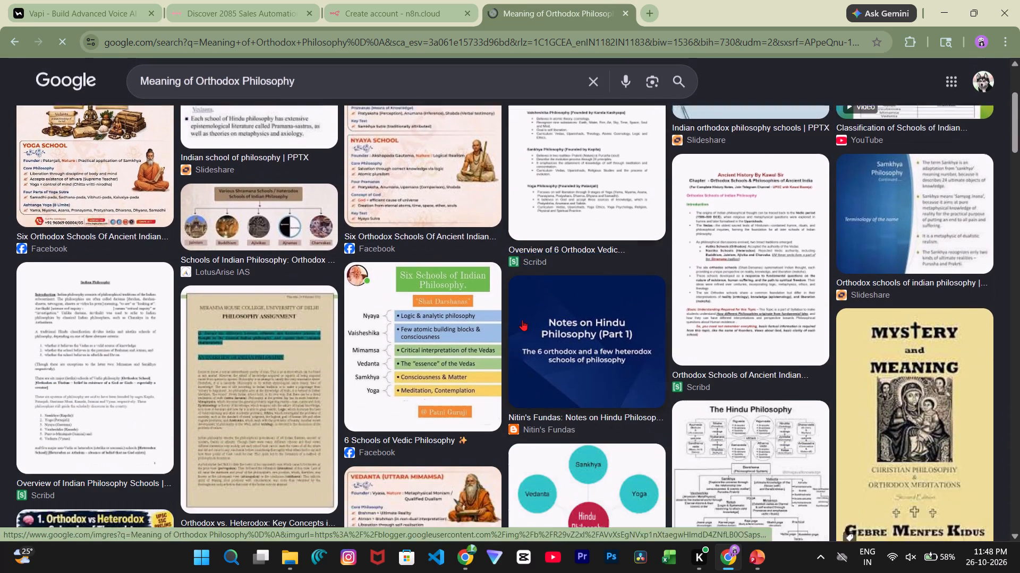
scroll(522, 320, "down", 7)
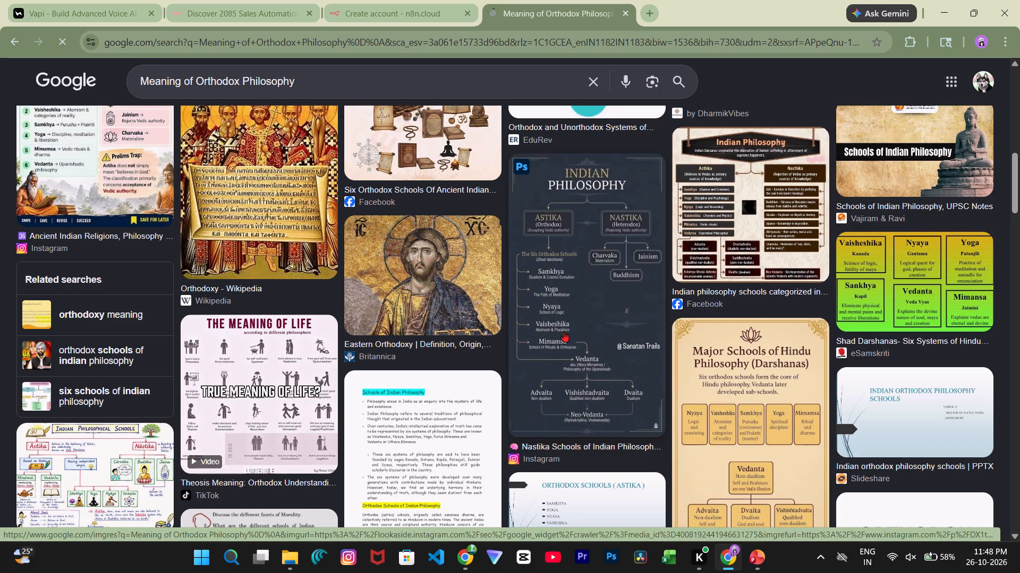
Copy the "Theology and Philosophy in Eastern Orthodoxy" book cover image from the Amazon result and return to slide 4 in PowerPoint.
scroll(591, 339, "down", 5)
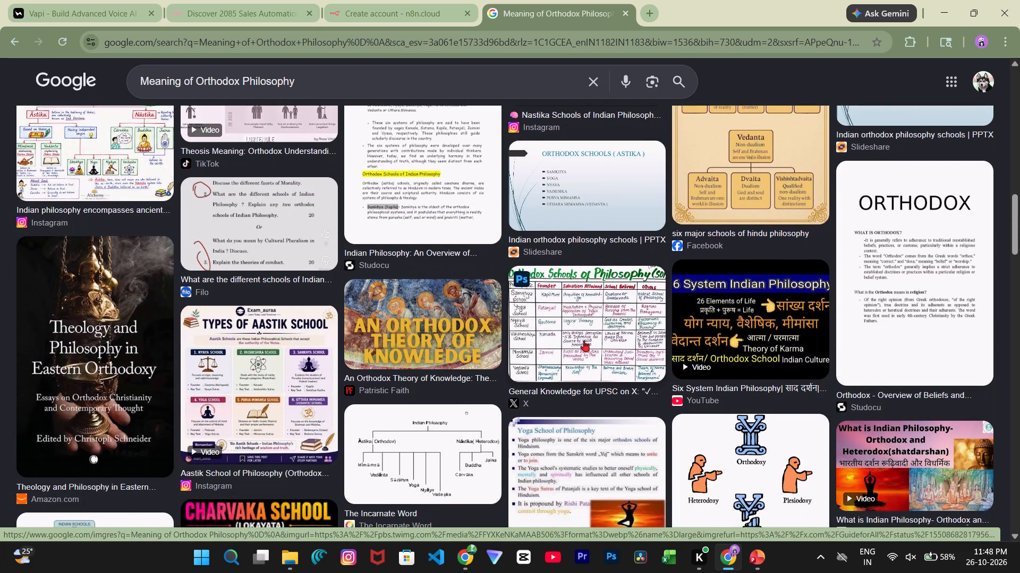
scroll(584, 341, "down", 1)
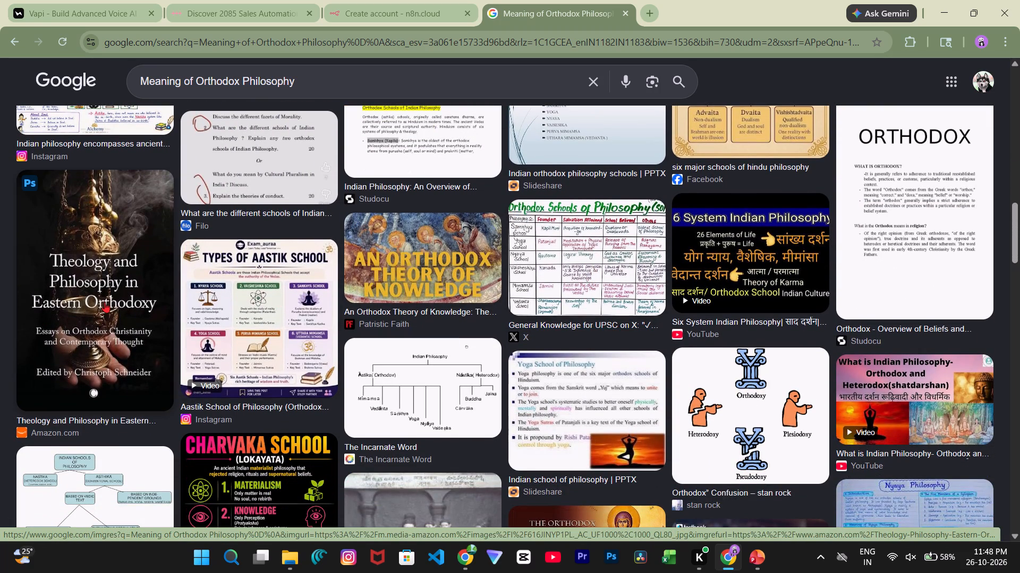
right_click(105, 301)
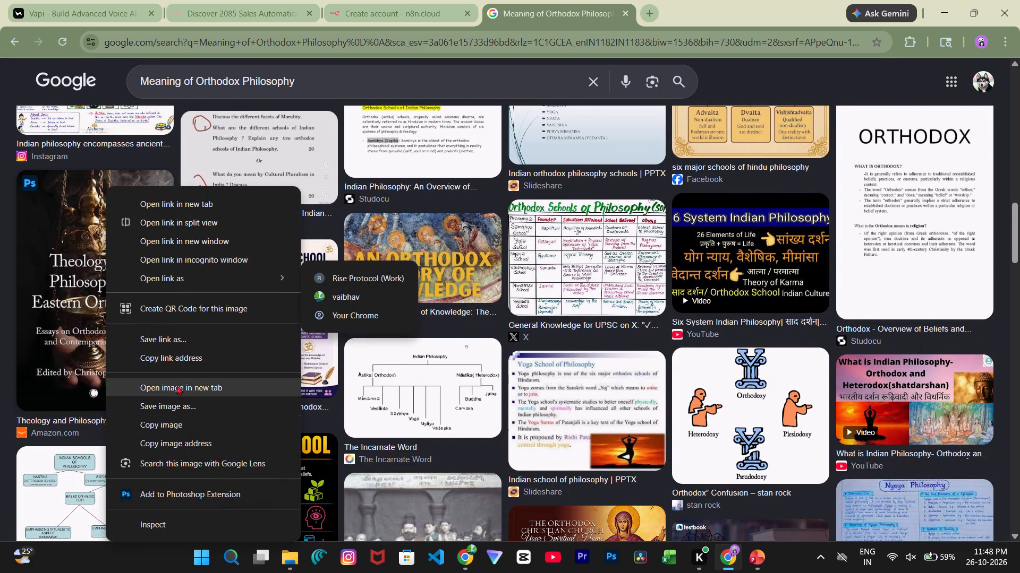
left_click(178, 421)
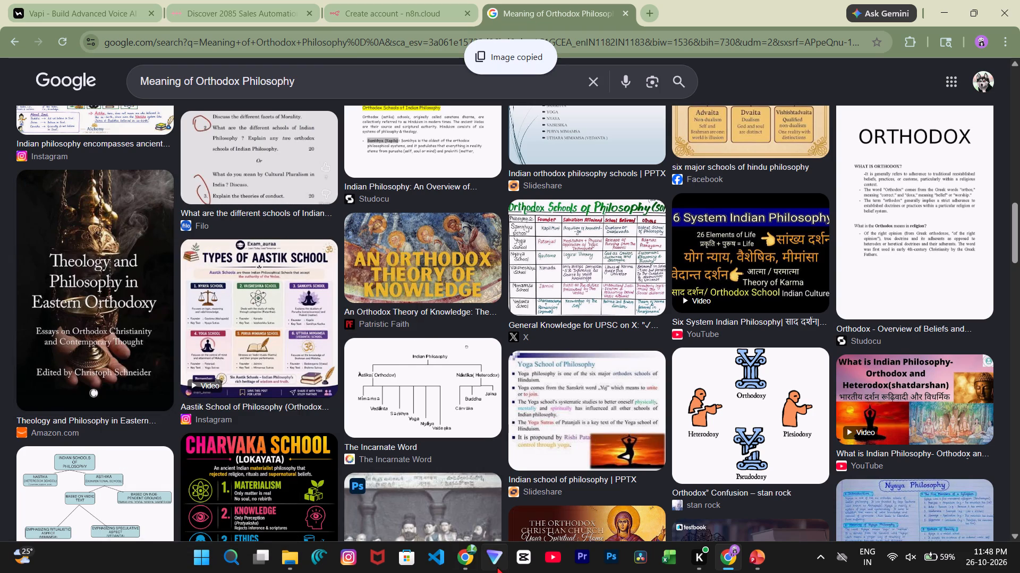
left_click(761, 559)
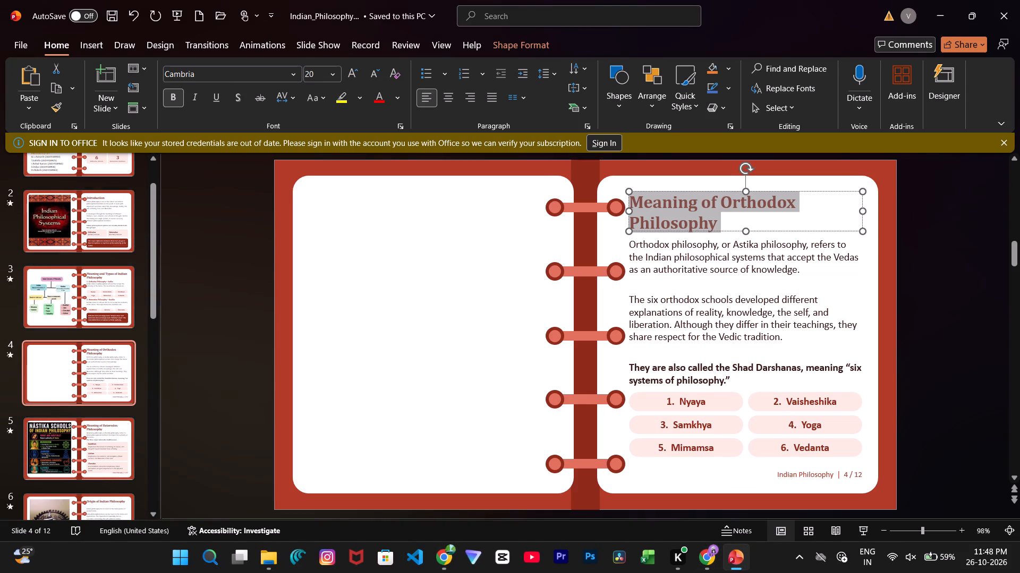
Paste the copied book cover picture onto slide 4 and move it over the blank left page.
key("ctrl+v")
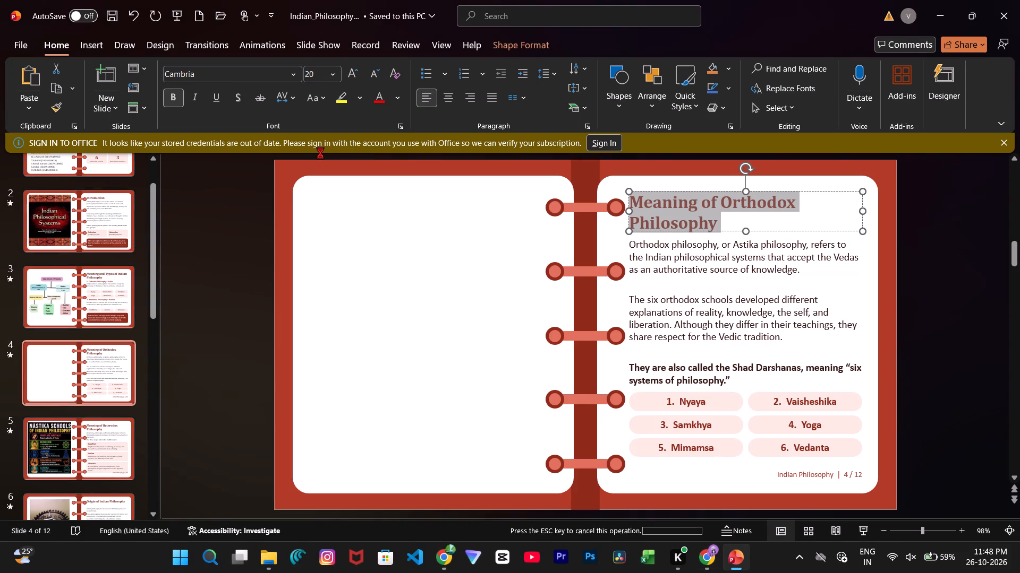
left_click(141, 256)
left_click(510, 285)
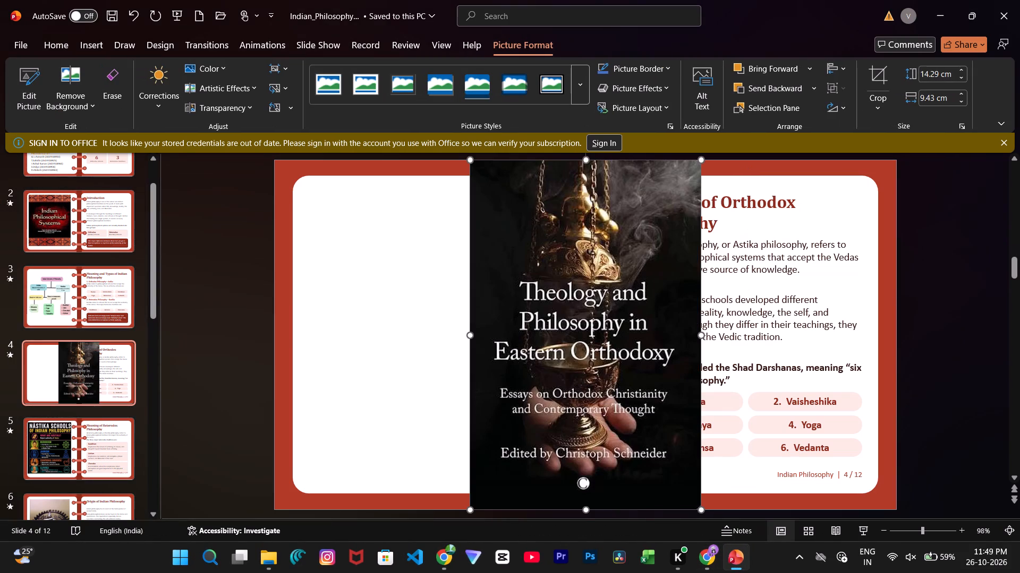
left_click_drag(588, 306, 400, 309)
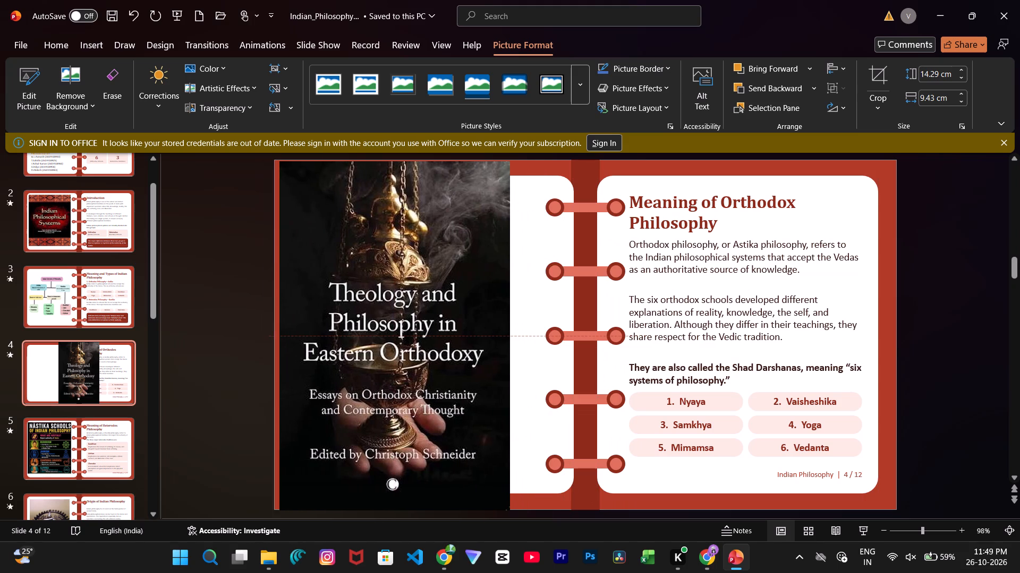
left_click_drag(400, 309, 415, 308)
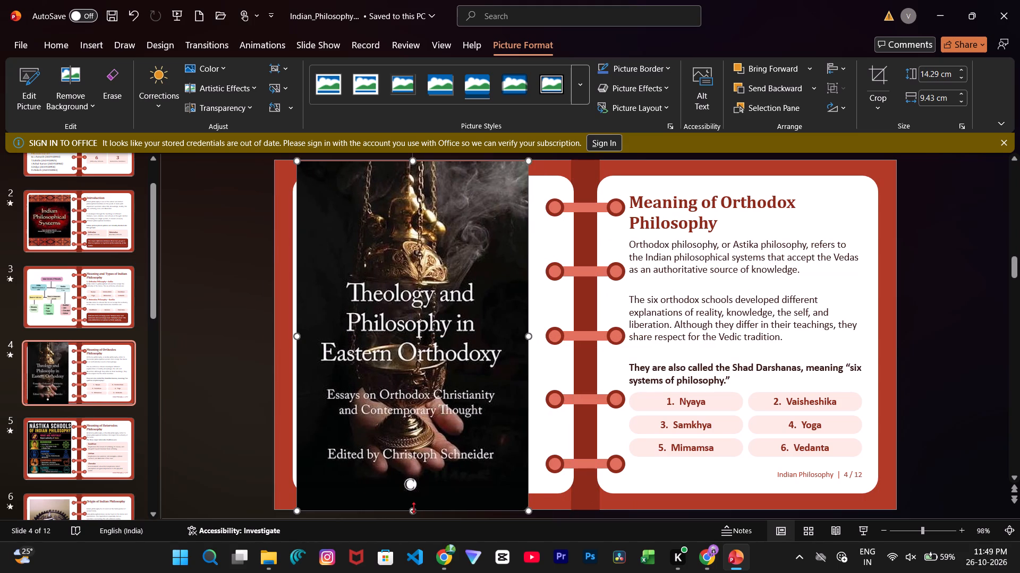
Shrink the book cover to 11.87 cm high, position it inside slide 4's left page, and widen it slightly toward the binder rings.
left_click_drag(413, 507, 412, 467)
left_click_drag(415, 346, 423, 359)
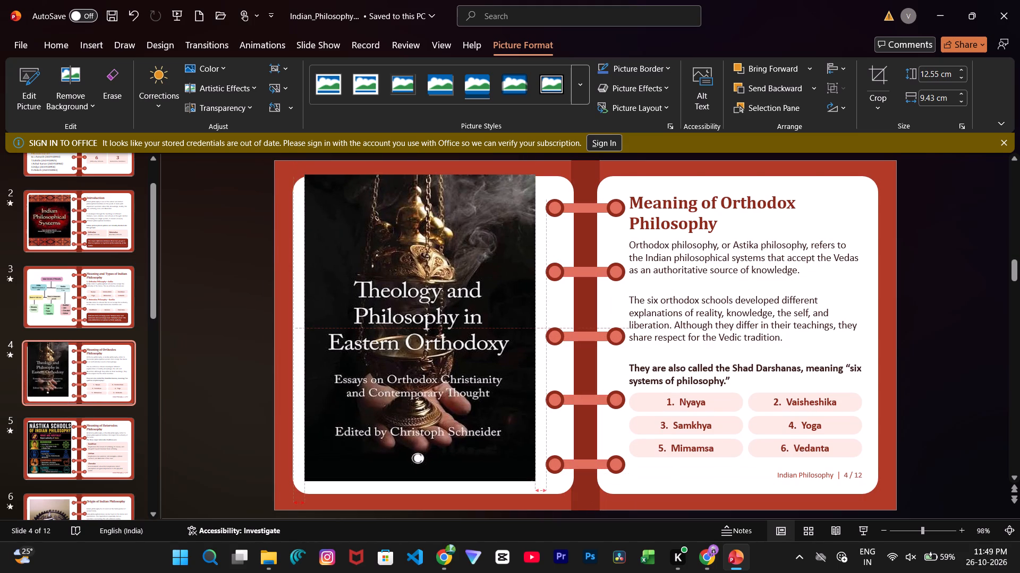
left_click_drag(423, 359, 416, 367)
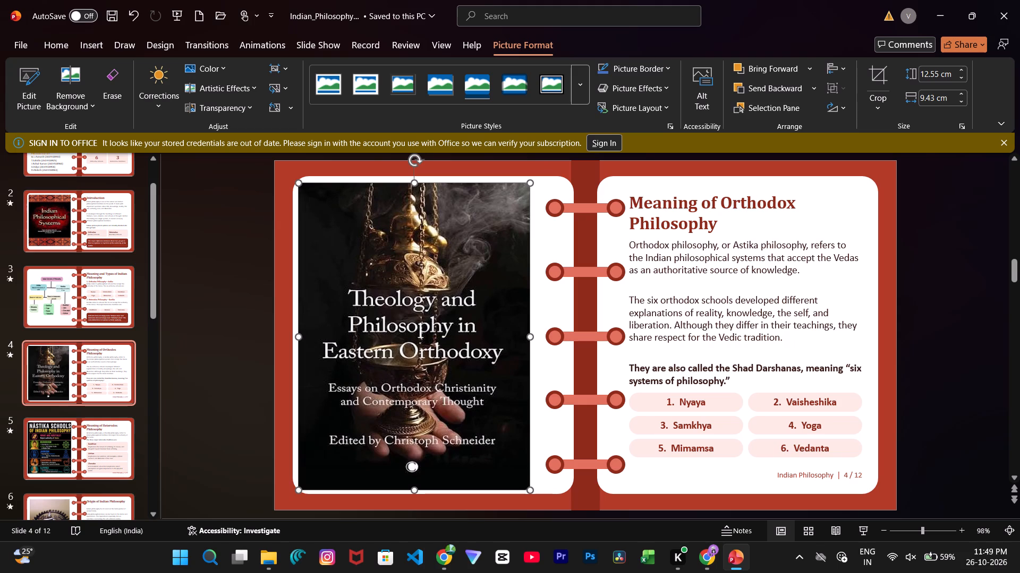
left_click_drag(532, 491, 513, 474)
left_click_drag(463, 426, 470, 431)
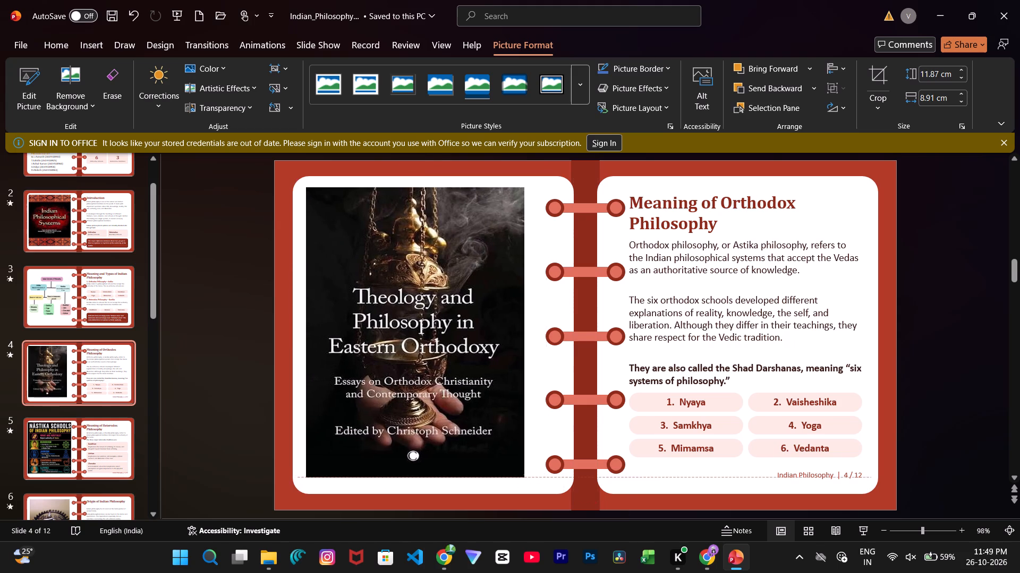
left_click_drag(470, 431, 466, 431)
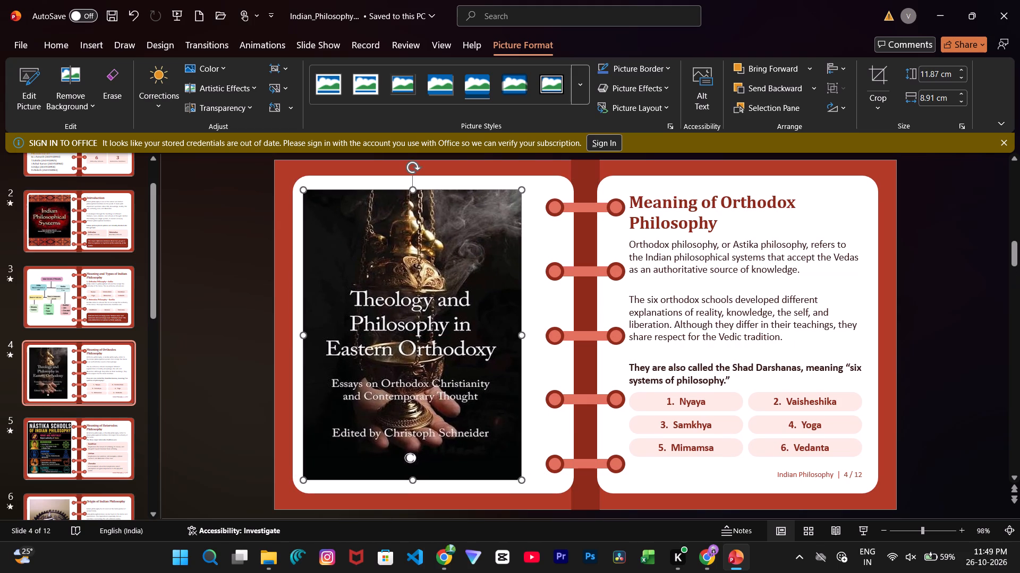
left_click_drag(521, 333, 524, 333)
left_click_drag(524, 333, 540, 332)
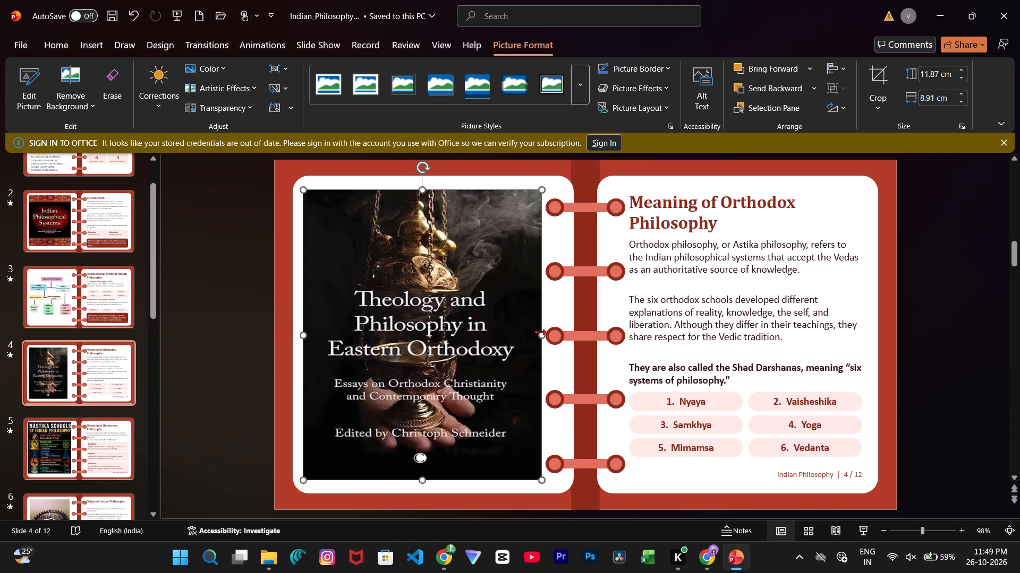
left_click(936, 352)
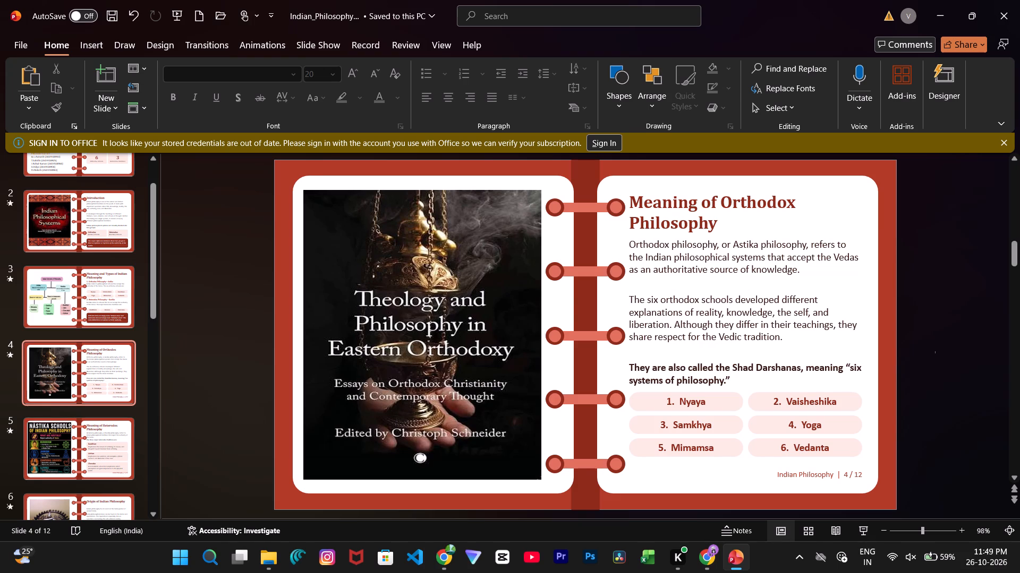
Go to the Conclusion slide 11 and copy the word "Nastika" from its sentence on the two major classifications.
scroll(115, 412, "down", 2)
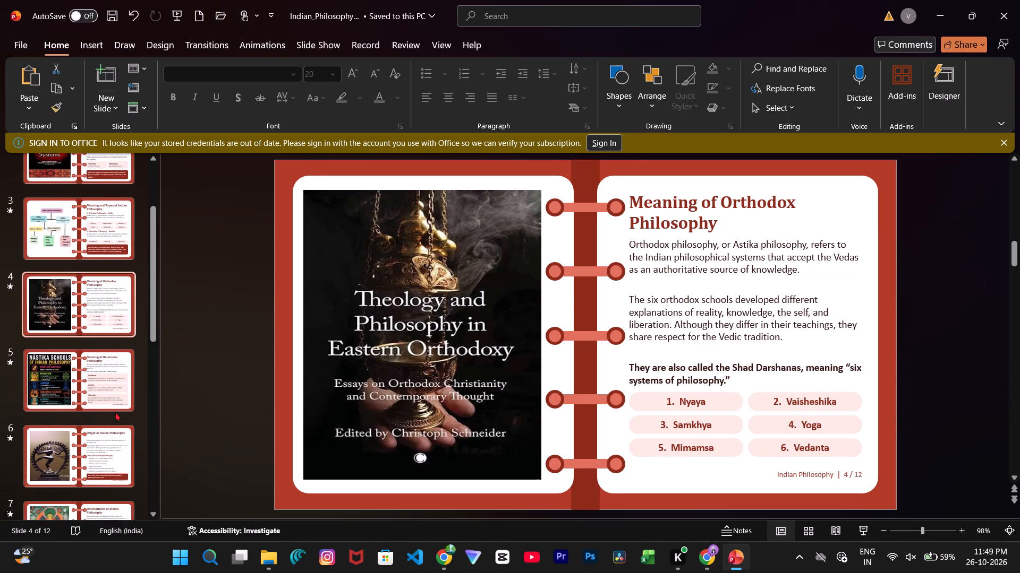
scroll(98, 414, "down", 11)
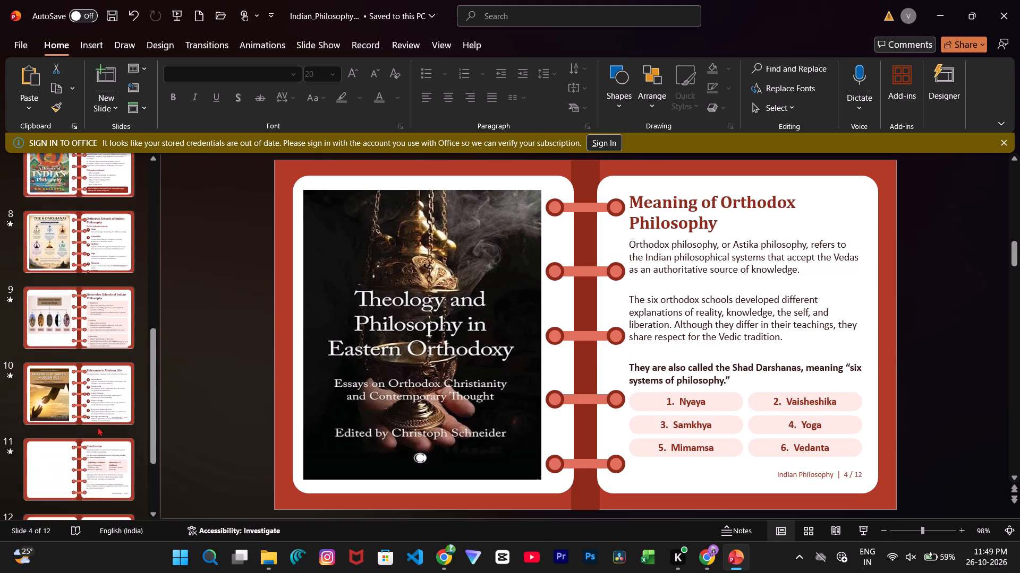
scroll(97, 427, "down", 1)
left_click(57, 377)
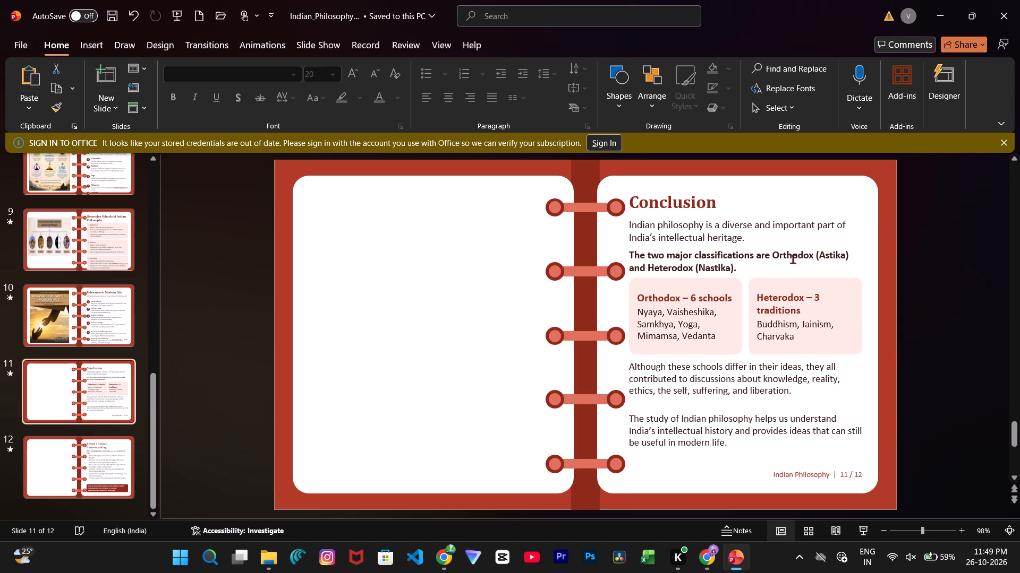
left_click_drag(820, 253, 844, 253)
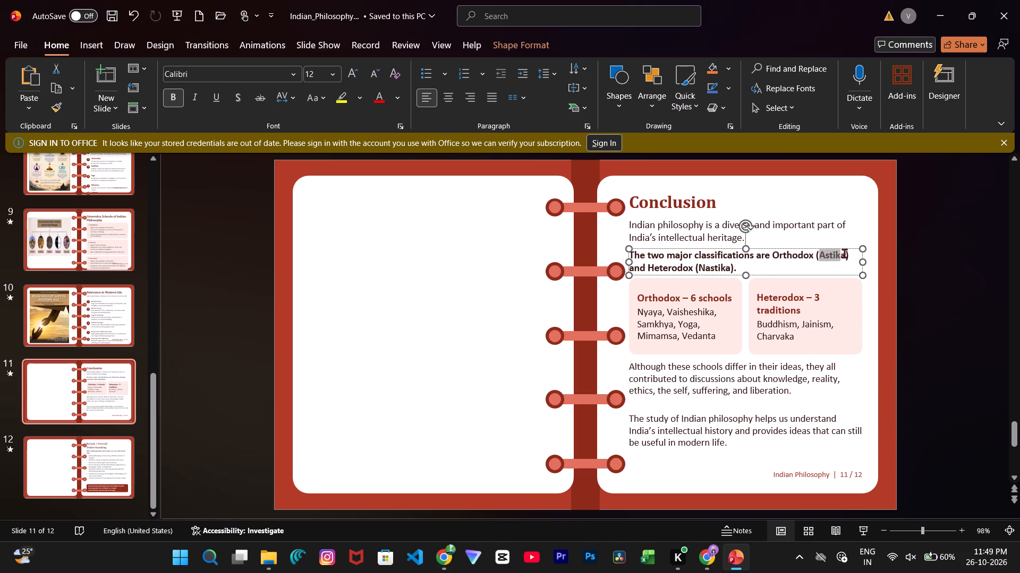
left_click_drag(844, 253, 846, 253)
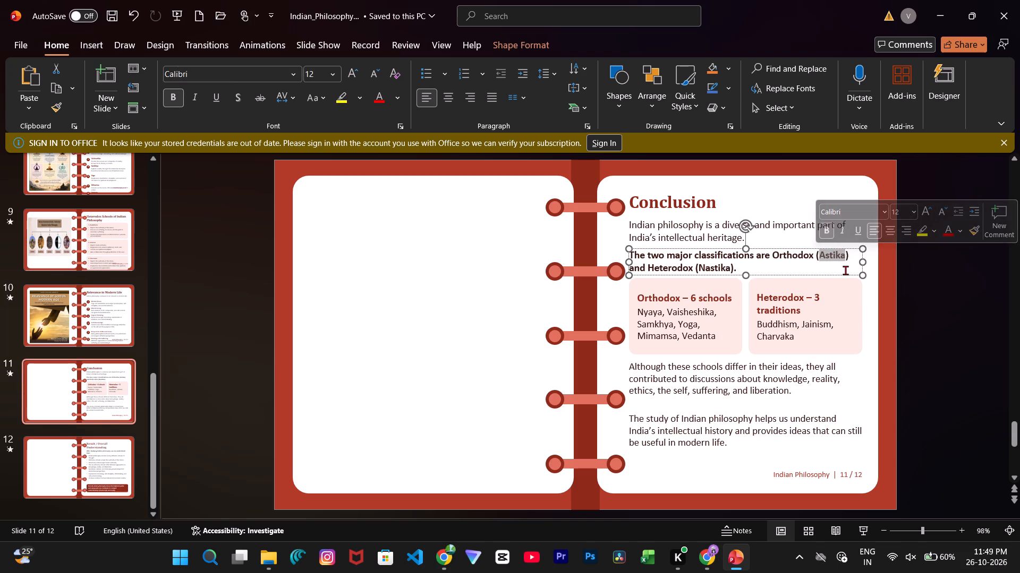
key("ctrl+c")
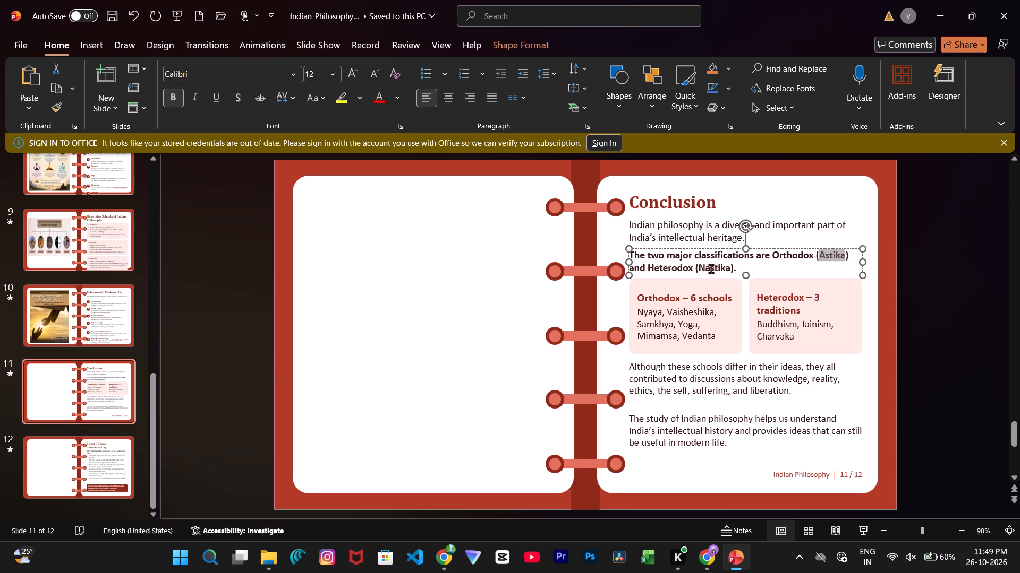
left_click_drag(699, 266, 727, 271)
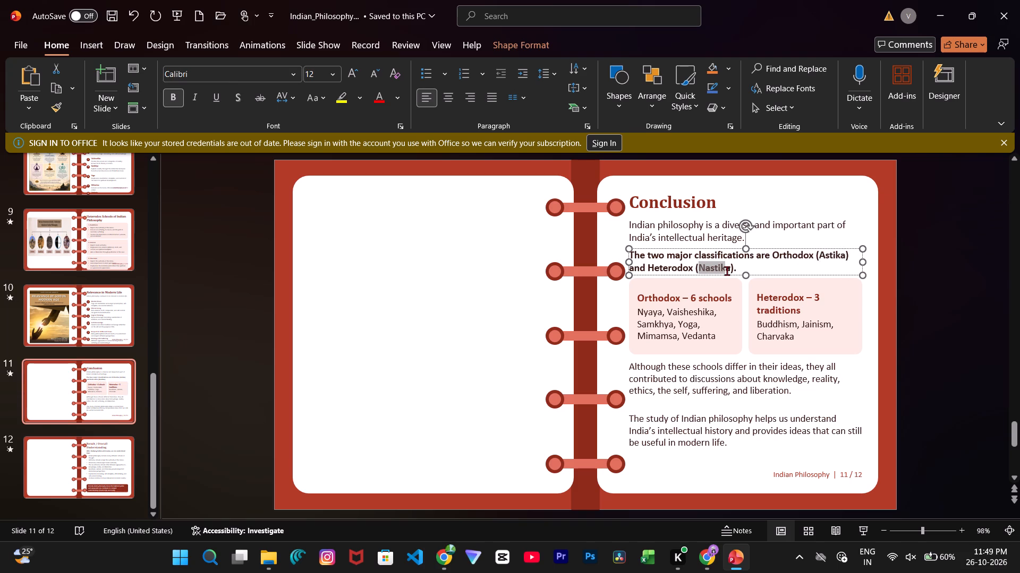
left_click_drag(727, 271, 730, 271)
key("ctrl+c")
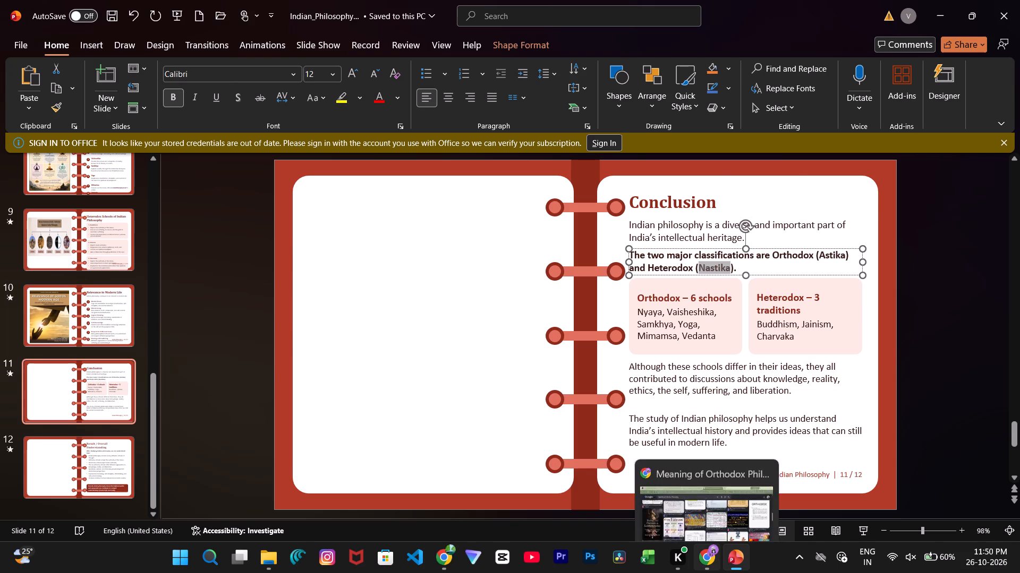
Switch to Chrome and run a Google image search for "nastika and astika" in place of the previous query.
left_click(705, 572)
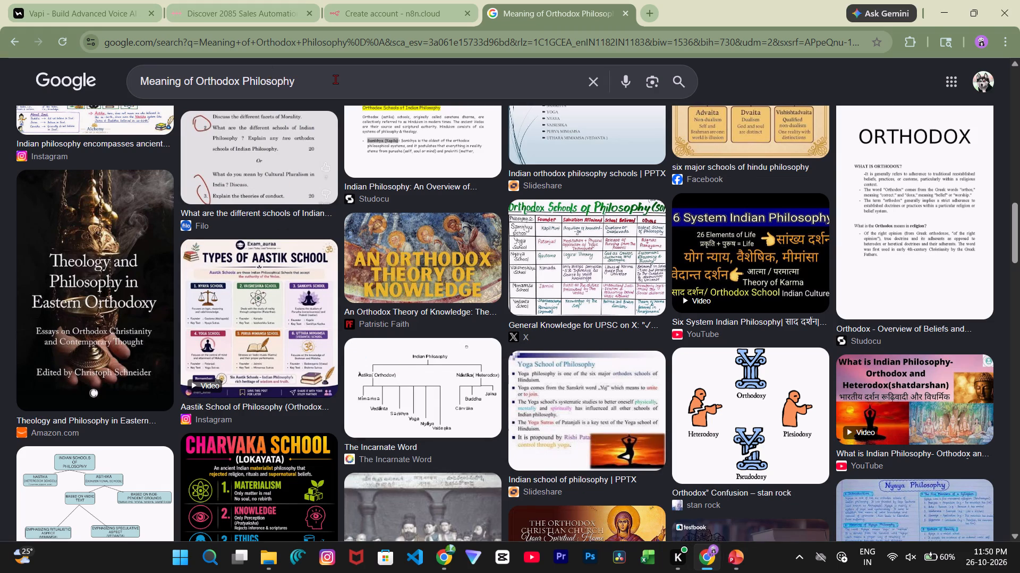
left_click_drag(307, 83, 180, 81)
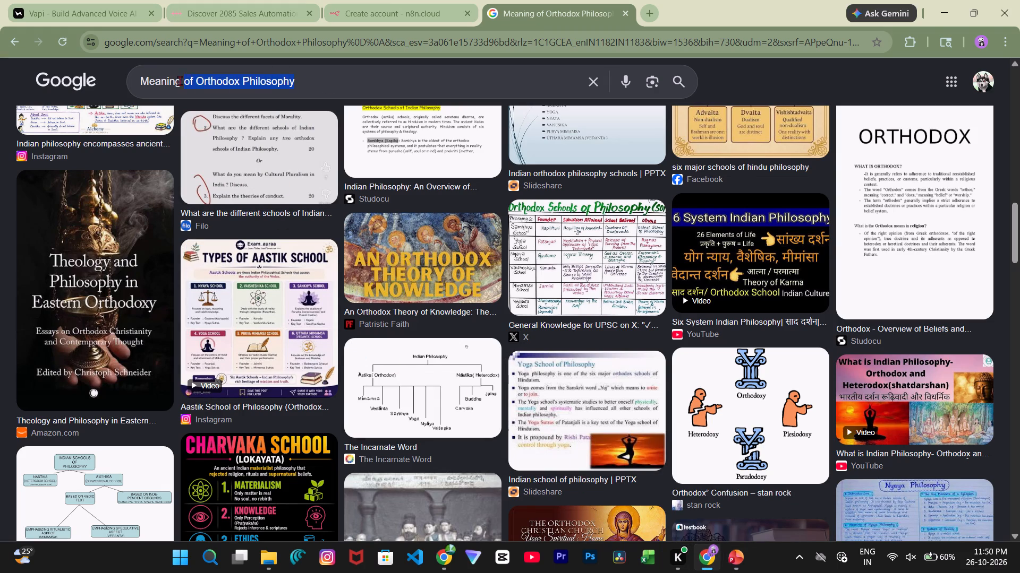
left_click_drag(180, 81, 135, 70)
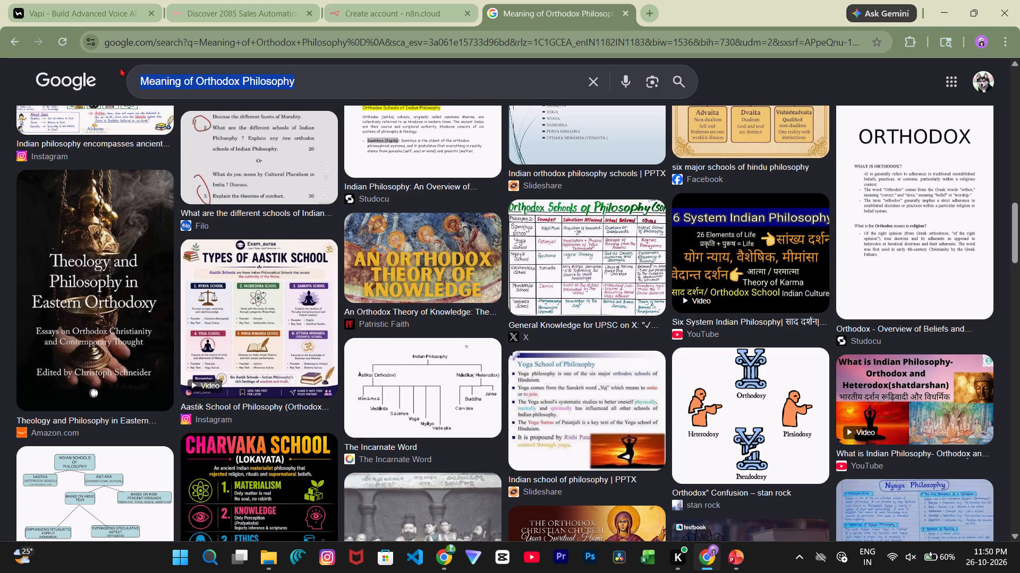
key("ctrl+v")
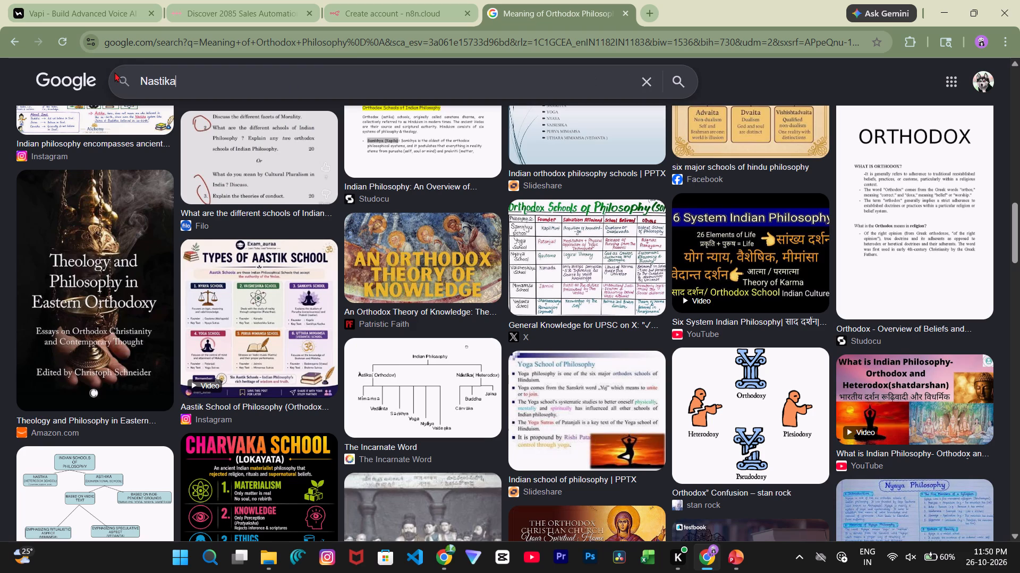
key("space")
key("a")
key("n")
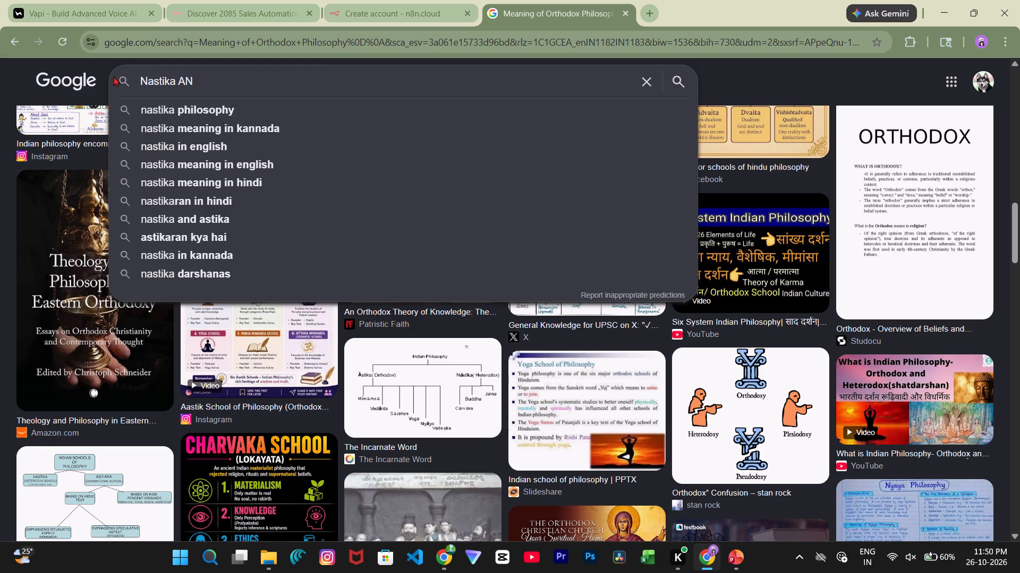
key("d")
key("space")
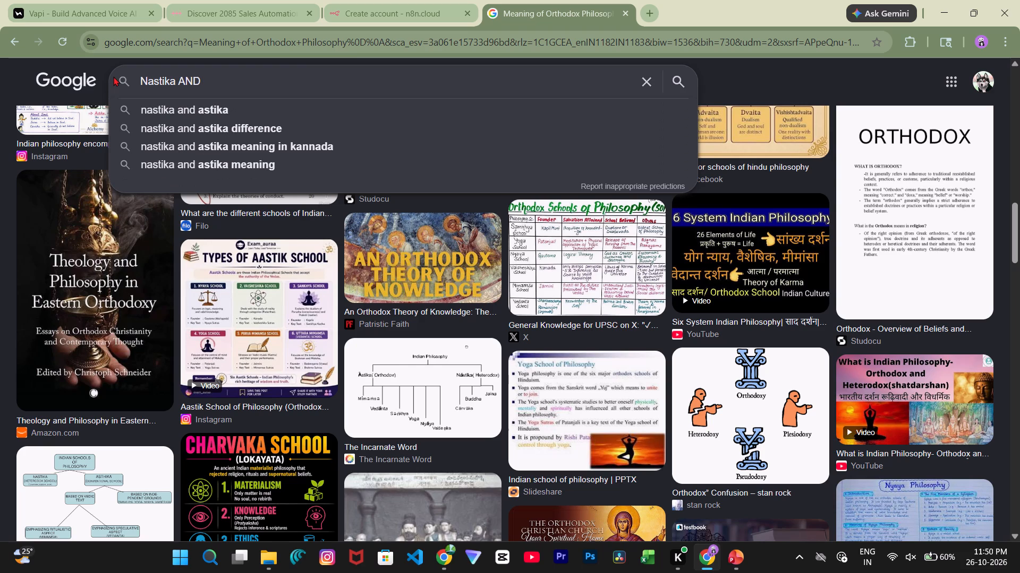
left_click(184, 108)
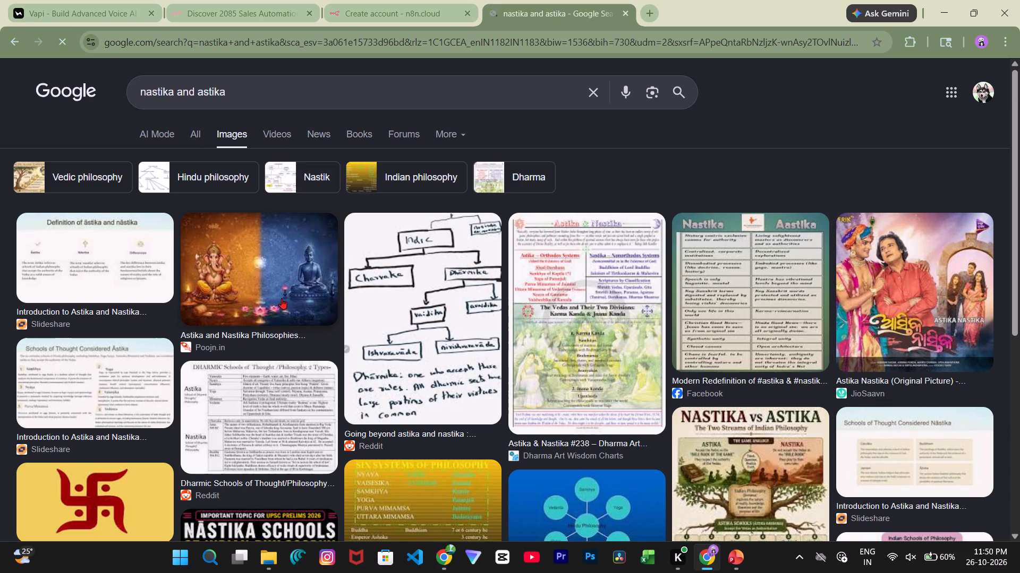
Browse the "nastika and astika" image results for a picture suited to the Conclusion slide's blank left page.
scroll(282, 297, "down", 3)
scroll(499, 264, "down", 1)
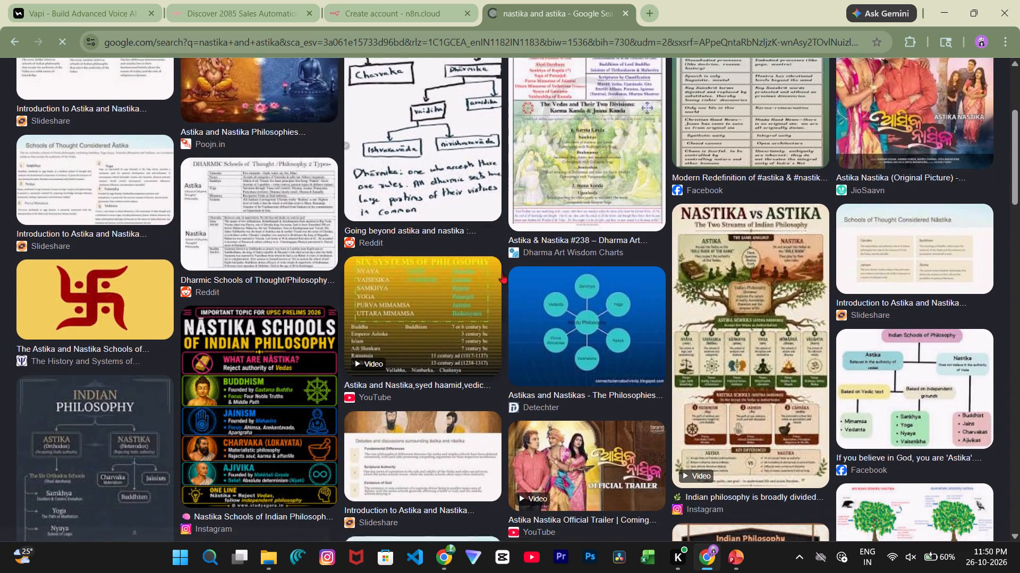
scroll(502, 273, "down", 6)
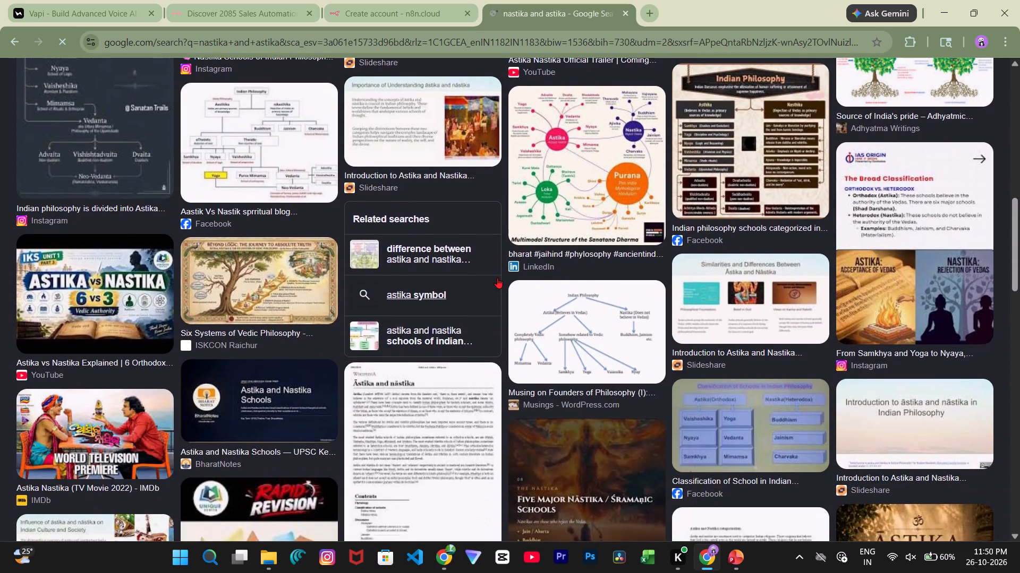
scroll(492, 269, "up", 10)
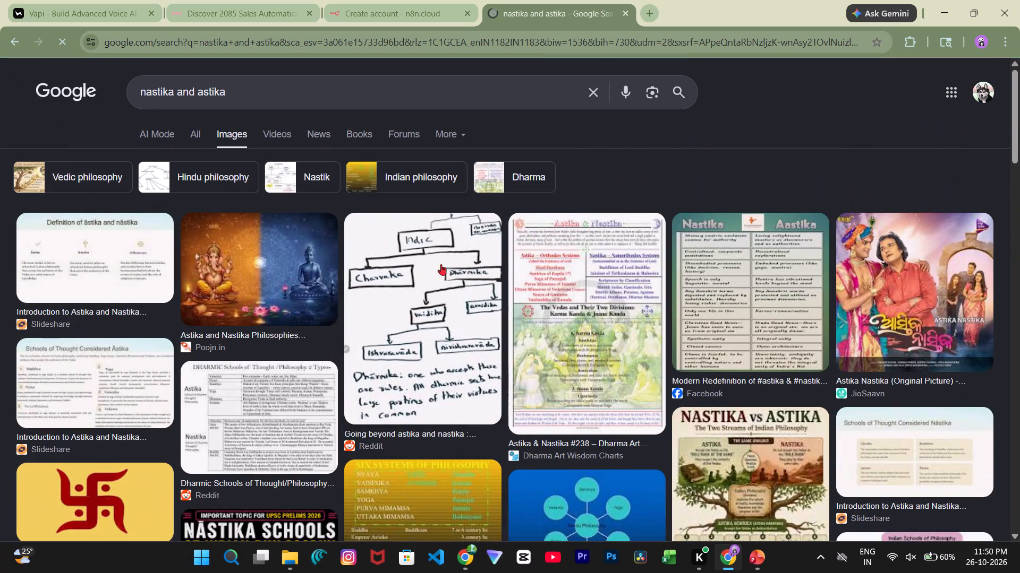
left_click(256, 279)
scroll(476, 287, "down", 11)
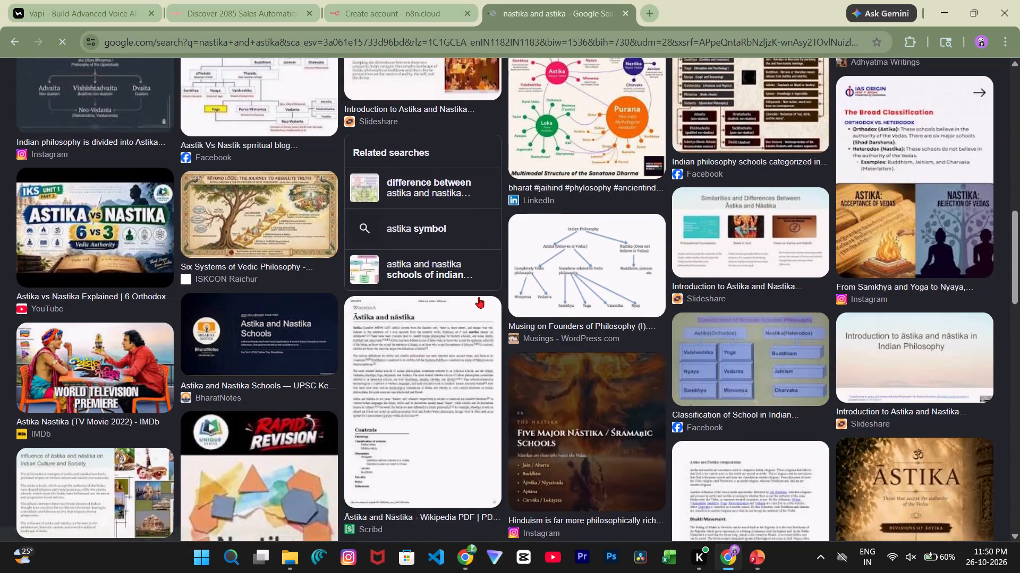
scroll(478, 297, "down", 9)
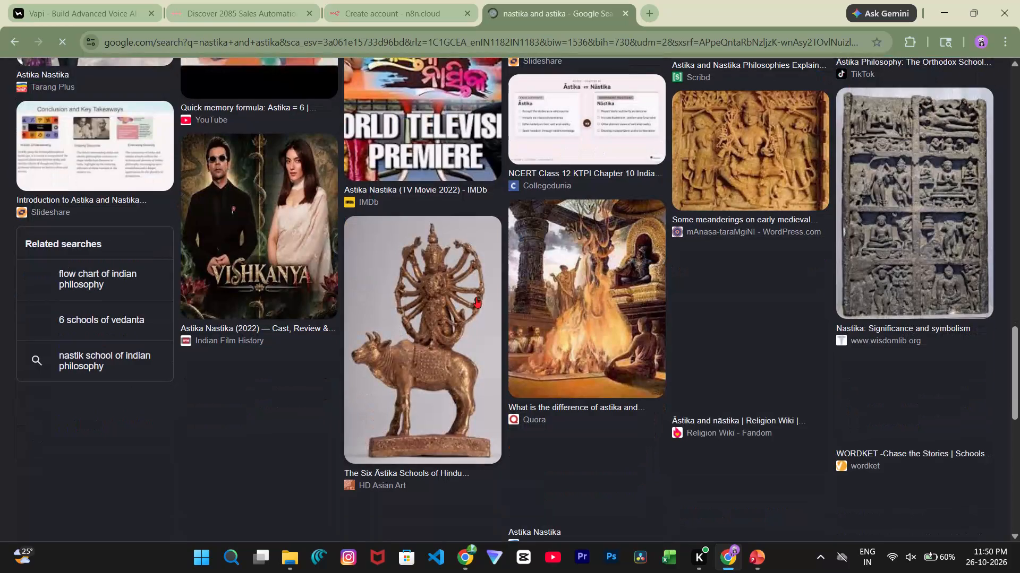
scroll(533, 277, "down", 3)
scroll(598, 259, "up", 3)
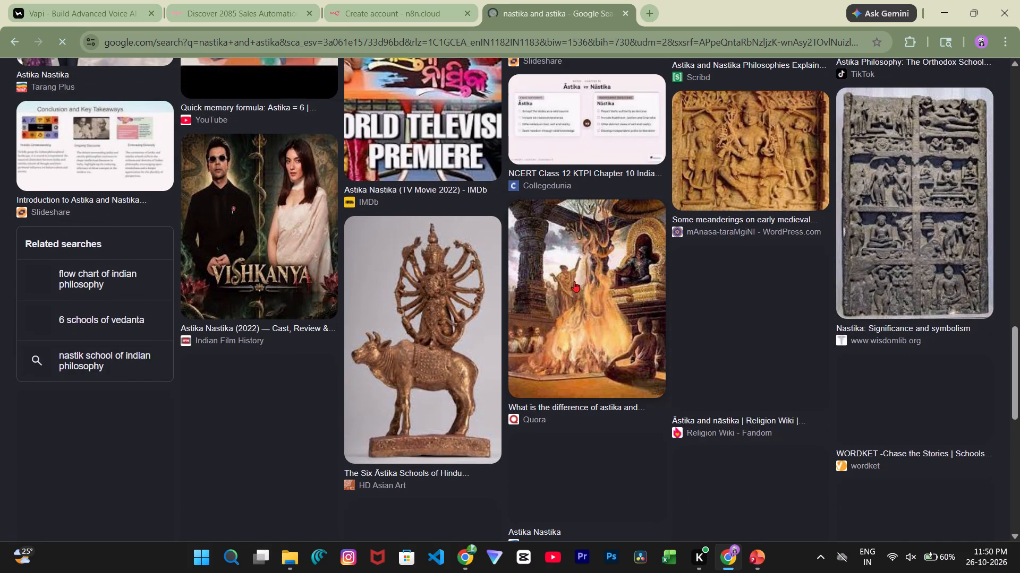
scroll(568, 287, "down", 2)
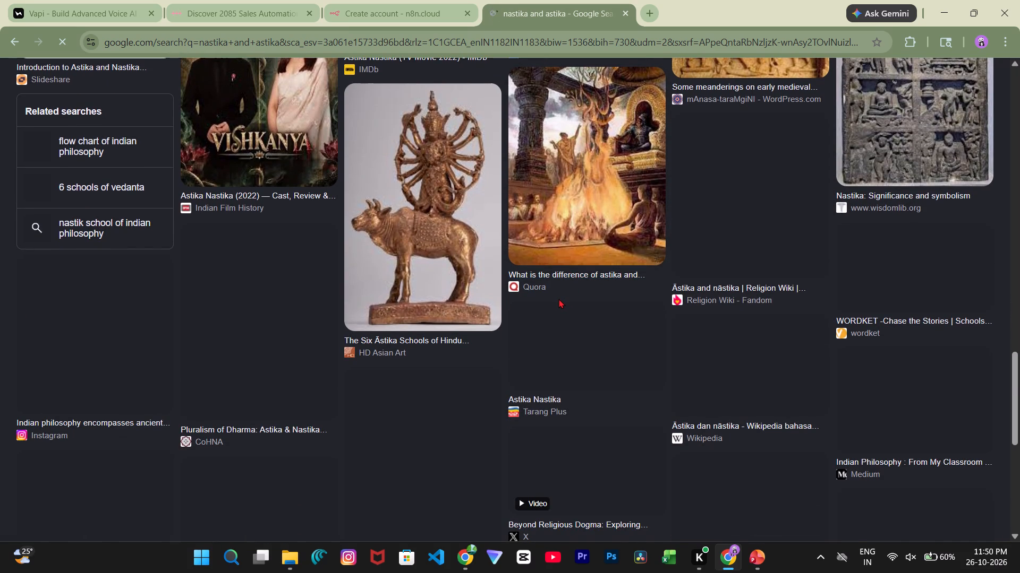
scroll(556, 299, "down", 3)
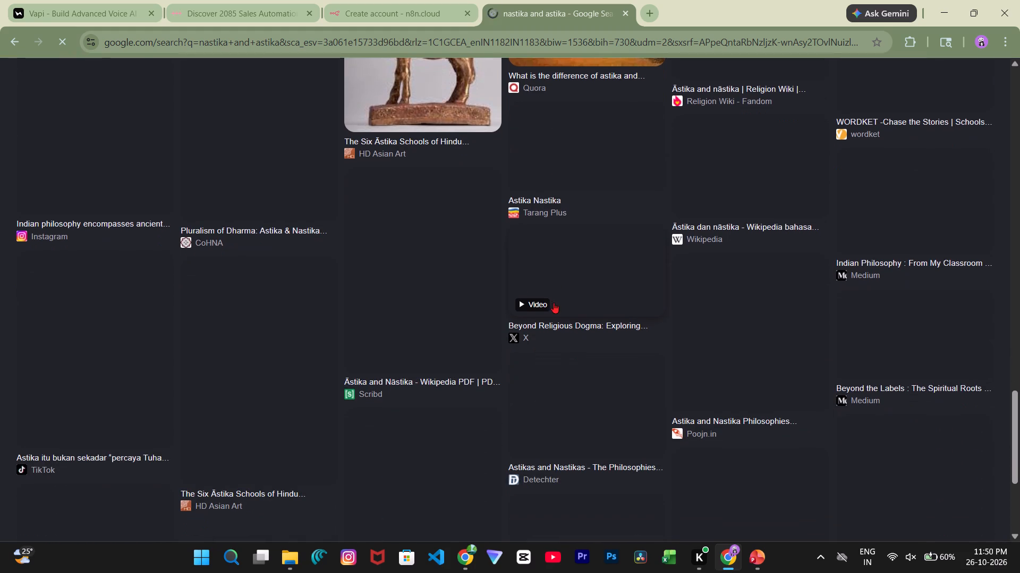
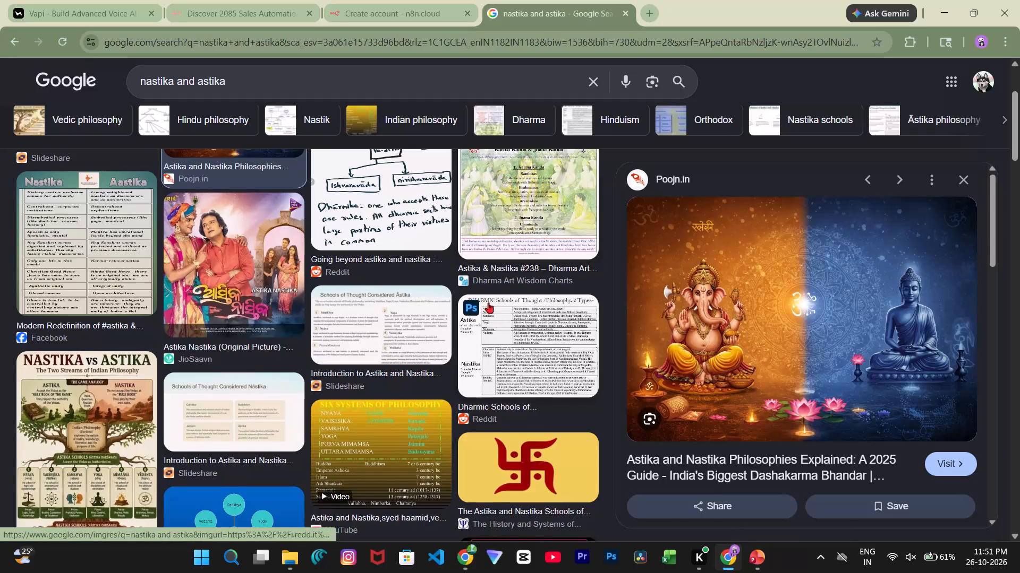
Browse the rest of the "nastika and astika" image results for a picture suited to the Conclusion slide's blank left page.
scroll(490, 303, "down", 3)
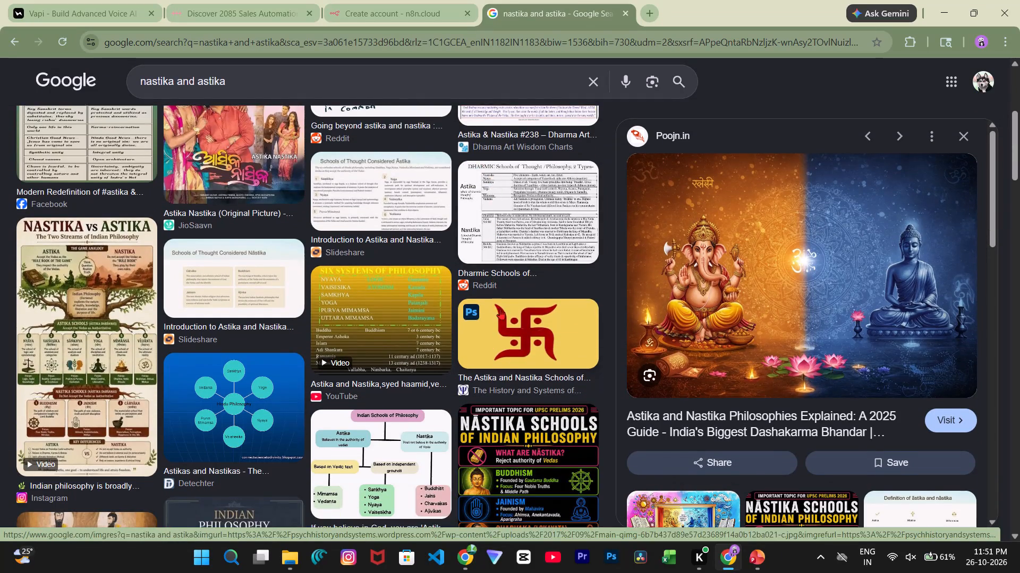
scroll(500, 309, "down", 8)
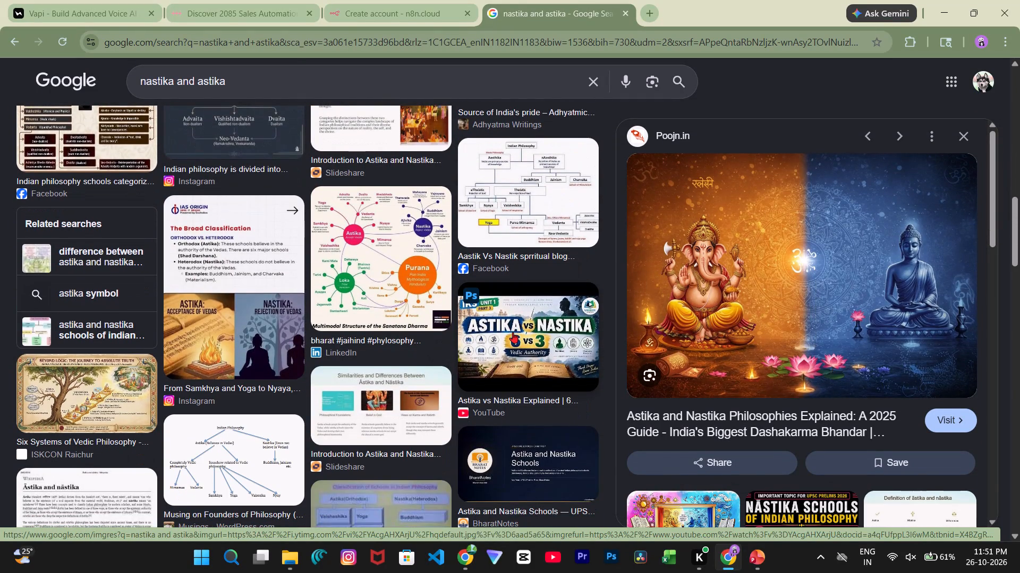
scroll(513, 333, "down", 6)
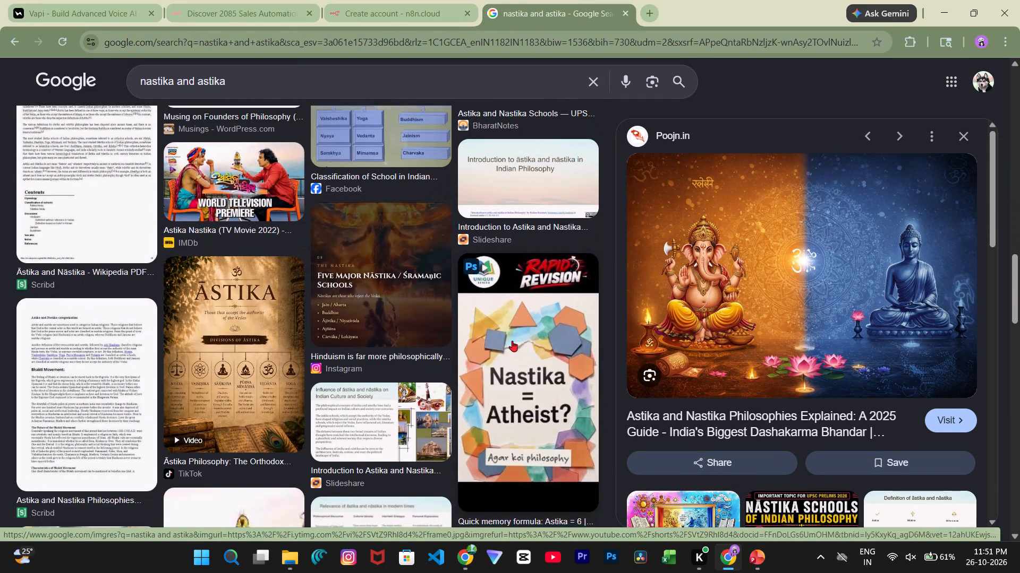
scroll(509, 341, "down", 5)
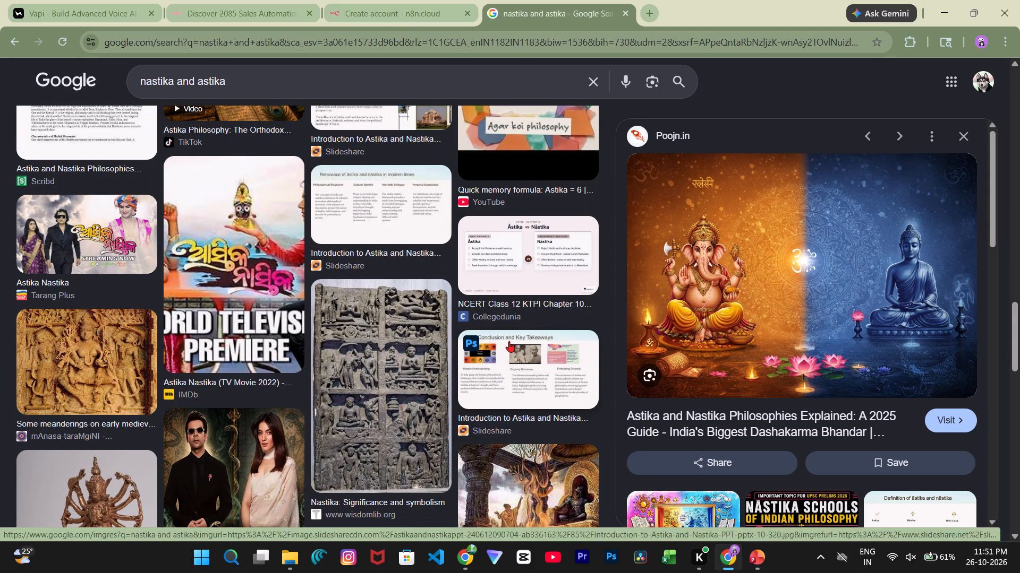
scroll(509, 341, "down", 4)
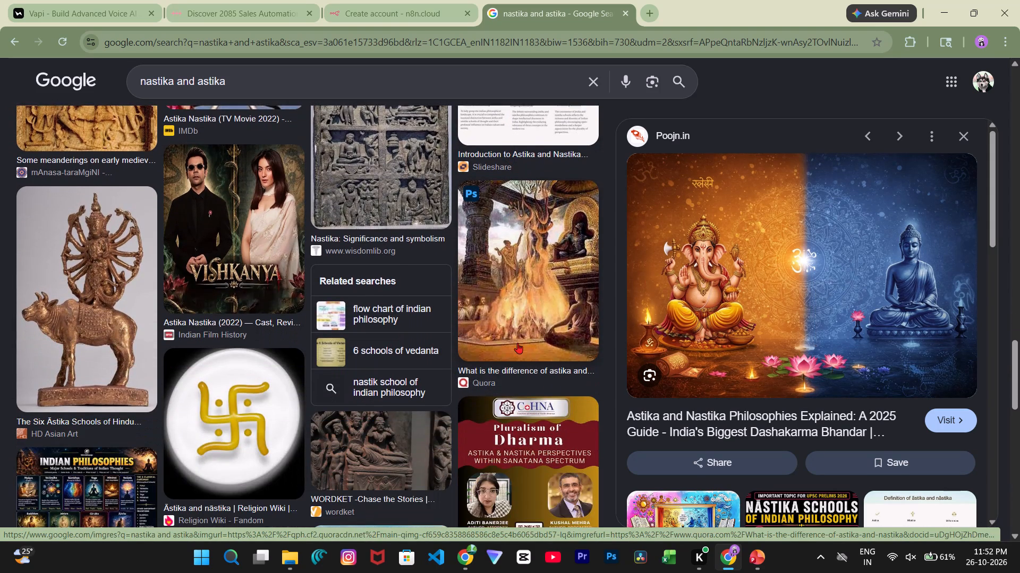
scroll(517, 343, "down", 4)
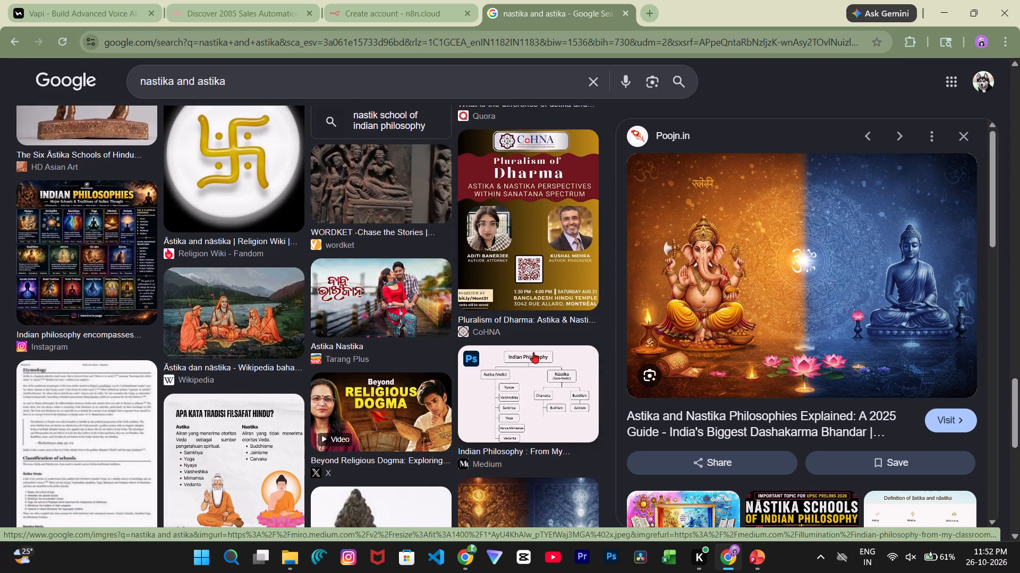
scroll(528, 353, "down", 4)
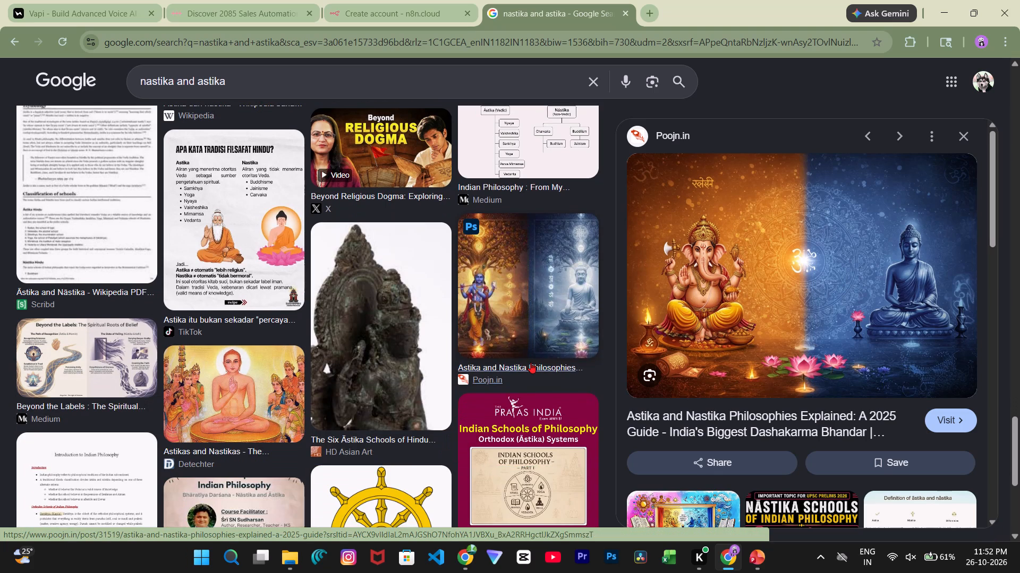
scroll(524, 350, "down", 1)
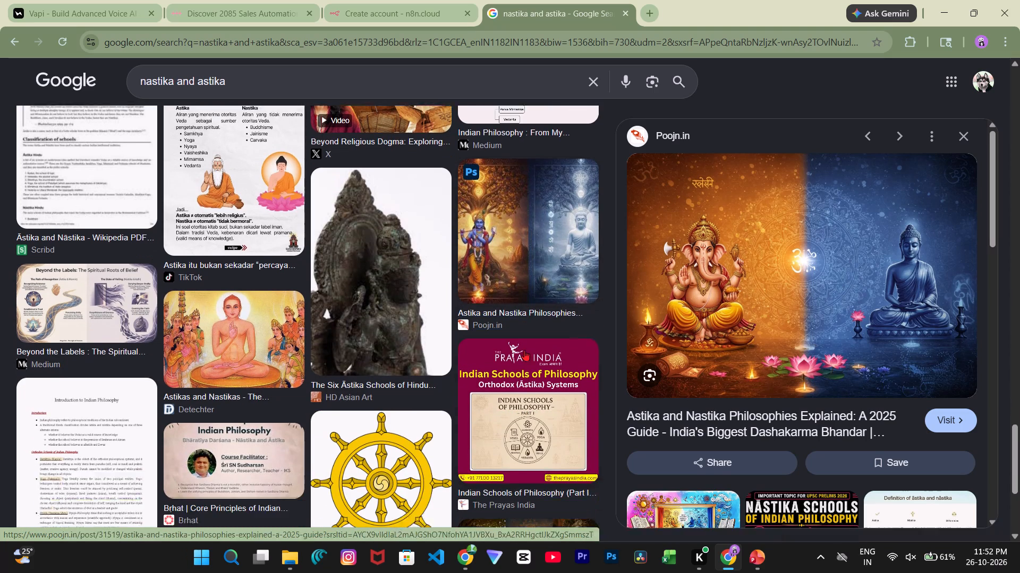
scroll(524, 350, "down", 1)
scroll(460, 350, "down", 4)
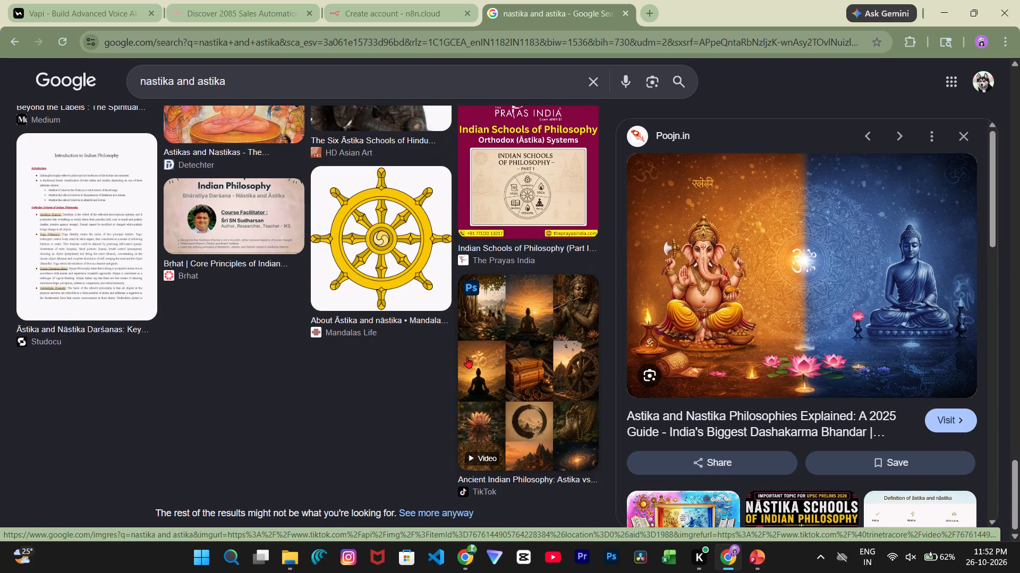
scroll(466, 357, "up", 2)
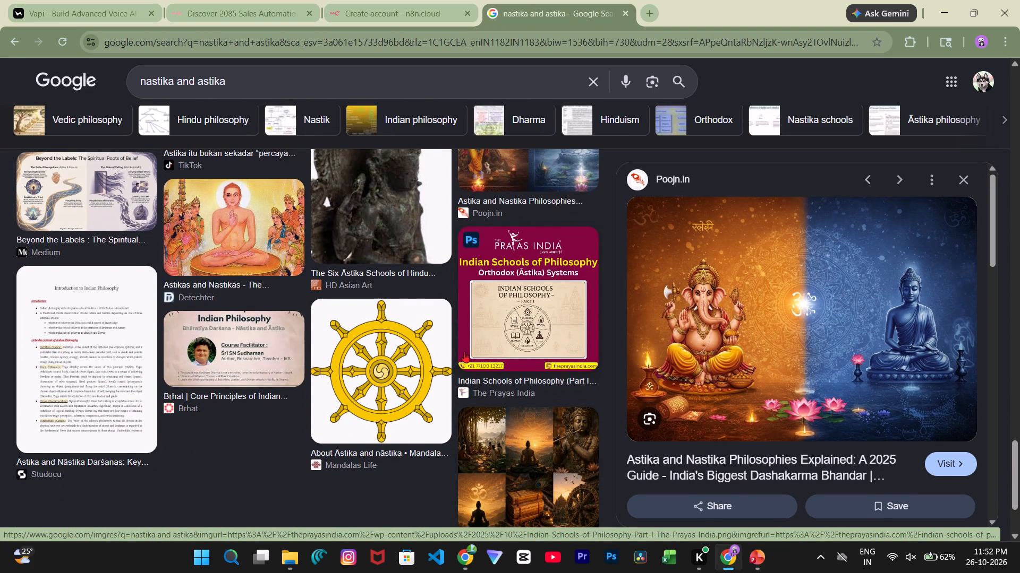
scroll(481, 367, "down", 2)
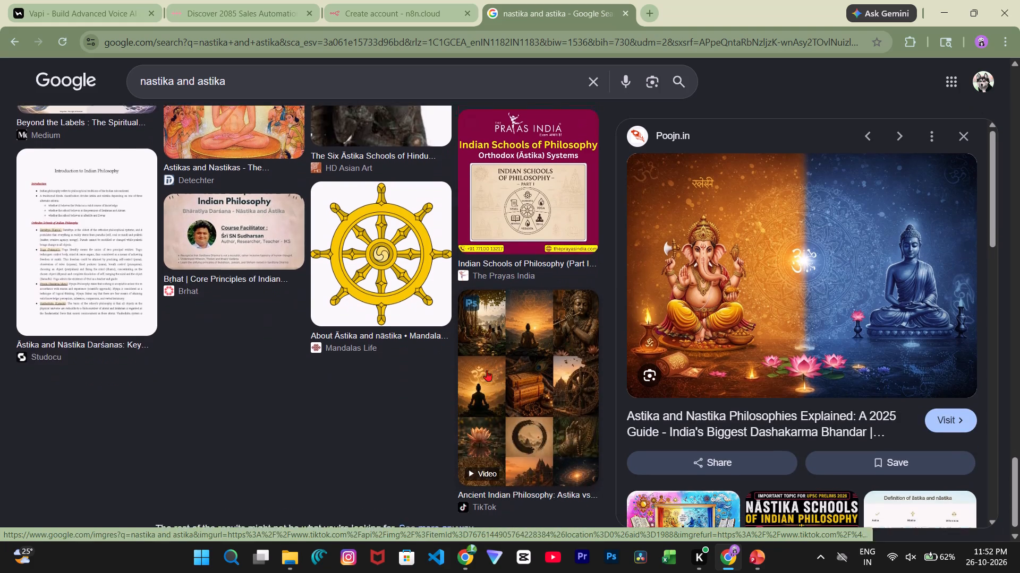
Copy the "Ancient Indian Philosophy: Astika vs..." collage image and paste it onto the Conclusion slide 11 in PowerPoint.
right_click(511, 390)
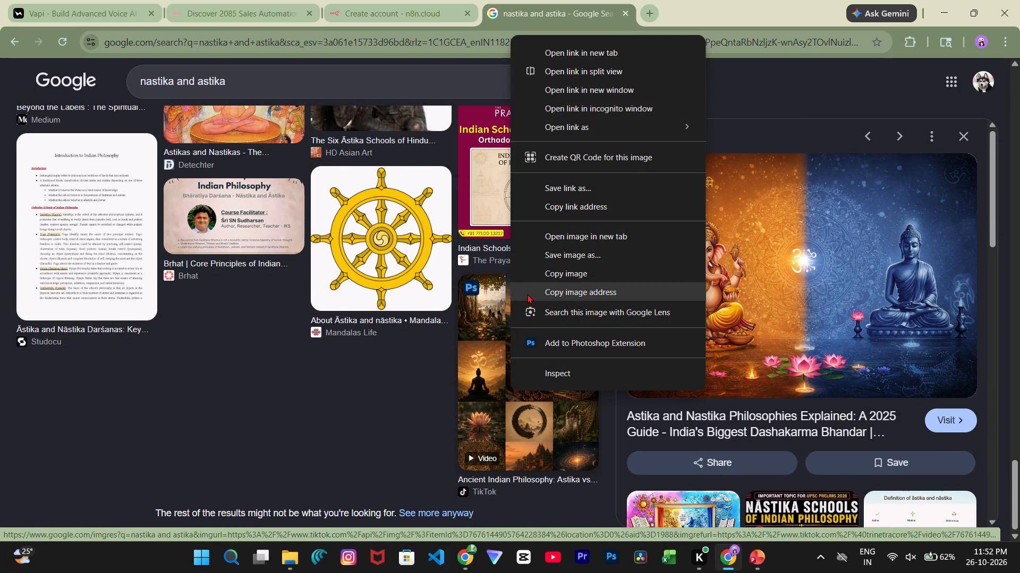
left_click(536, 279)
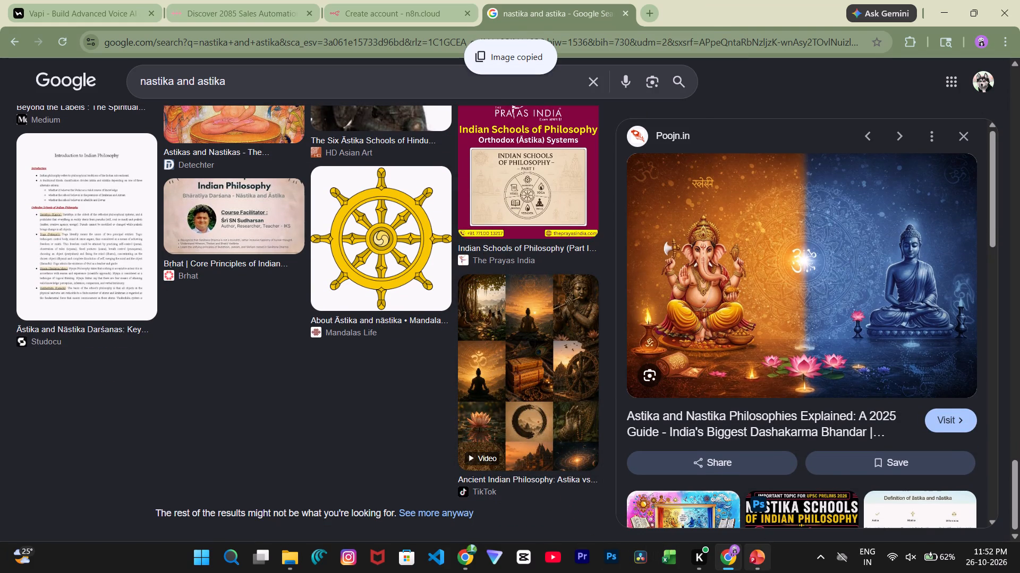
double_click(758, 562)
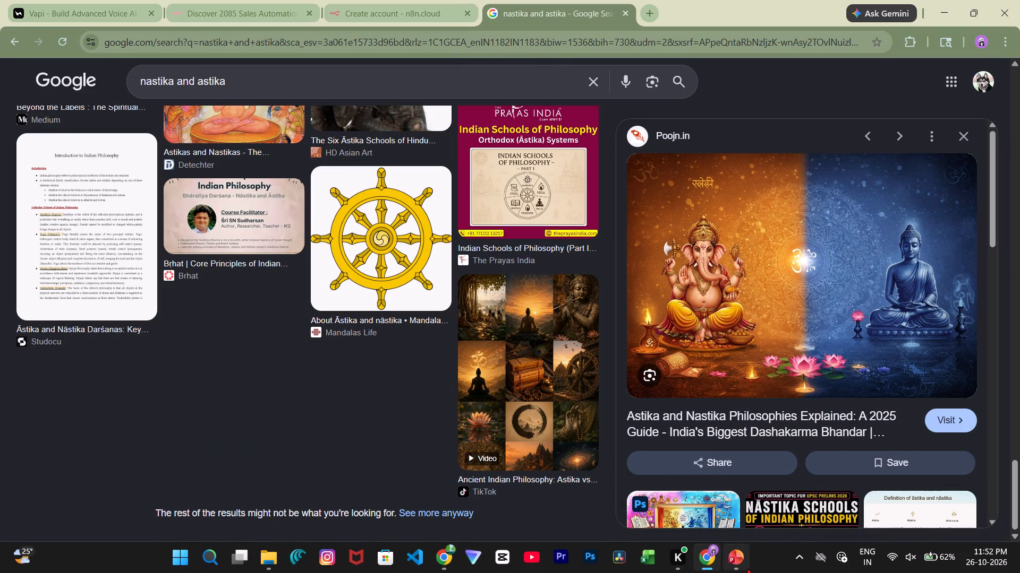
left_click(728, 561)
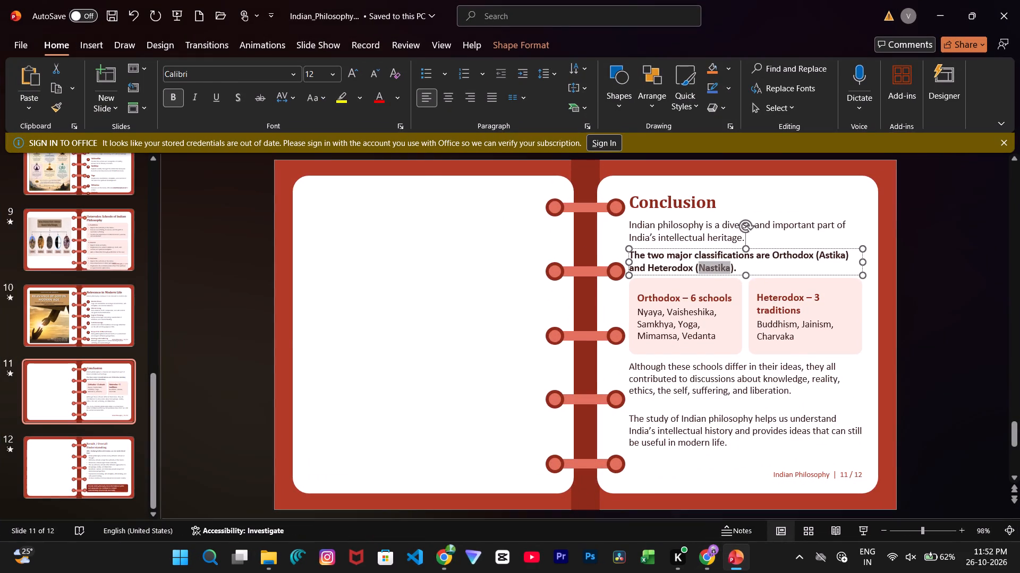
left_click(354, 383)
left_click(238, 403)
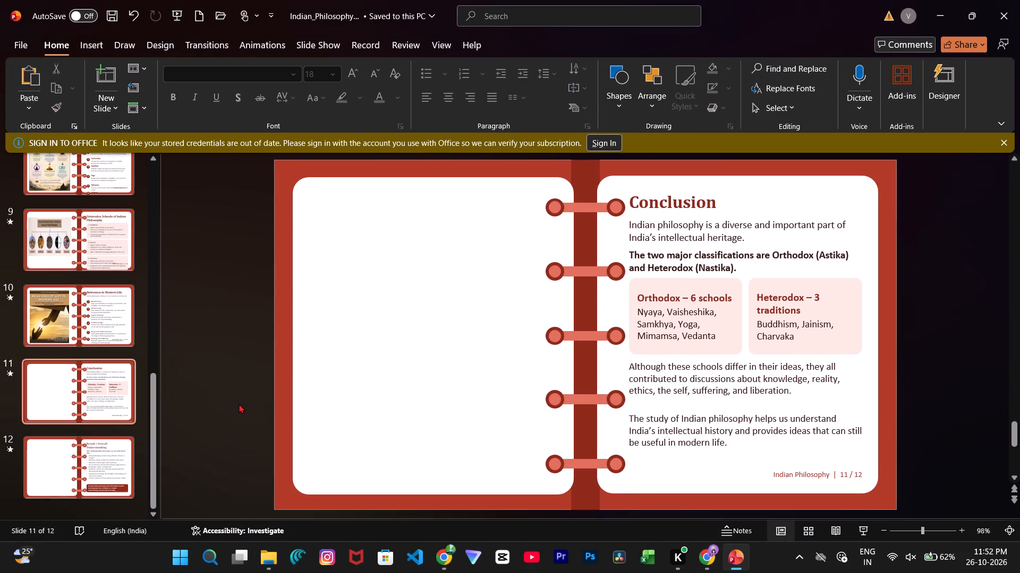
key("ctrl+v")
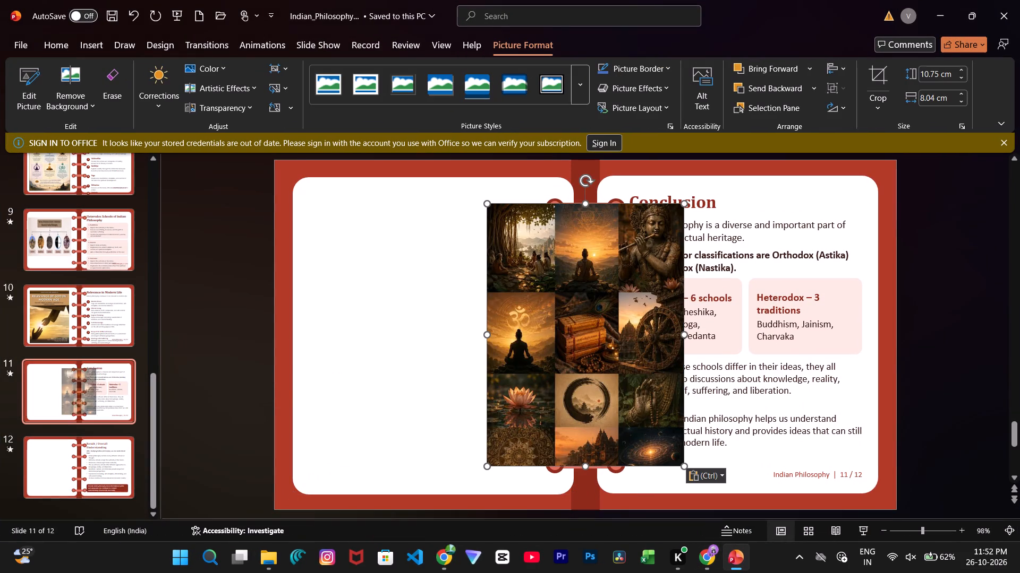
Move the collage onto slide 11's blank left page and enlarge it to about 11.51 cm high by 9.35 cm wide.
left_click_drag(568, 308, 402, 307)
left_click_drag(517, 336, 522, 334)
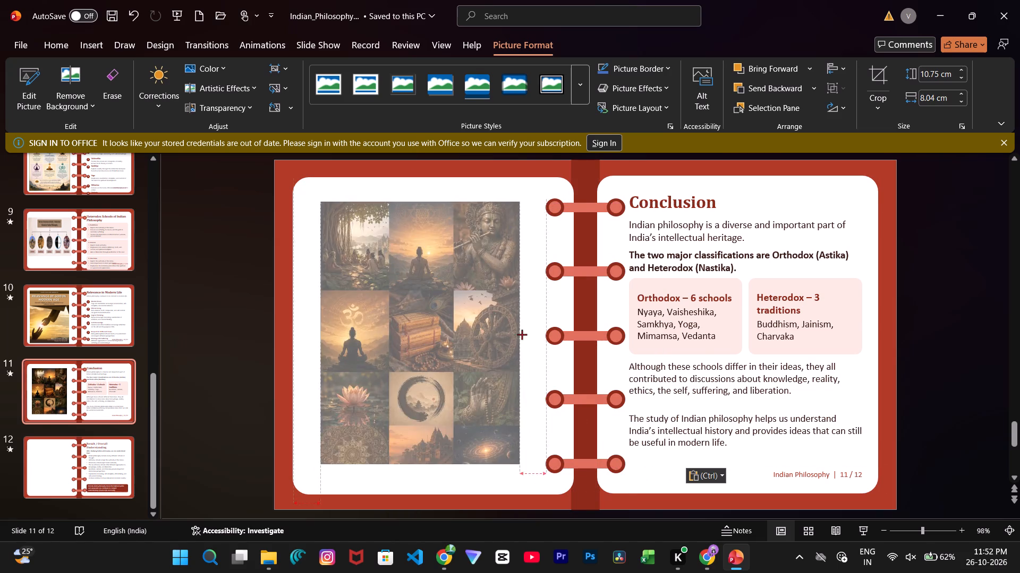
left_click_drag(522, 334, 533, 333)
left_click_drag(536, 467, 533, 479)
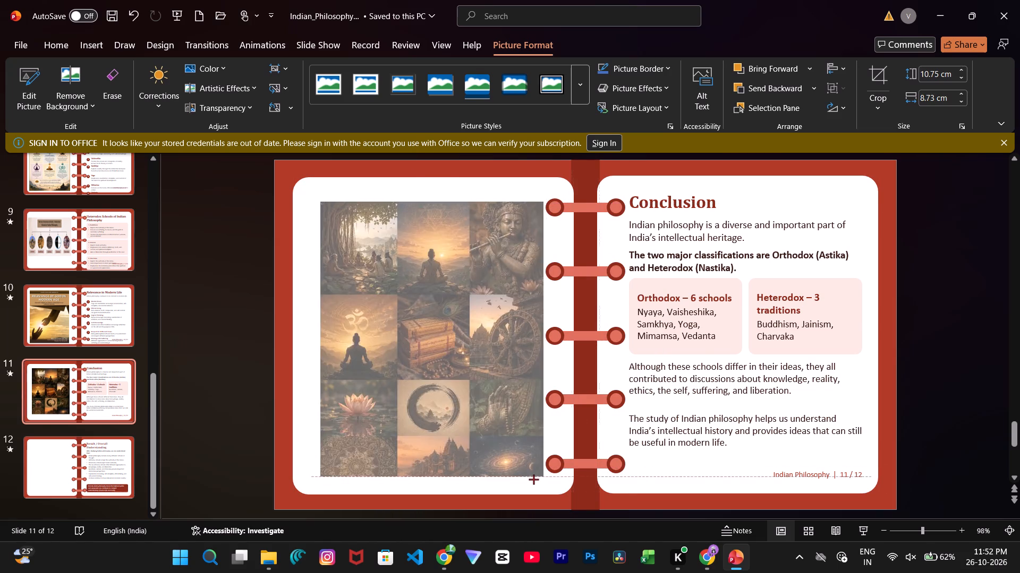
left_click_drag(533, 479, 526, 482)
left_click_drag(447, 447, 437, 428)
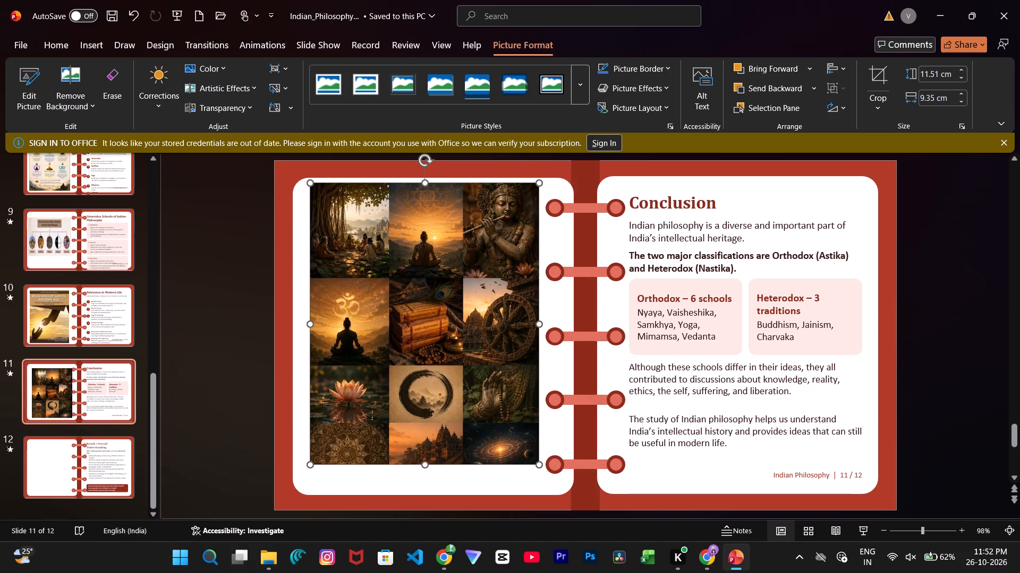
Stretch the collage's height to about 12.29 cm and fine-tune its position within slide 11's left page.
left_click(425, 467)
left_click_drag(425, 467, 426, 471)
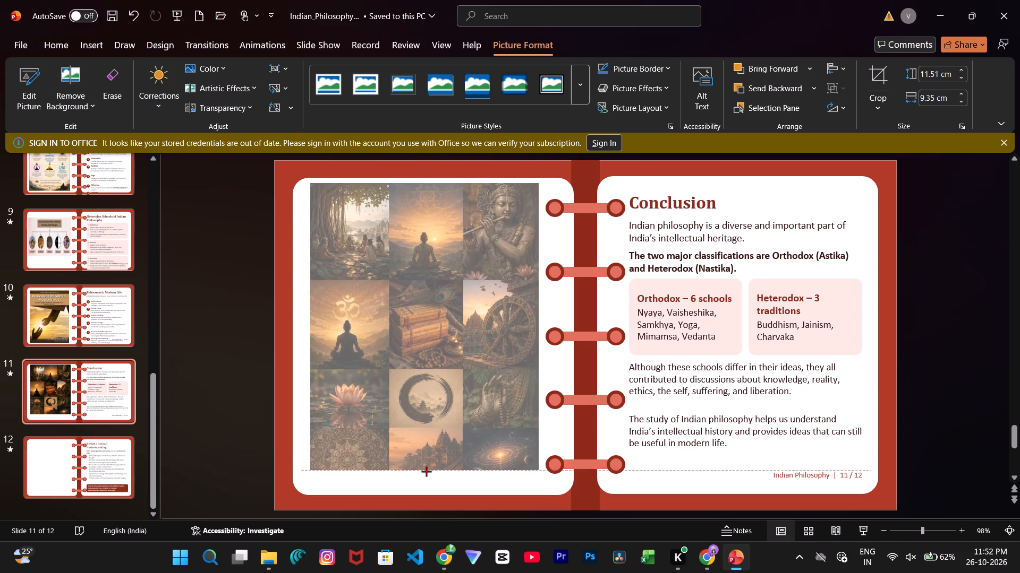
left_click_drag(426, 471, 428, 482)
left_click_drag(442, 392, 441, 402)
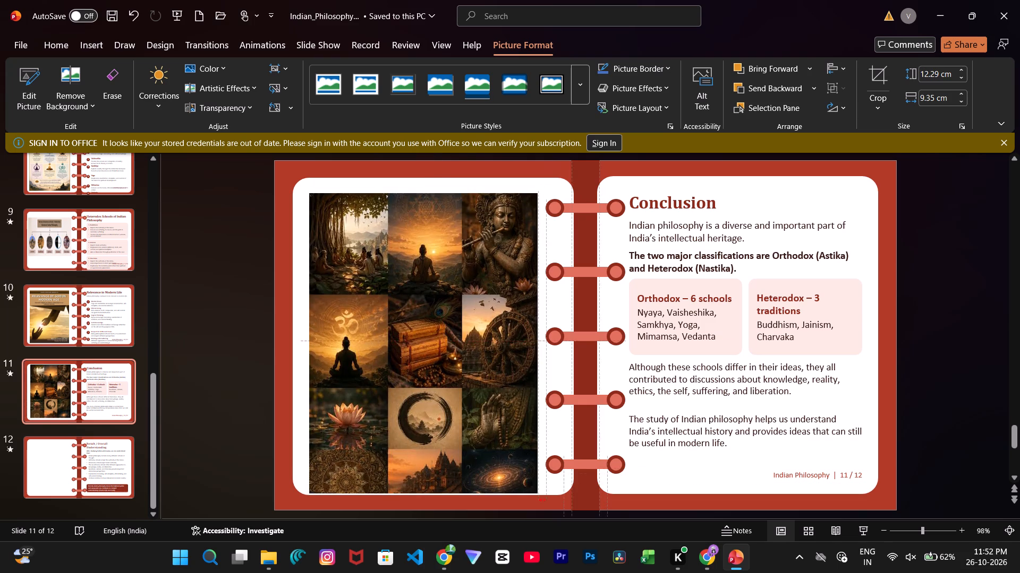
left_click_drag(441, 402, 441, 397)
left_click_drag(441, 392, 443, 383)
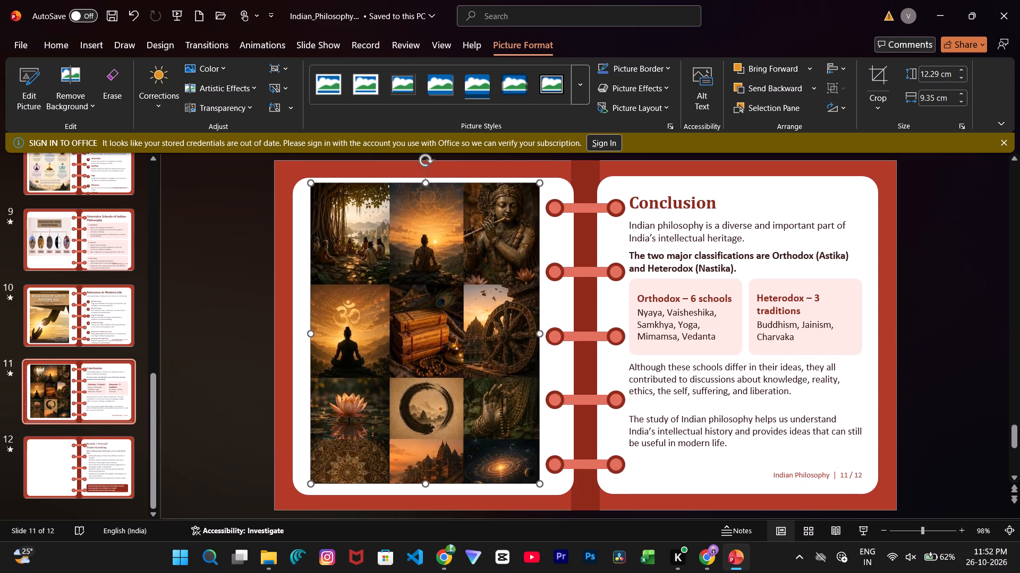
key("Left")
key("Left")
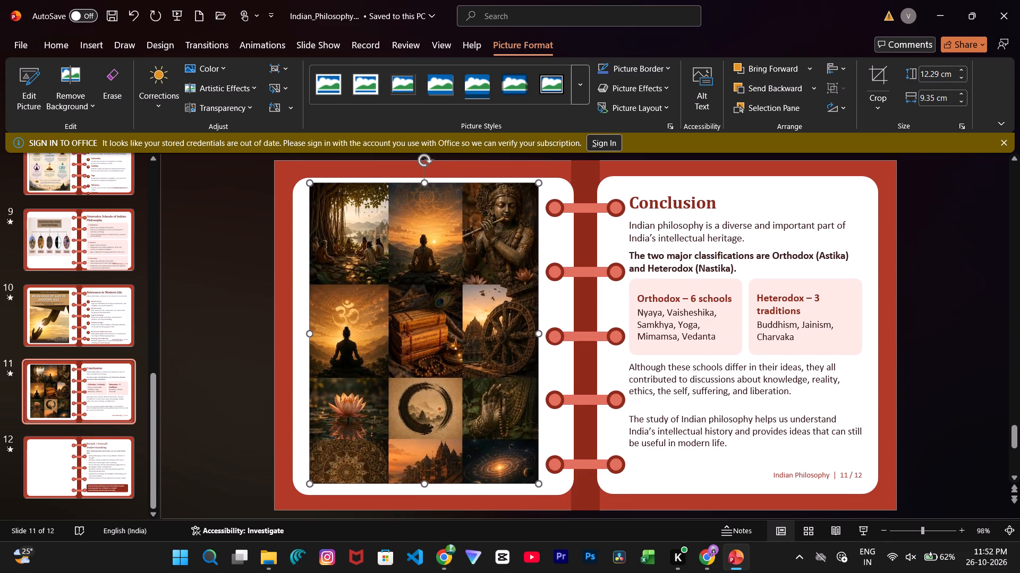
key("Right")
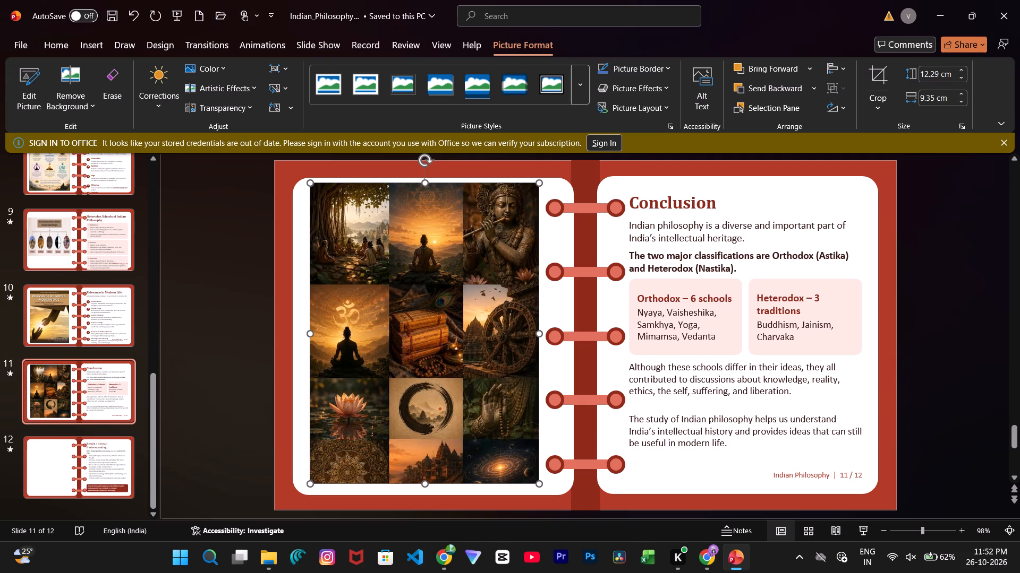
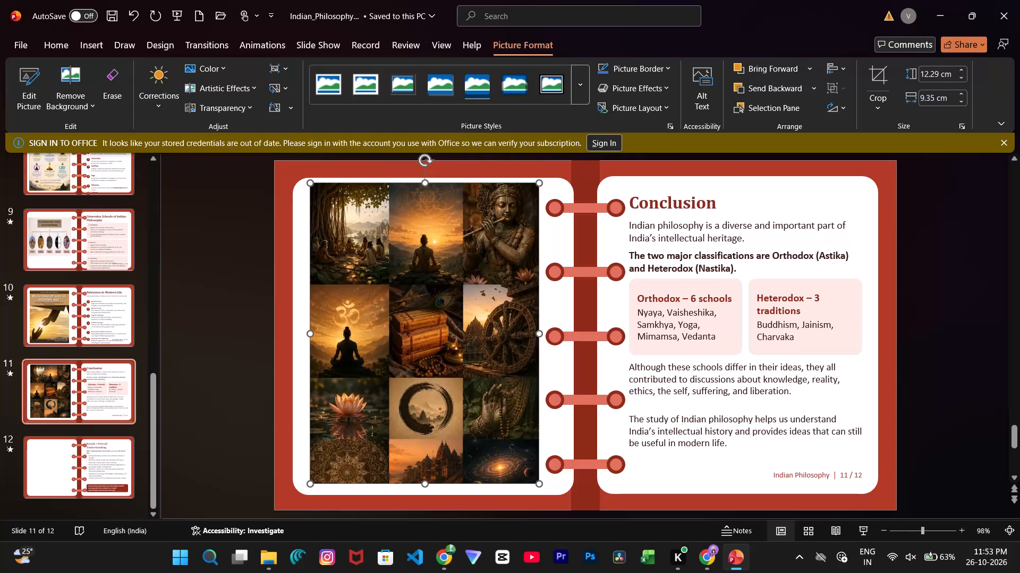
Review the slides from 12 back towards the start, checking the picture on each left page.
left_click(53, 462)
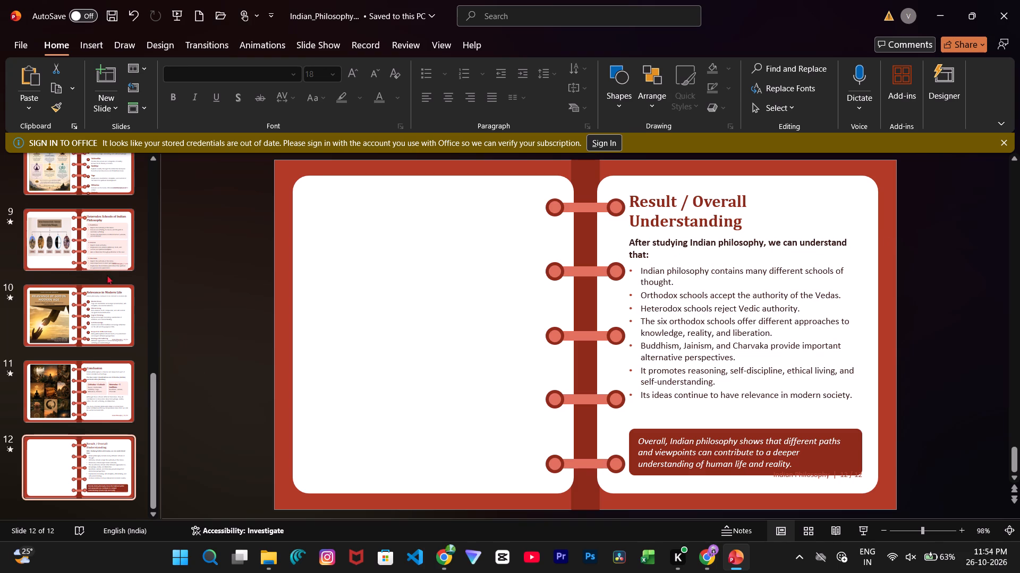
left_click(83, 324)
left_click(78, 262)
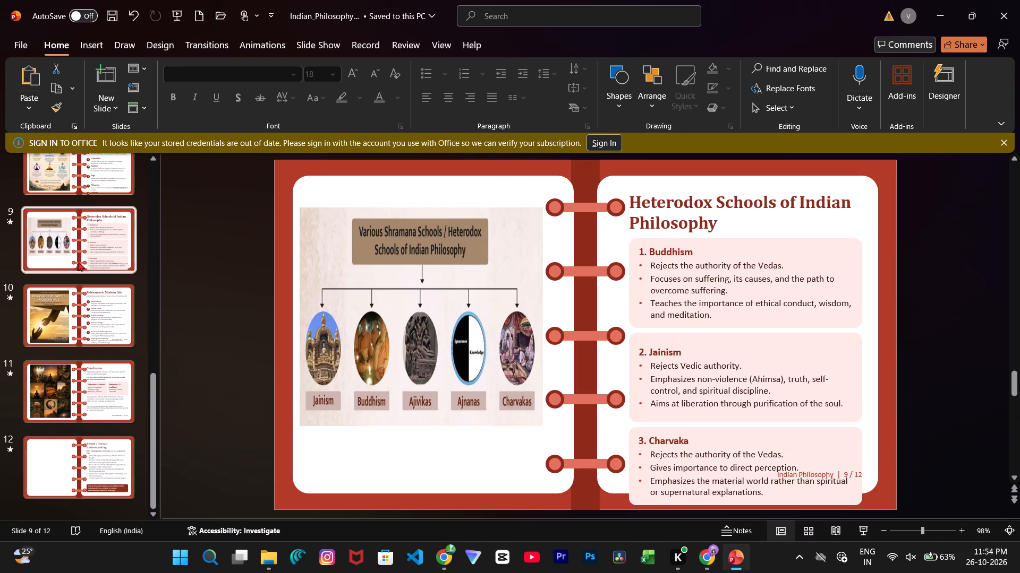
left_click(67, 183)
scroll(63, 183, "up", 1)
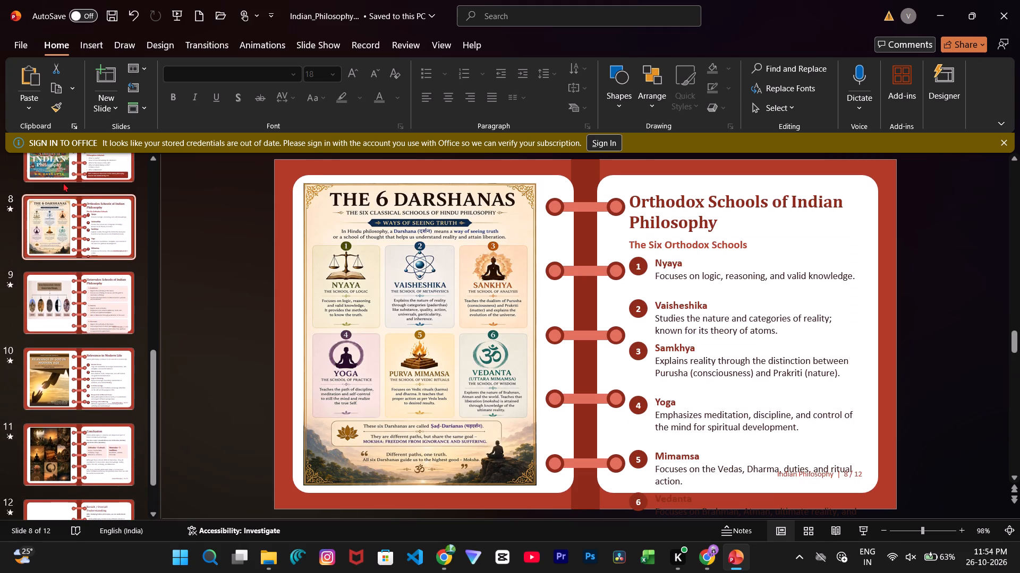
left_click(61, 169)
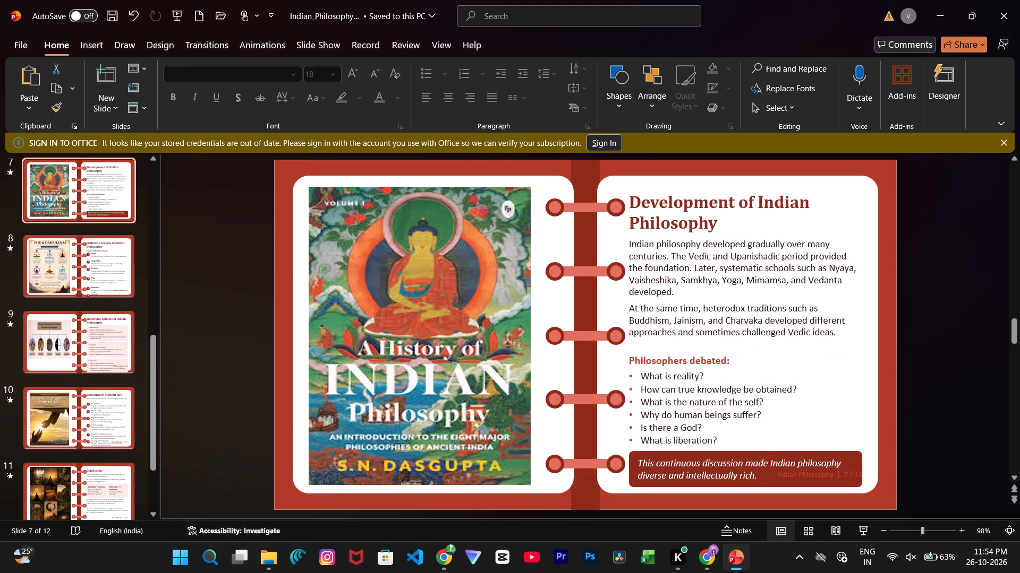
scroll(86, 296, "up", 5)
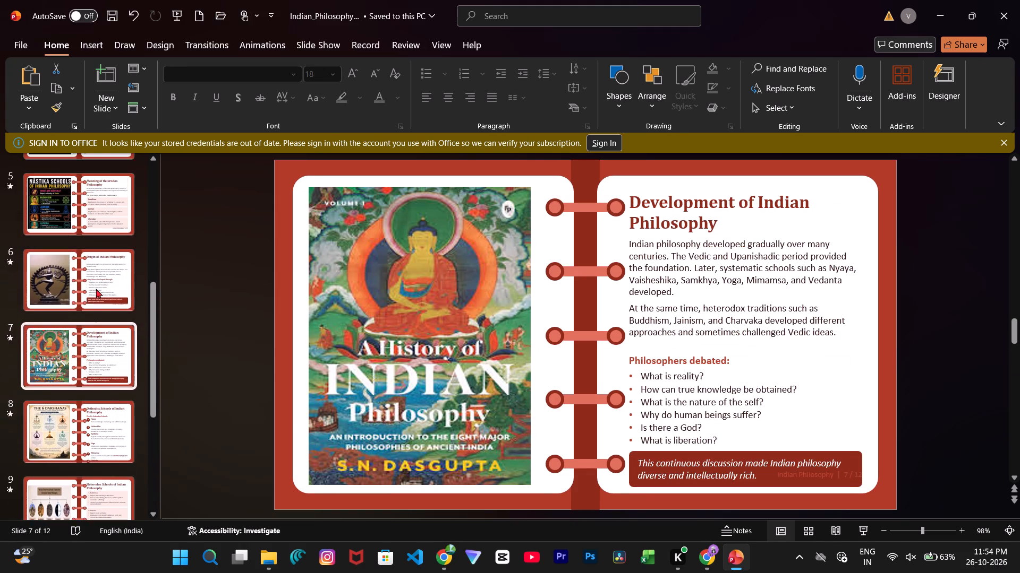
scroll(211, 256, "up", 7)
scroll(214, 269, "down", 1)
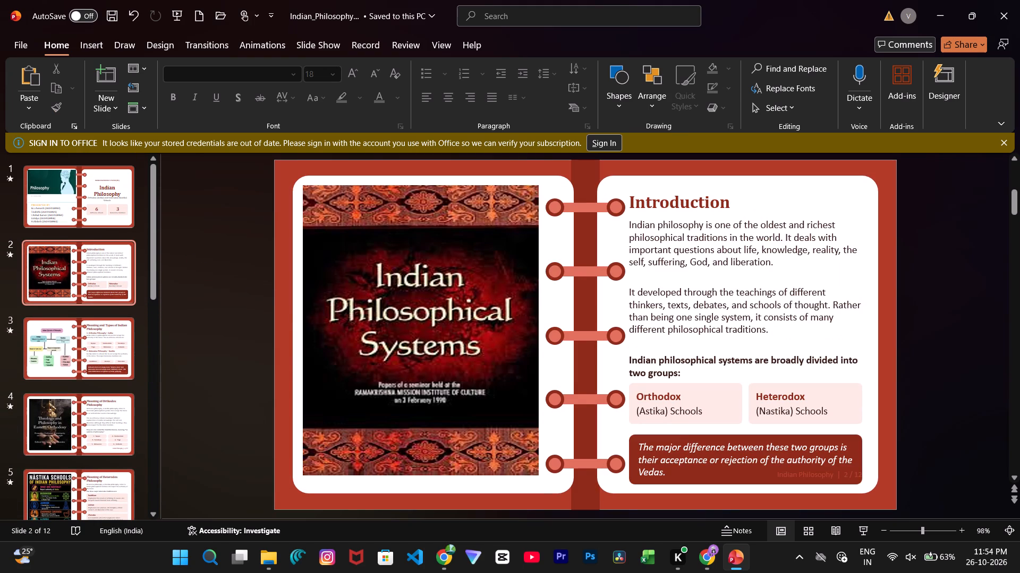
On title slide 1, nudge the Philosophy picture slightly upward on the left page, above the presenter list.
left_click(54, 190)
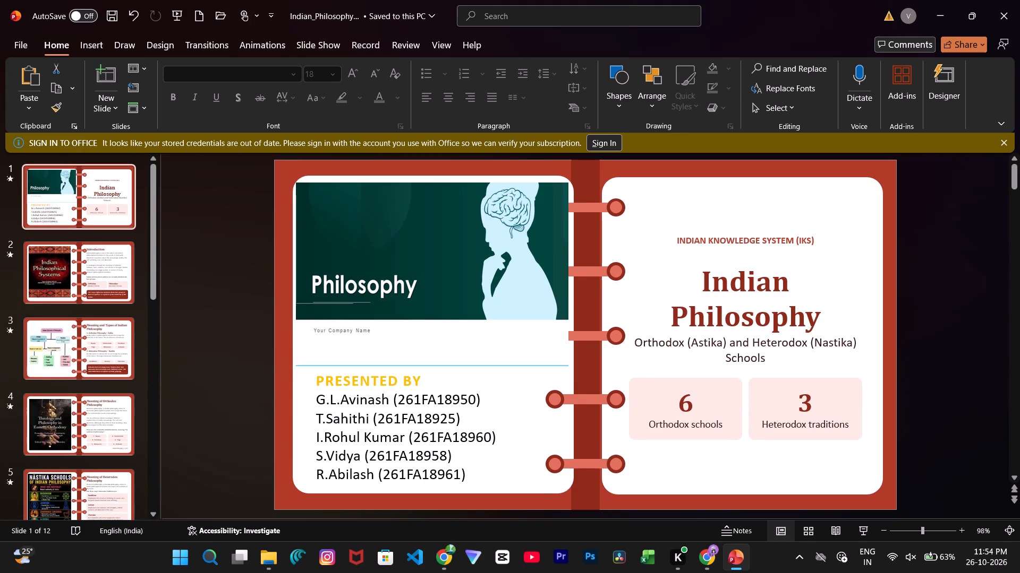
left_click(443, 301)
left_click(443, 292)
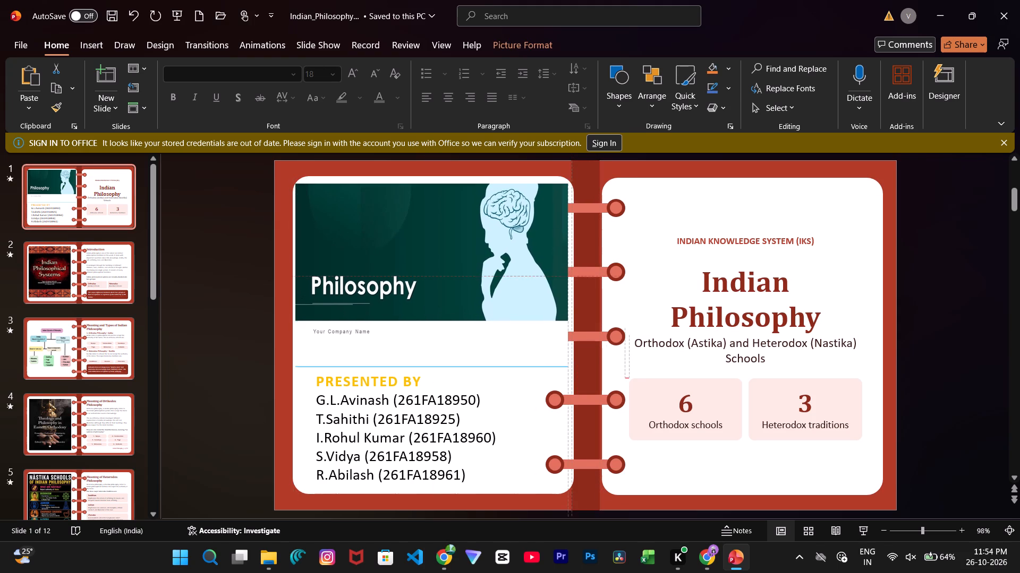
triple_click(447, 290)
left_click(447, 289)
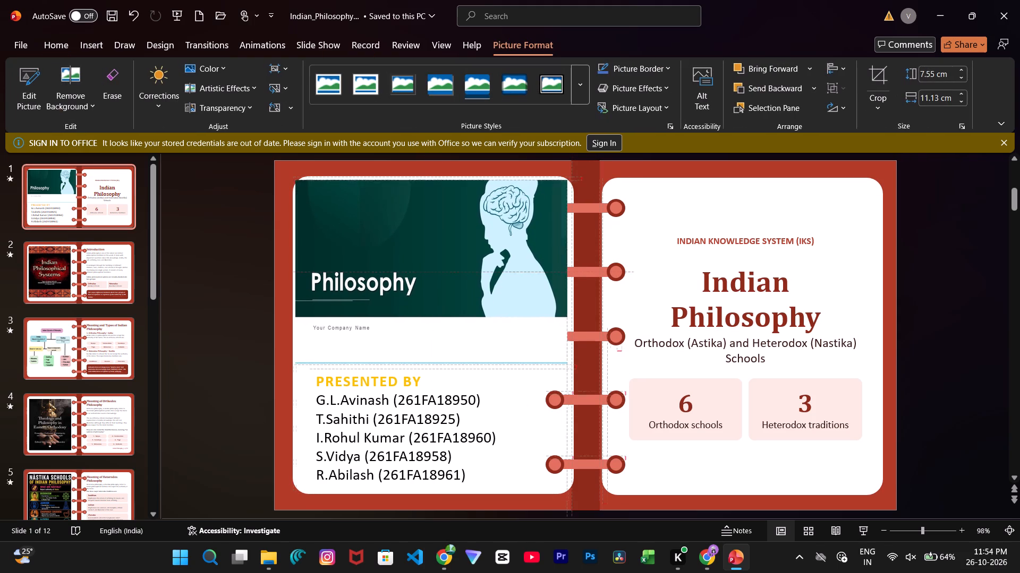
left_click(443, 288)
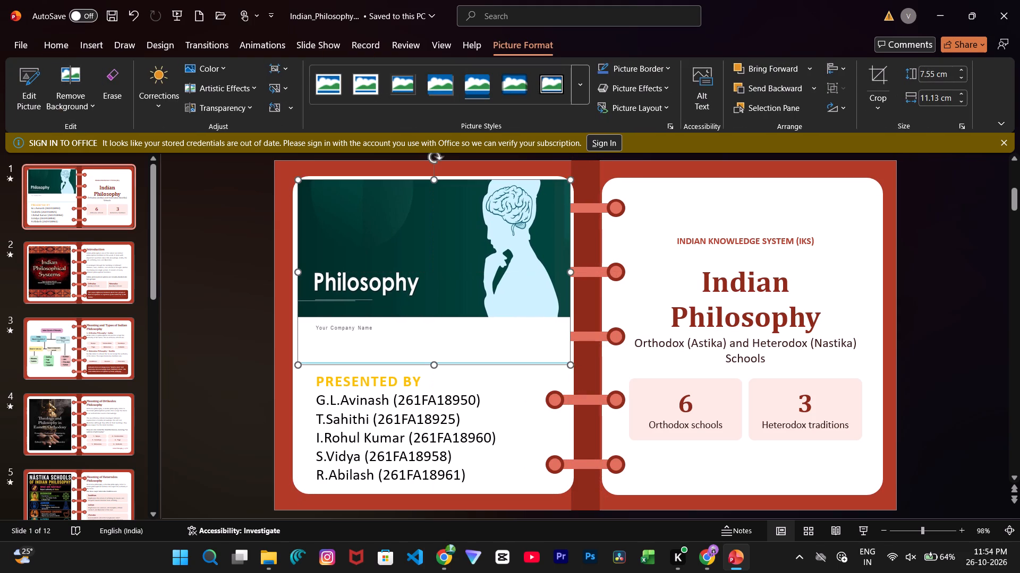
left_click(231, 323)
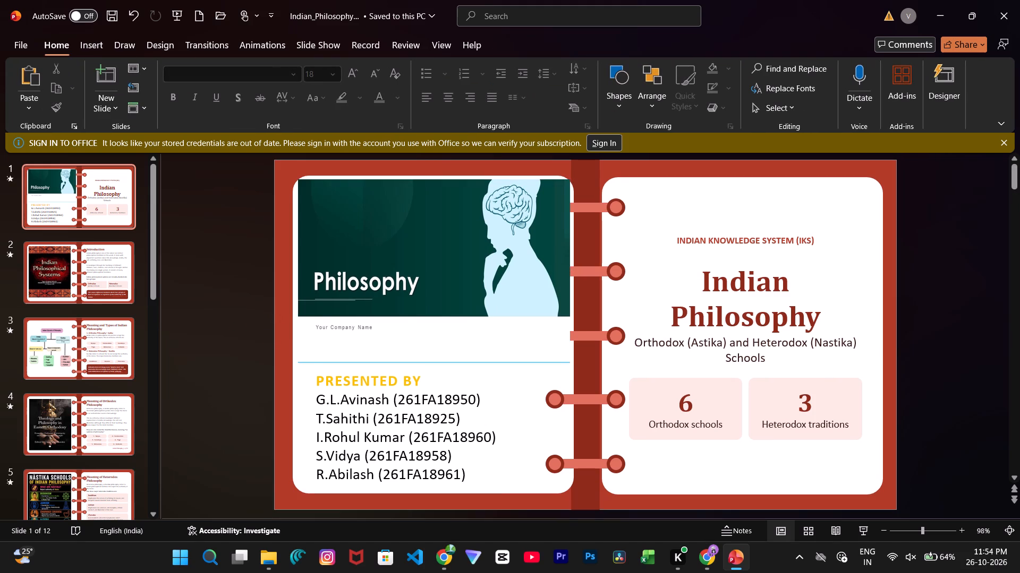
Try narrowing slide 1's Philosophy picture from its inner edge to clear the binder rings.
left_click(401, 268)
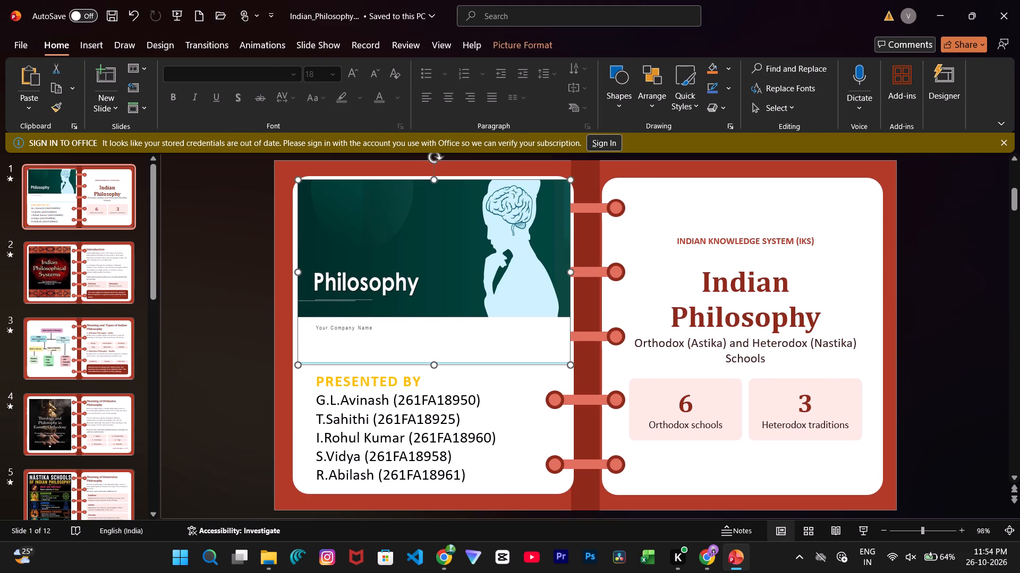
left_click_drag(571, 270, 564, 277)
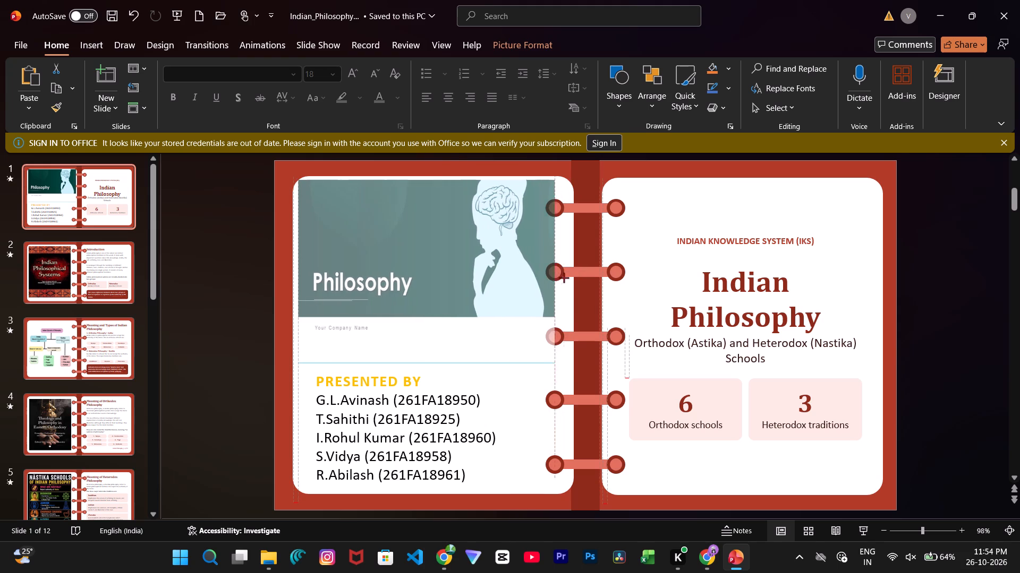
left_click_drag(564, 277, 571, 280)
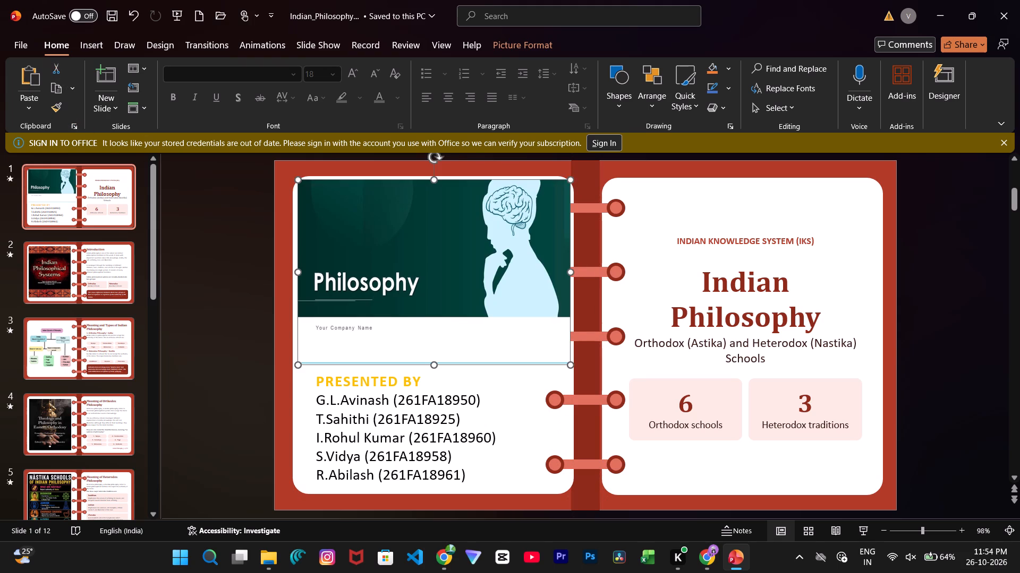
Crop slide 1's Philosophy picture to remove the white "Your Company Name" strip and thin margins along its top and inner edge.
left_click(340, 234)
left_click(91, 44)
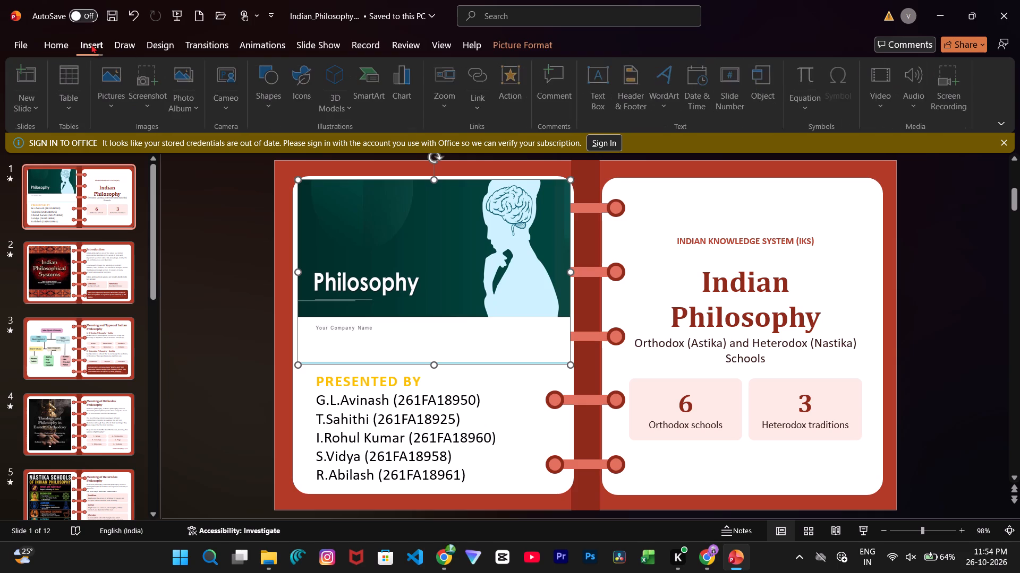
right_click(367, 235)
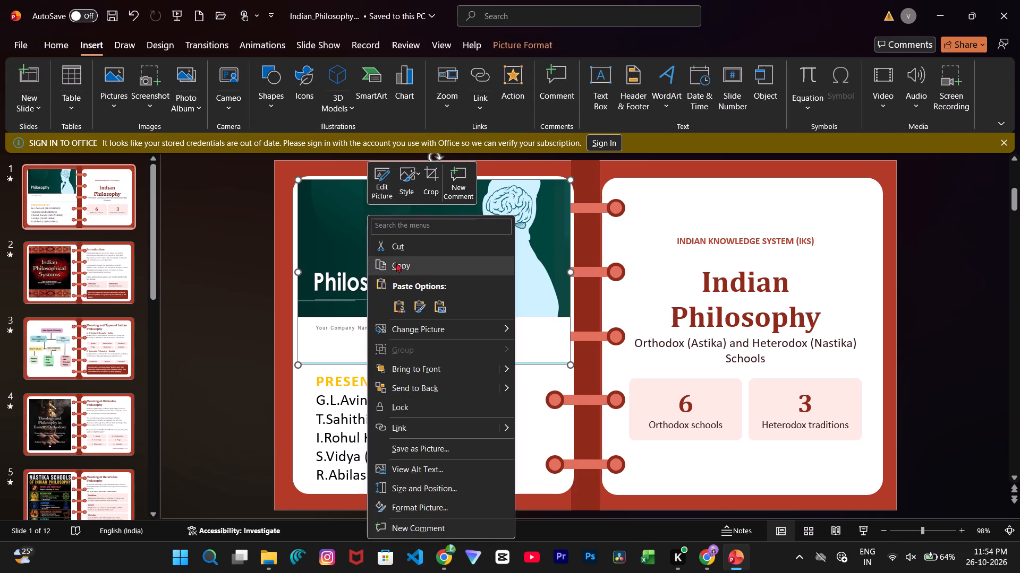
left_click(432, 190)
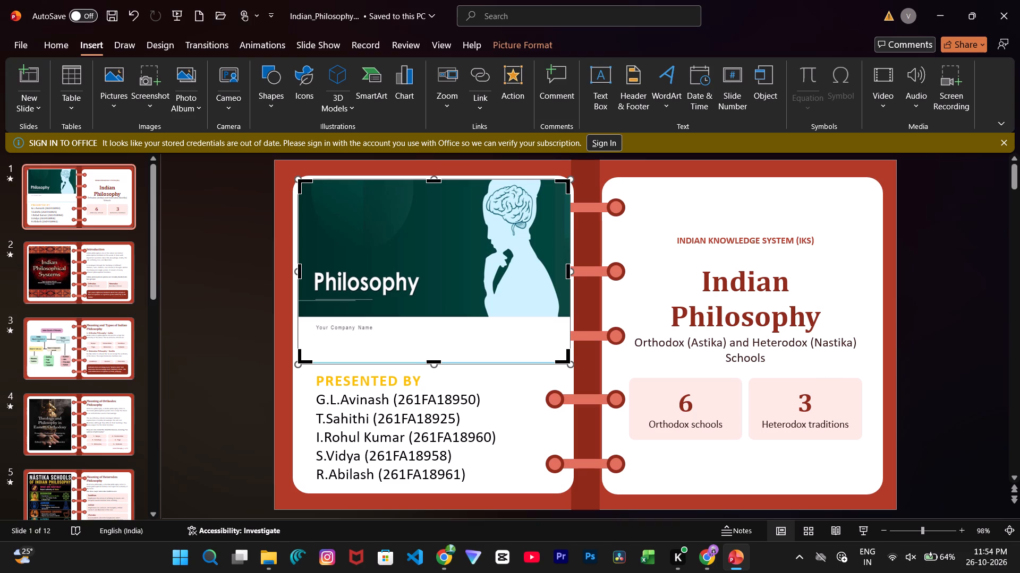
left_click(566, 186)
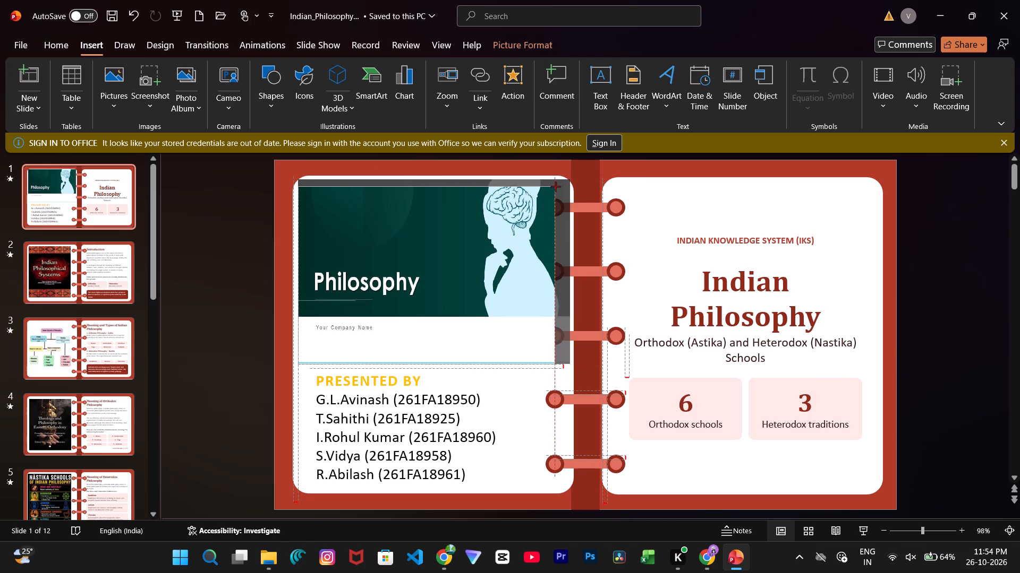
left_click(564, 183)
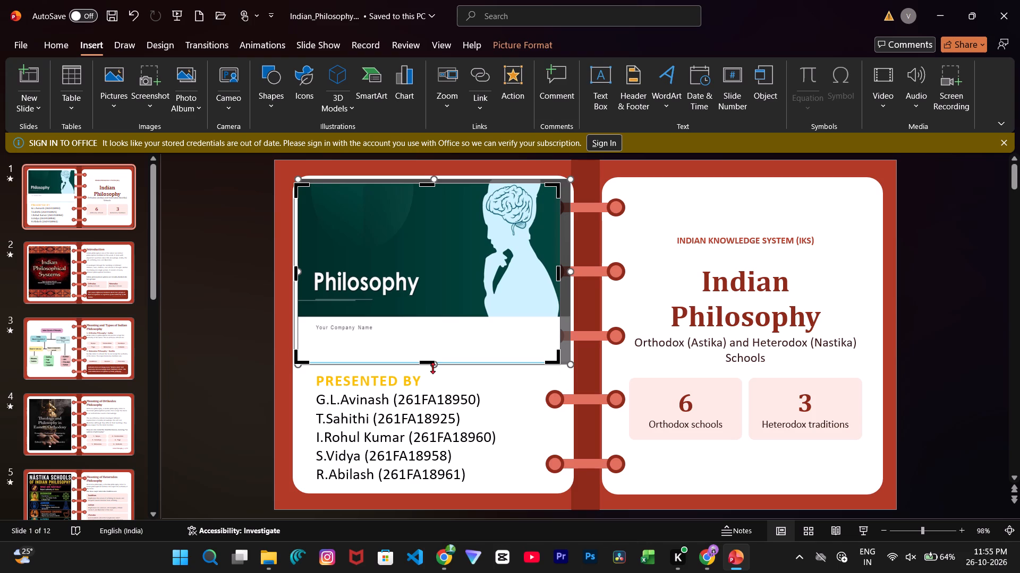
left_click_drag(429, 363, 426, 342)
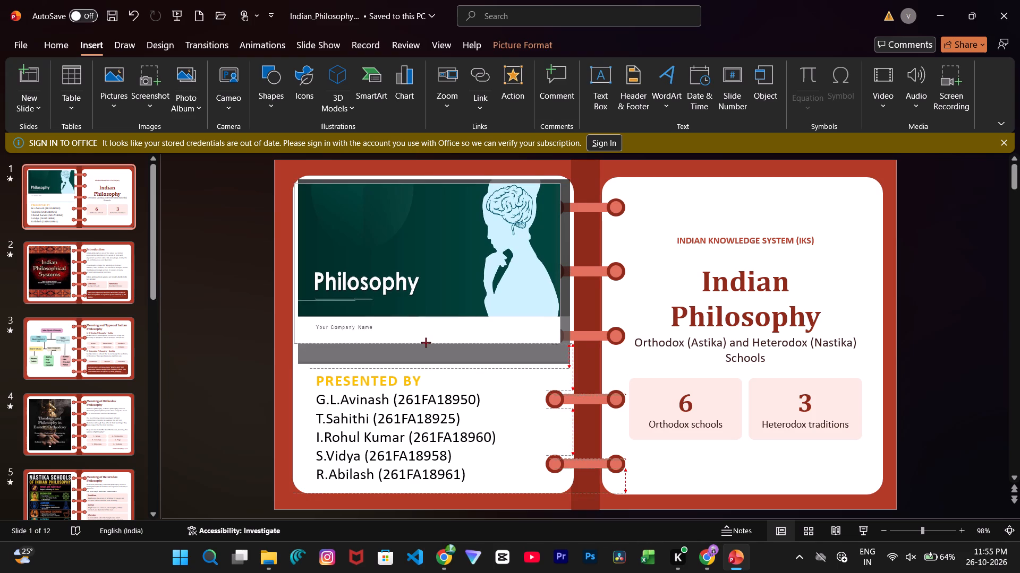
left_click_drag(426, 342, 433, 317)
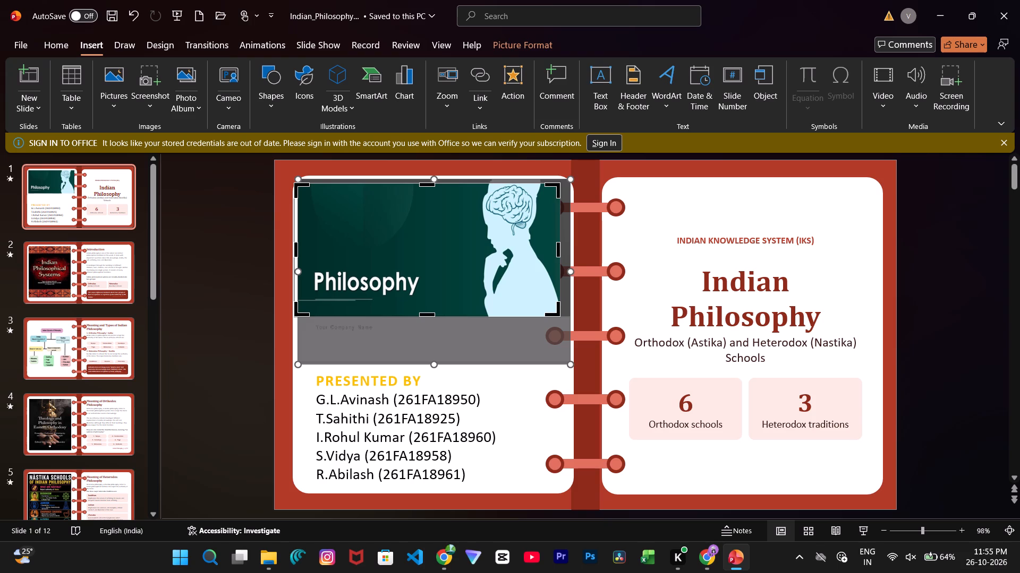
left_click(508, 266)
key("Return")
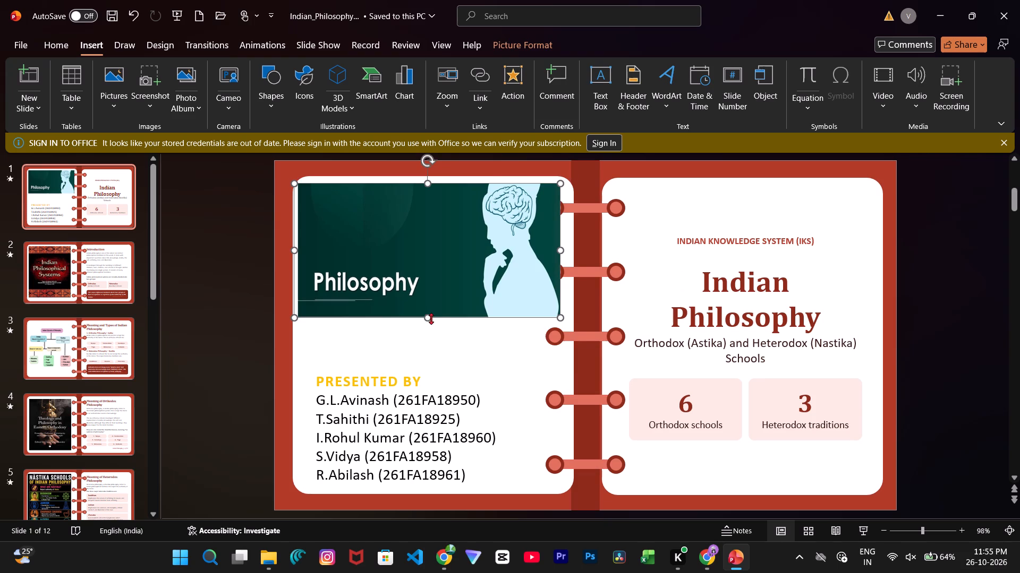
Narrow the cropped Philosophy picture to clear the binder rings, stretch it down towards "PRESENTED BY", and shift it slightly towards the outer page edge.
left_click_drag(431, 318, 427, 326)
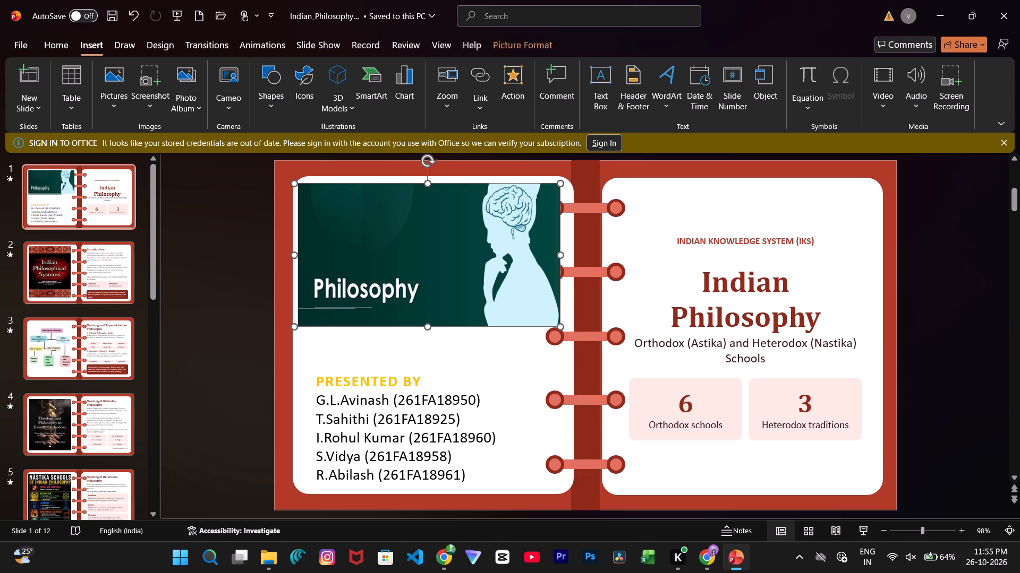
left_click_drag(556, 256, 545, 255)
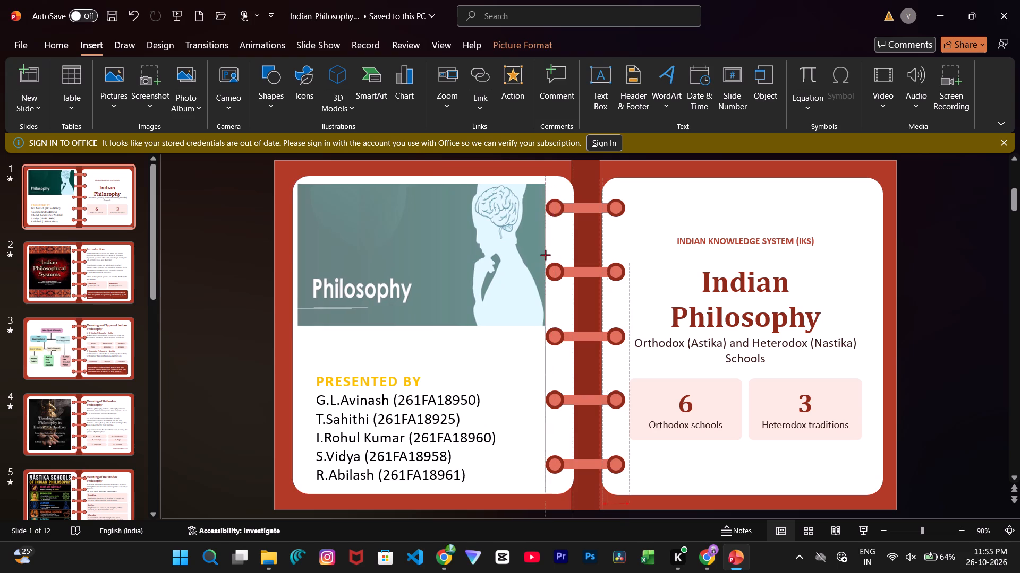
left_click_drag(545, 255, 544, 255)
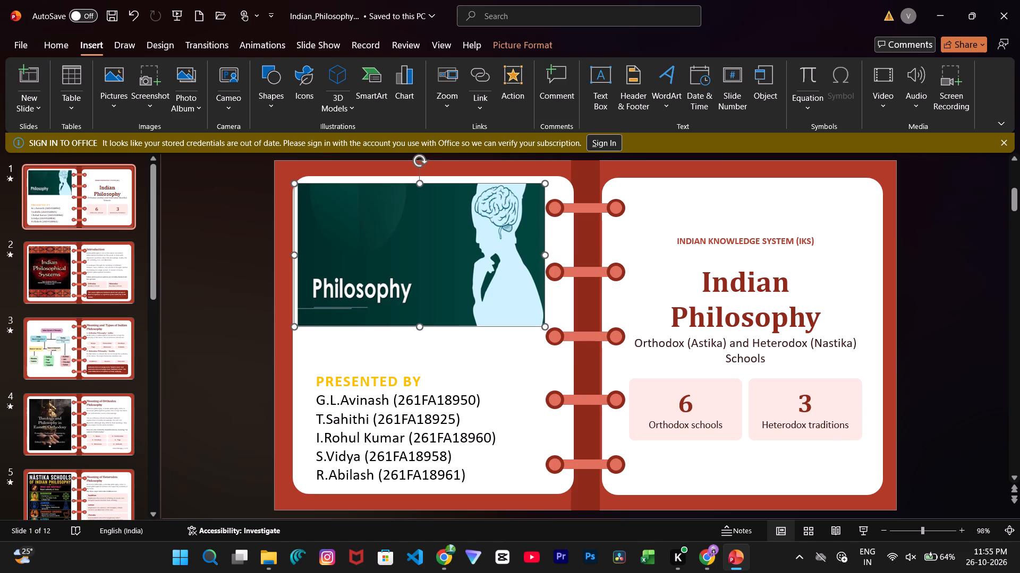
left_click_drag(419, 327, 416, 338)
left_click(434, 286)
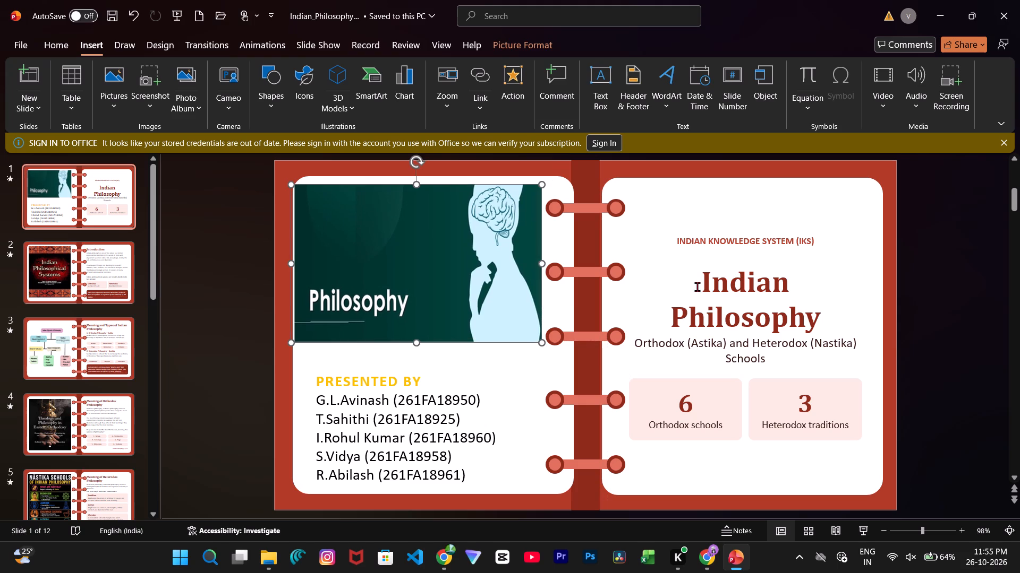
left_click(418, 342)
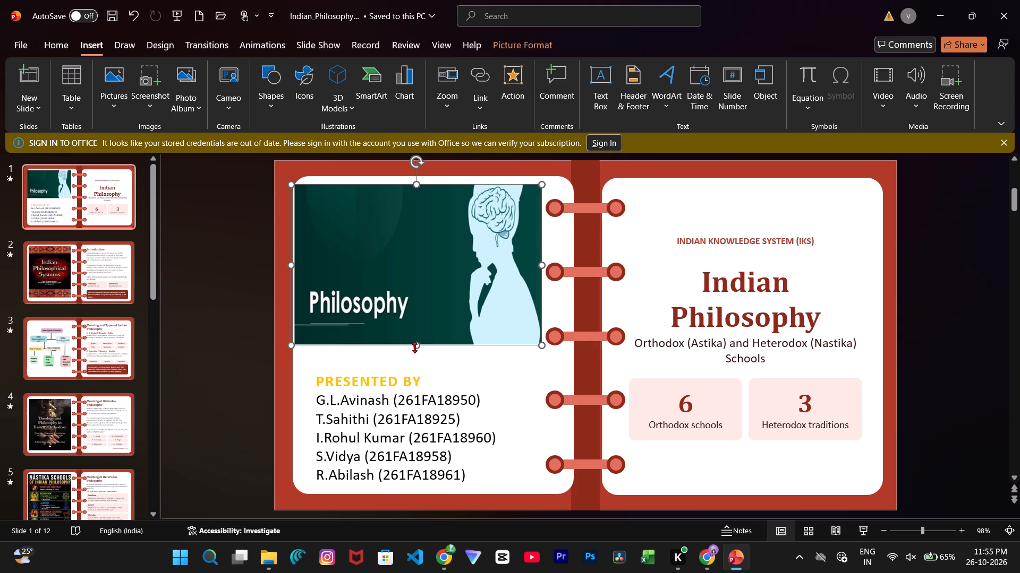
left_click(414, 348)
left_click_drag(419, 345, 419, 352)
left_click(902, 291)
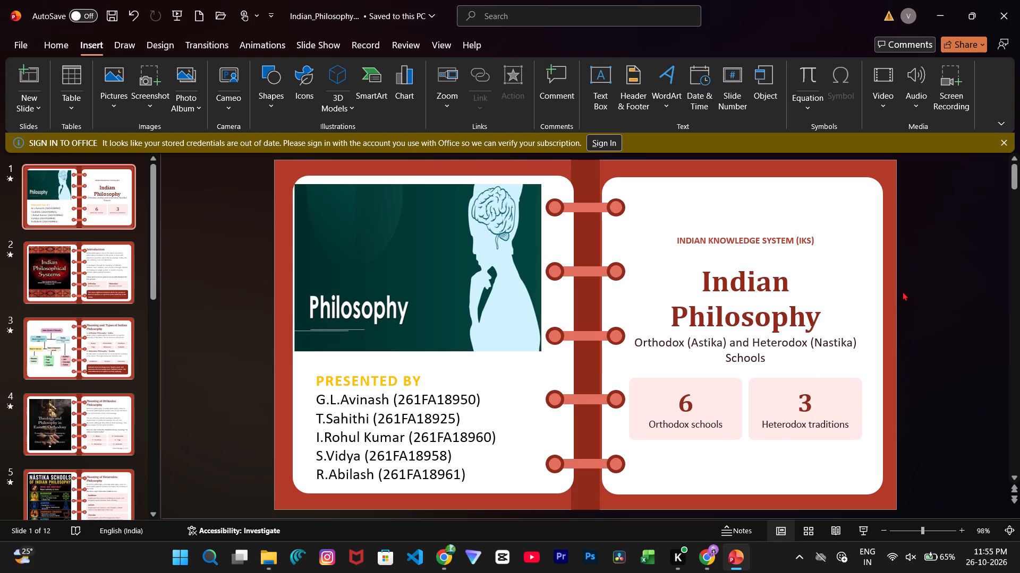
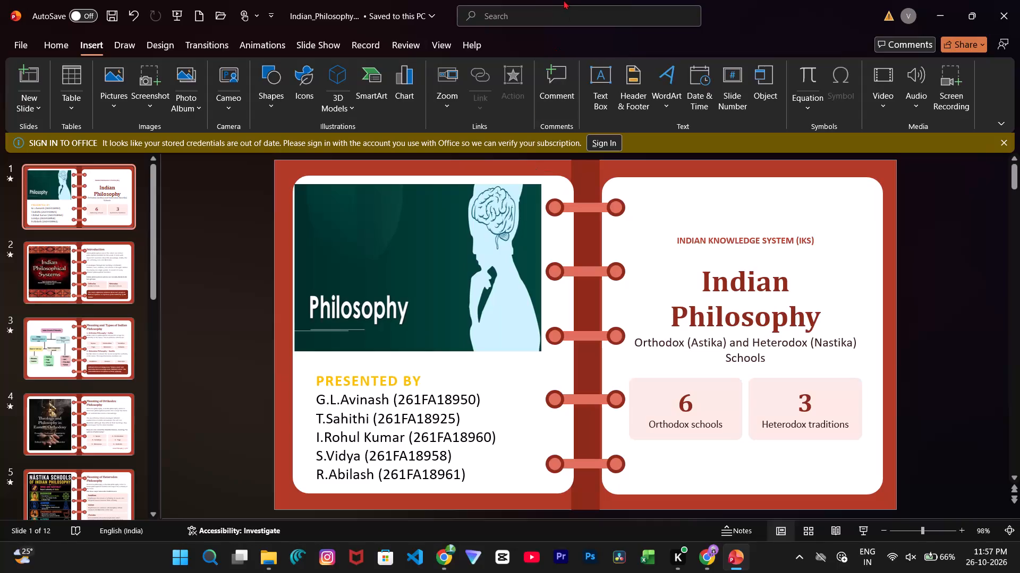
Review the left-page pictures on slides 3, 8, 9, 11 and 12 to check which slides still lack an illustration.
left_click(73, 331)
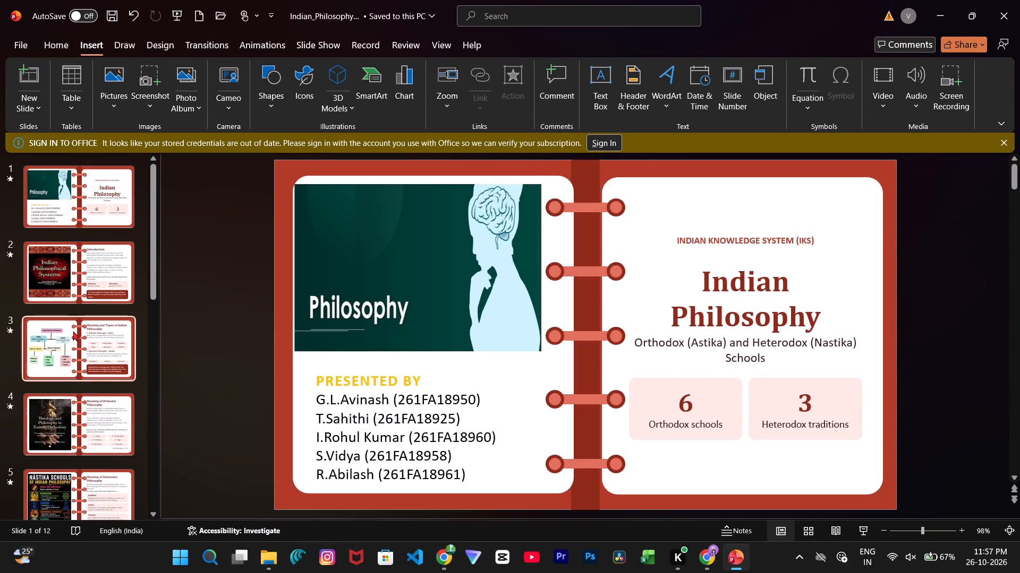
scroll(70, 335, "down", 5)
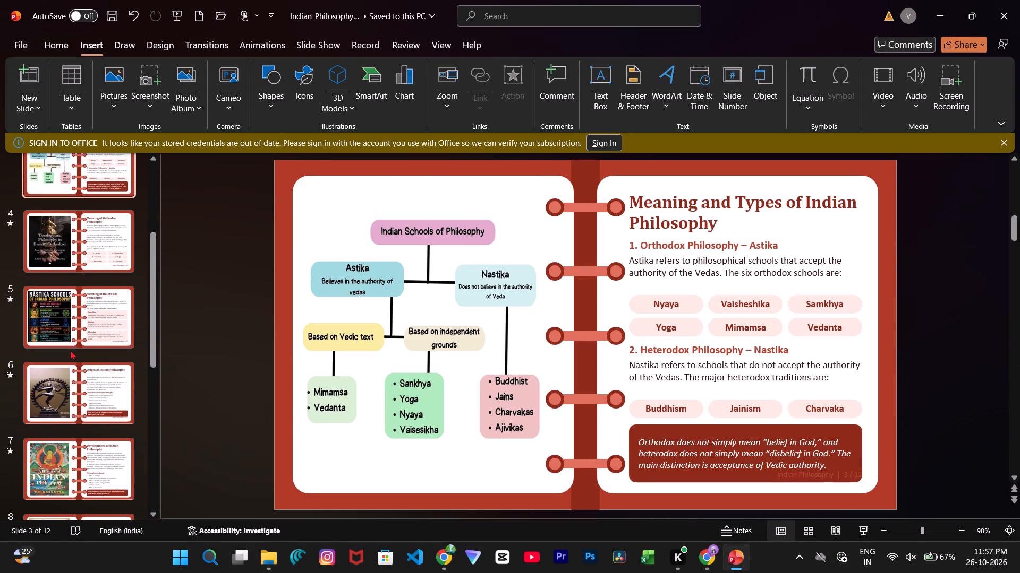
scroll(73, 361, "down", 13)
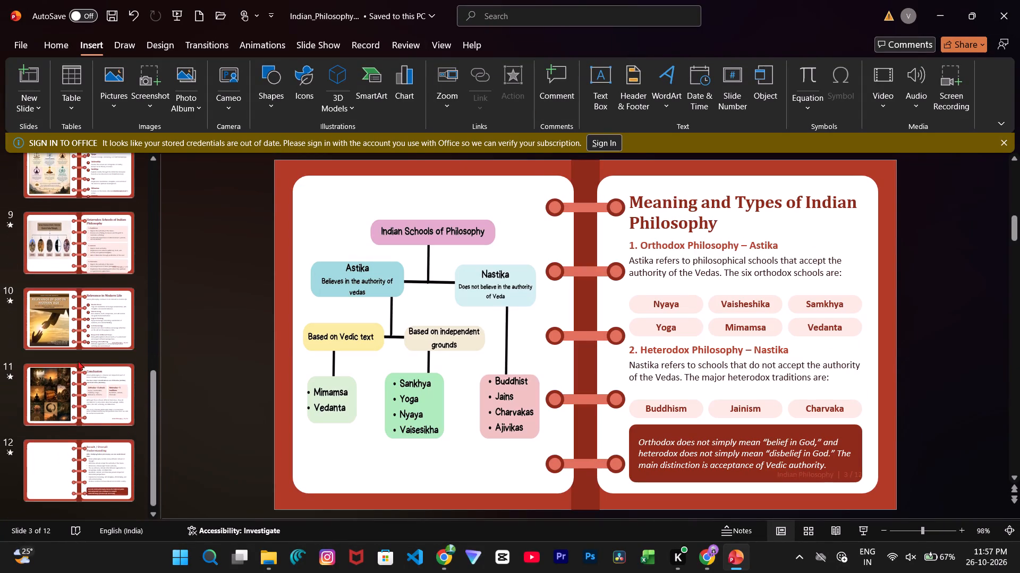
scroll(78, 361, "down", 2)
left_click(57, 377)
left_click(50, 447)
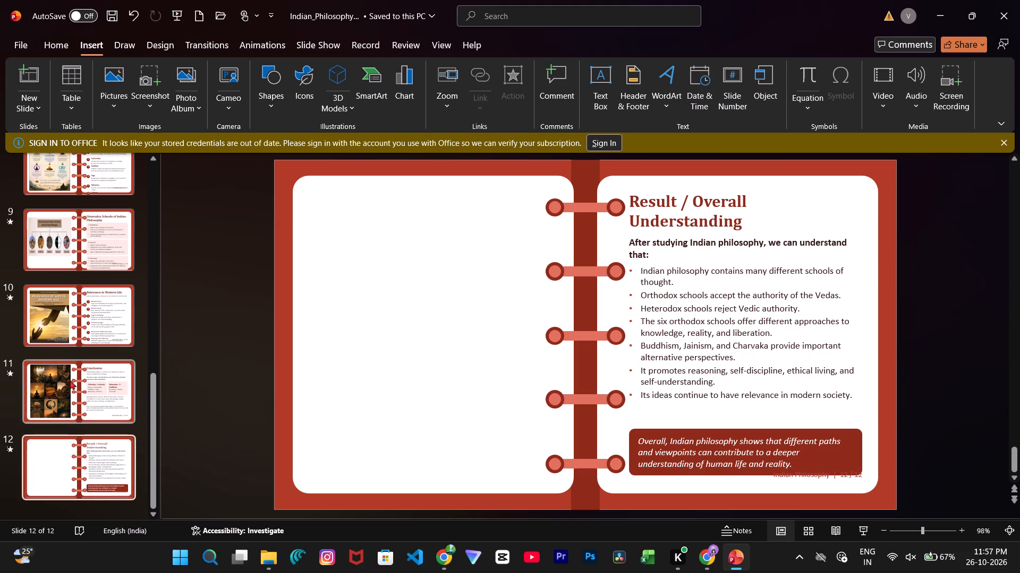
left_click(67, 261)
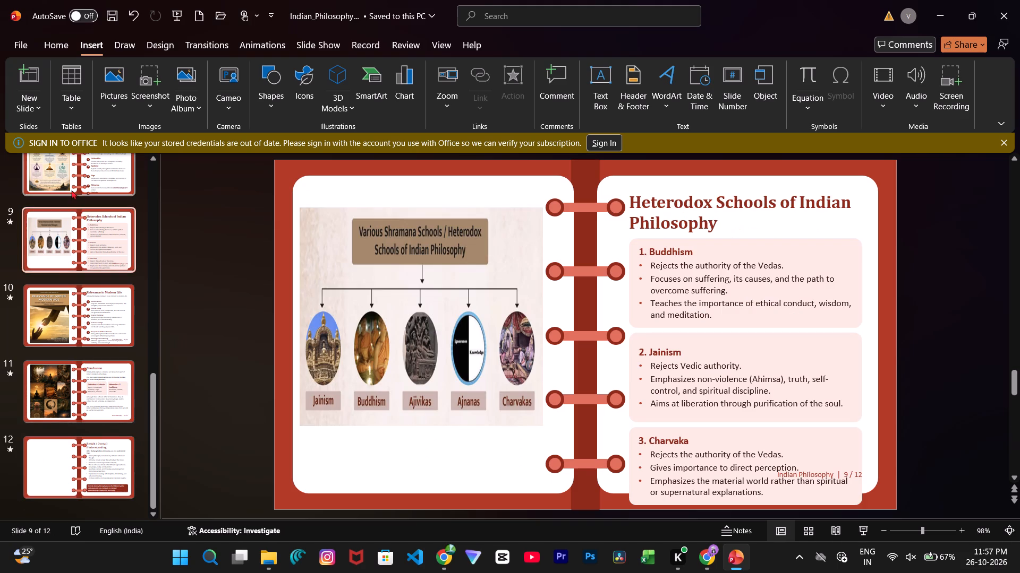
left_click(68, 180)
scroll(74, 183, "up", 3)
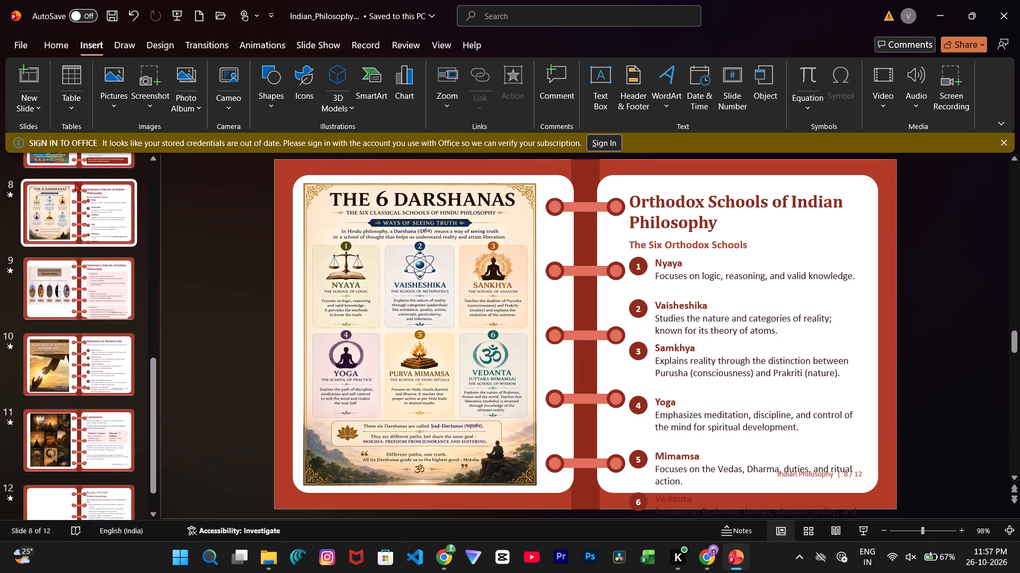
scroll(74, 183, "up", 6)
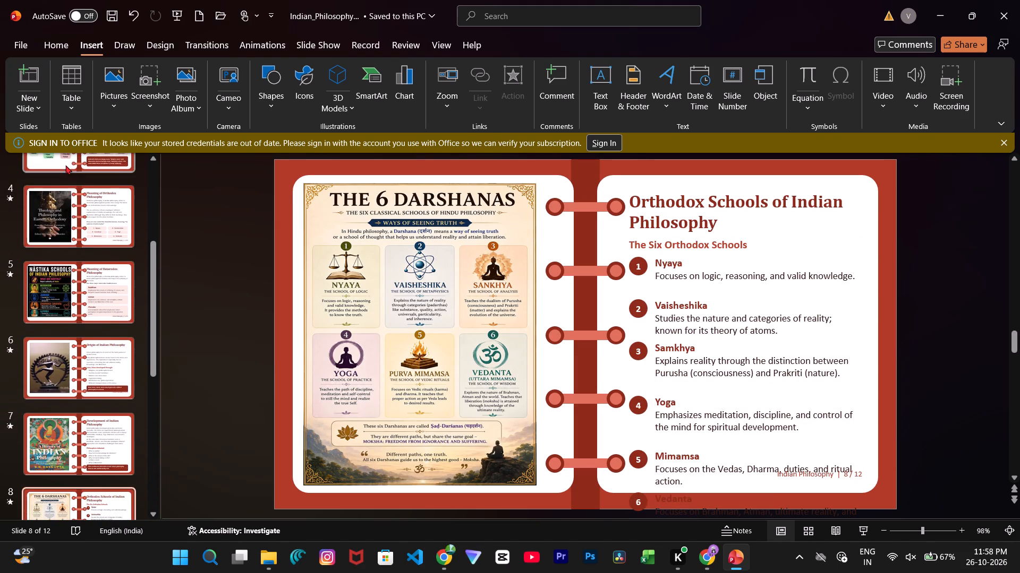
Go through the slides in order from slide 3 to slide 12, checking each left-page picture, and return to the Conclusion slide.
left_click(65, 158)
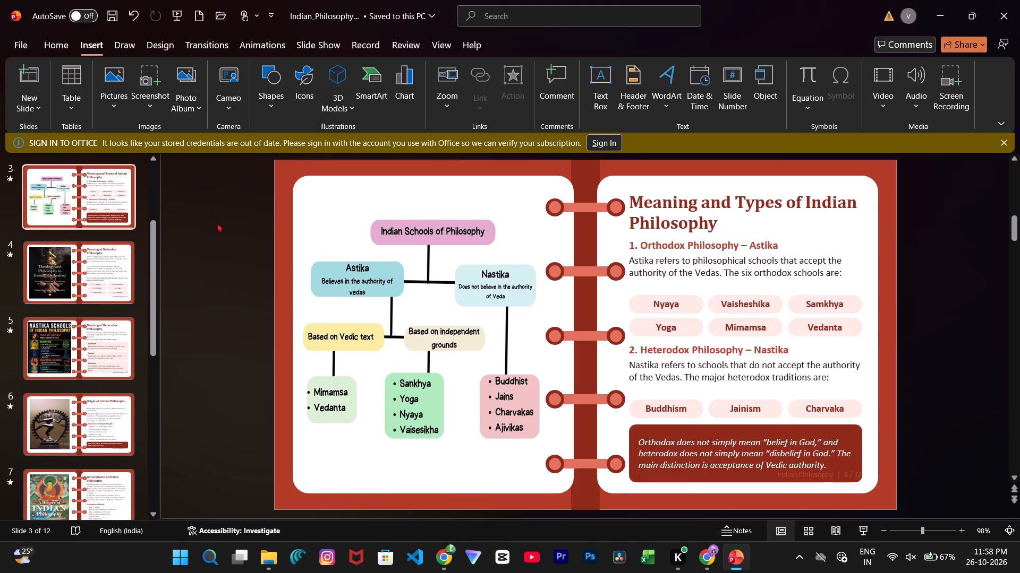
key("Right")
right_click_drag(209, 274, 176, 346)
key("Right")
key("Down")
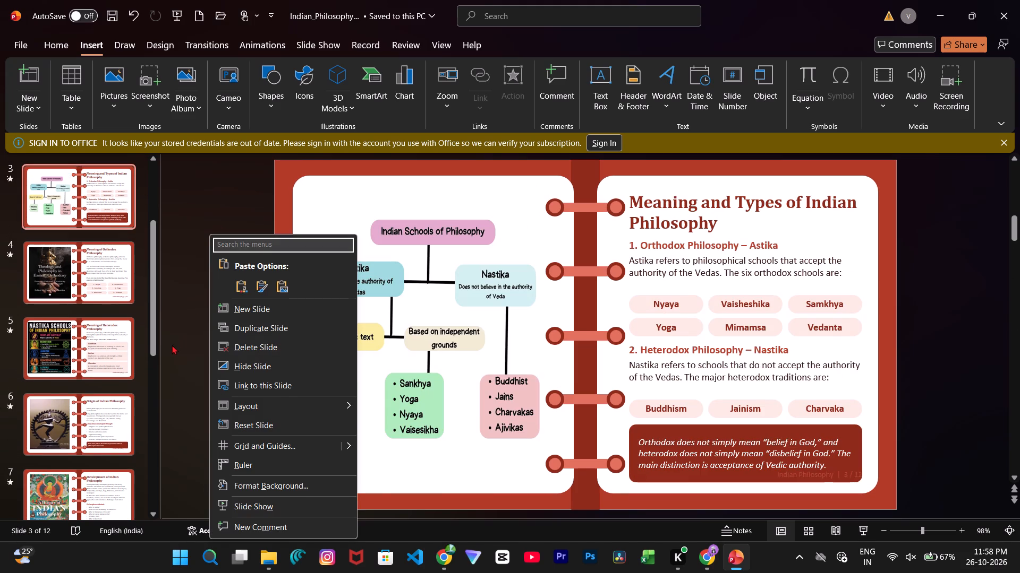
left_click(1019, 391)
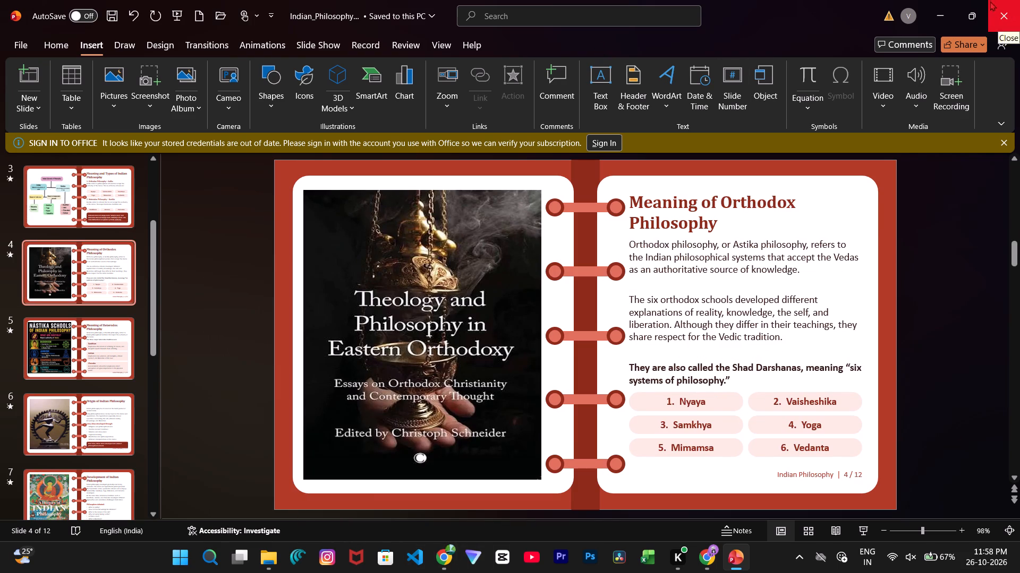
key("Down")
key("Down")
key("Down")
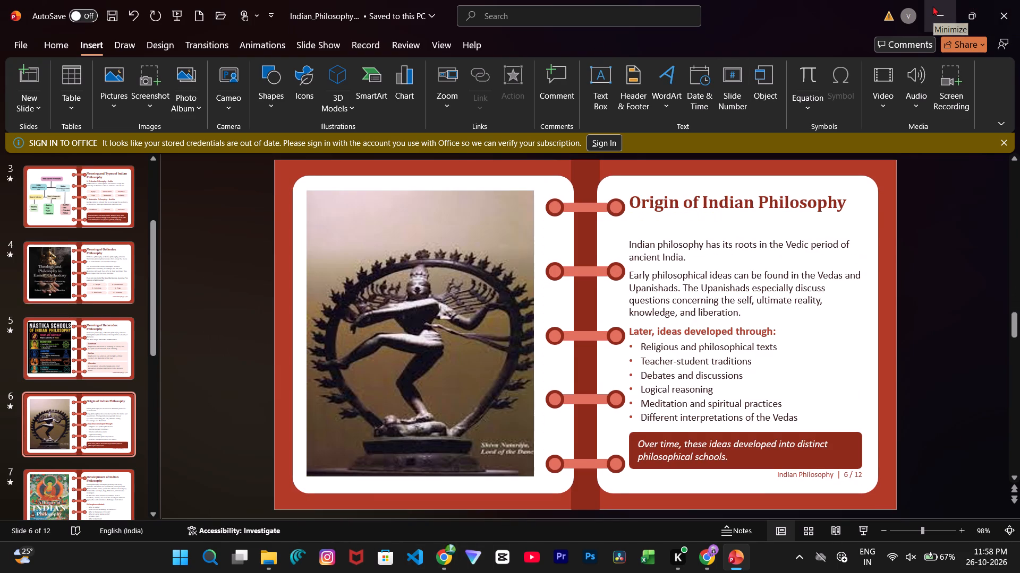
key("Down")
key("Down")
key("Down")
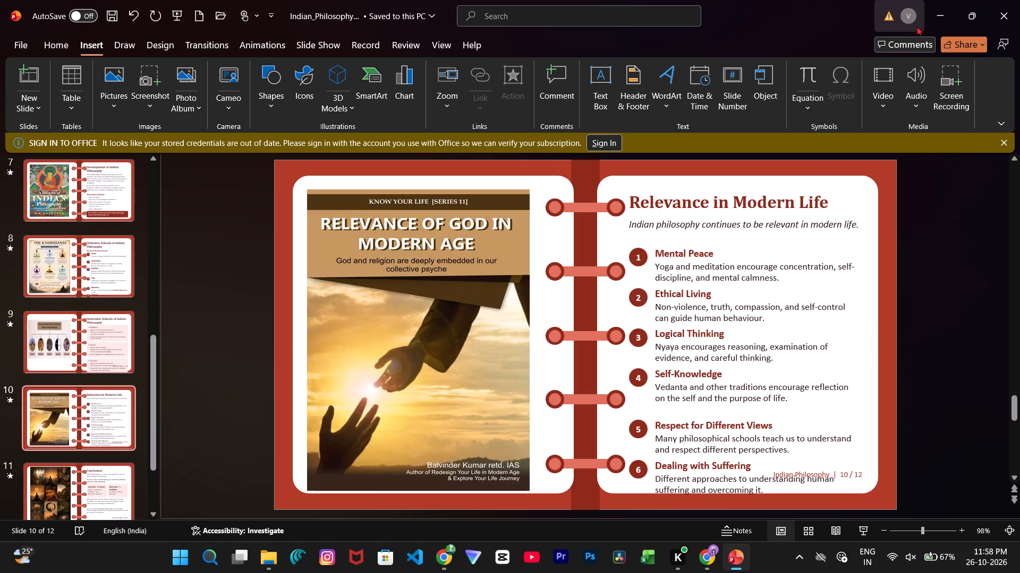
key("Down")
key("Down")
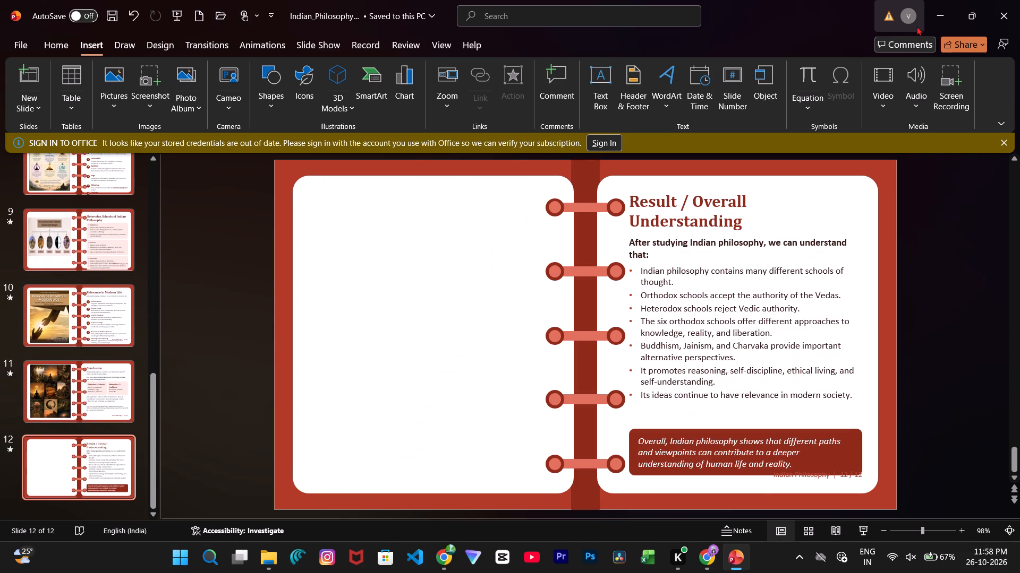
key("Up")
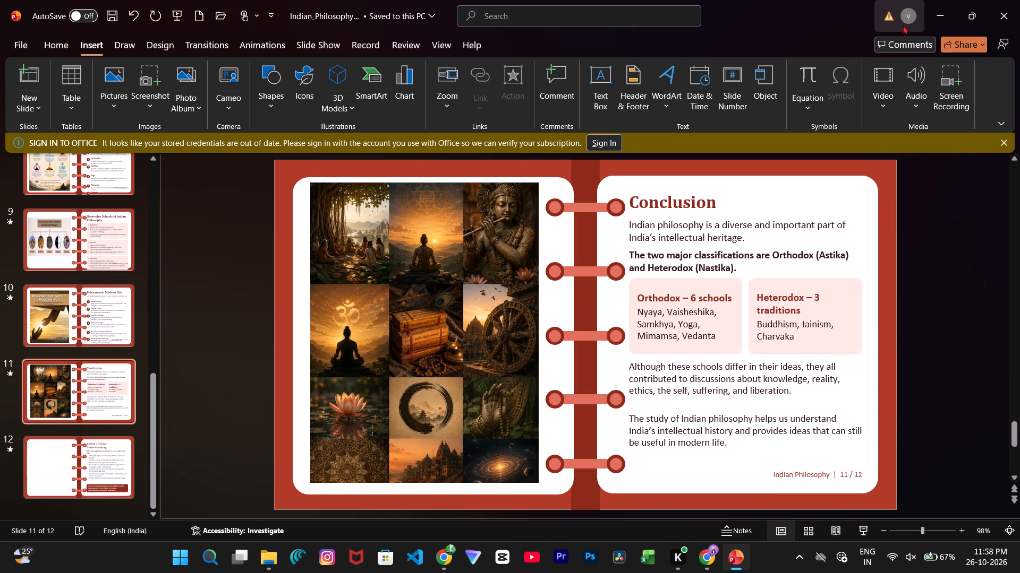
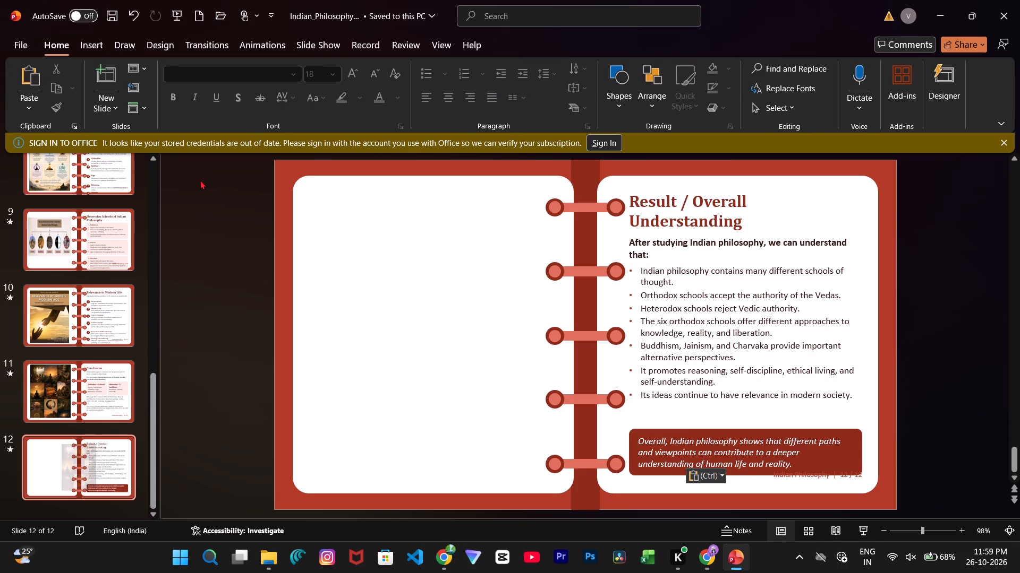
Insert the picture "WhatsApp Image 2026-10-26 at 11.57.51 PM" from the Downloads folder on slide 12.
left_click(98, 40)
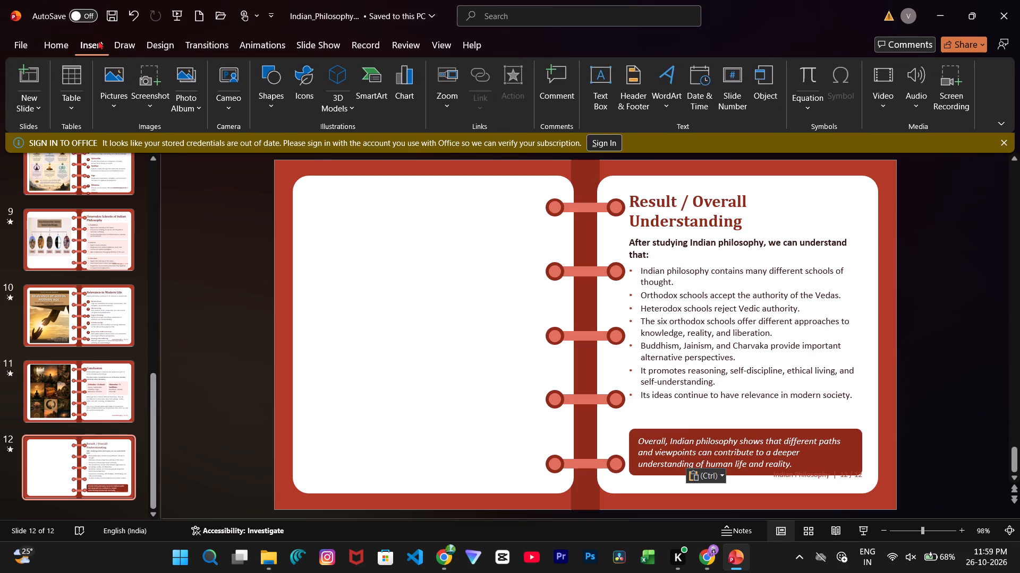
left_click(123, 45)
left_click(103, 41)
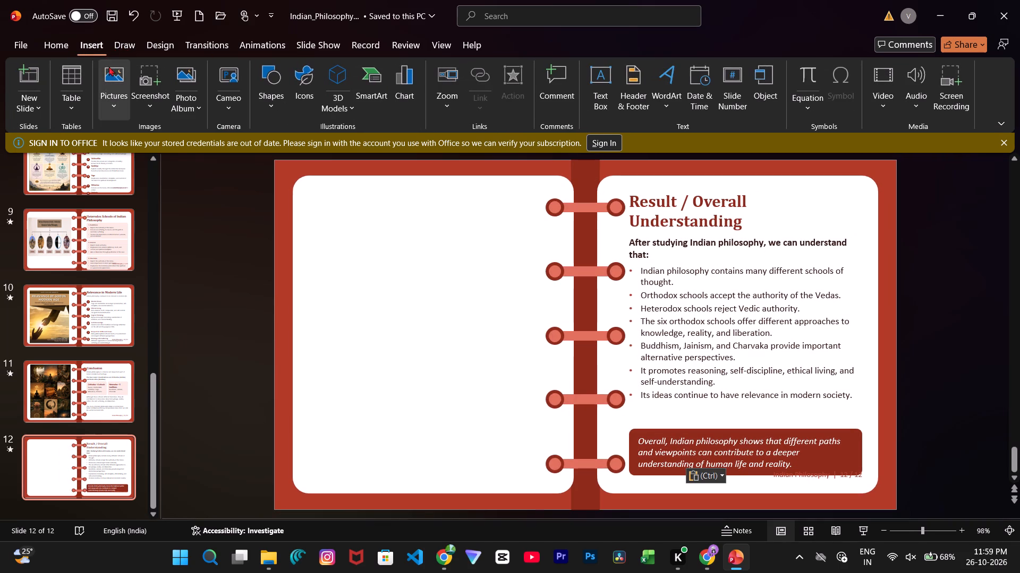
left_click(114, 79)
left_click(154, 146)
left_click(313, 218)
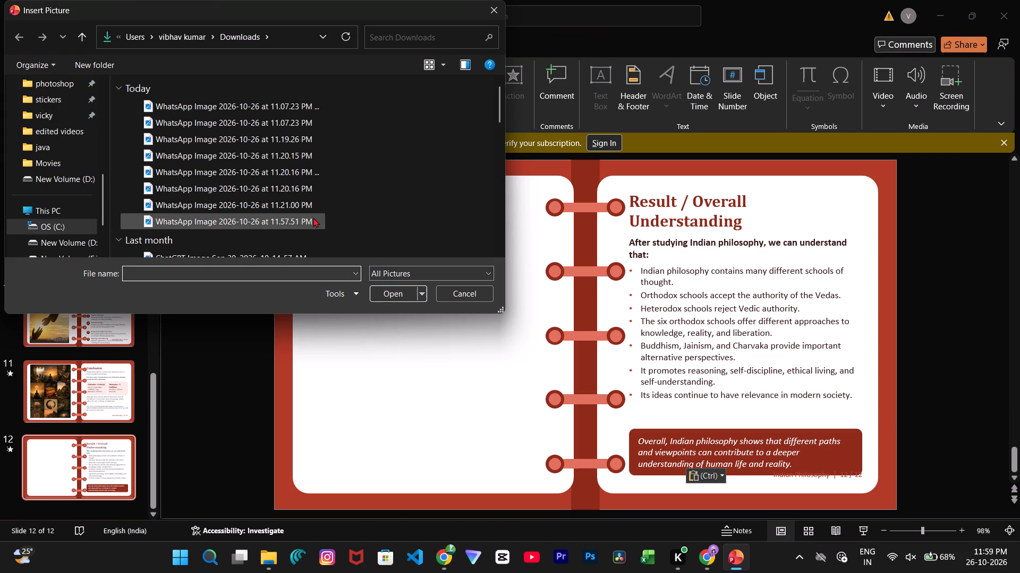
left_click(387, 290)
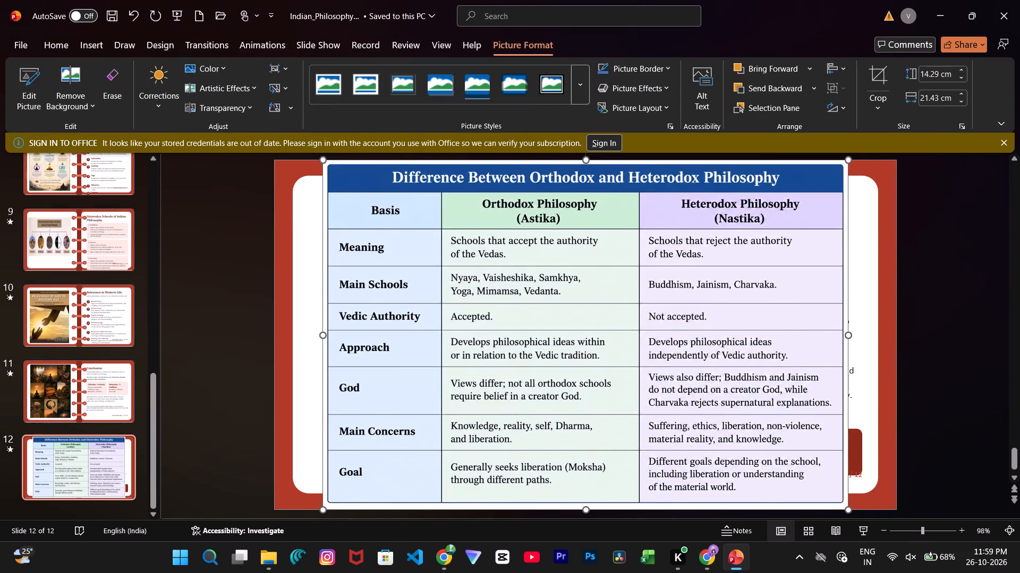
Shrink the Orthodox and Heterodox comparison picture to about 10.87 cm by 9.93 cm and place it on the blank page, clear of the binder rings.
left_click_drag(846, 337, 661, 306)
left_click(656, 306)
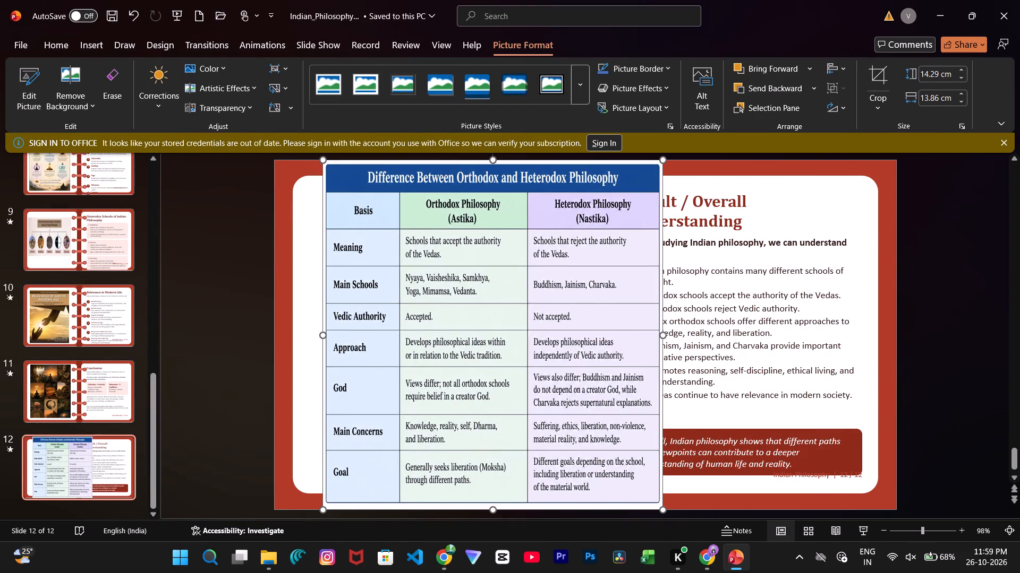
left_click_drag(660, 510, 574, 426)
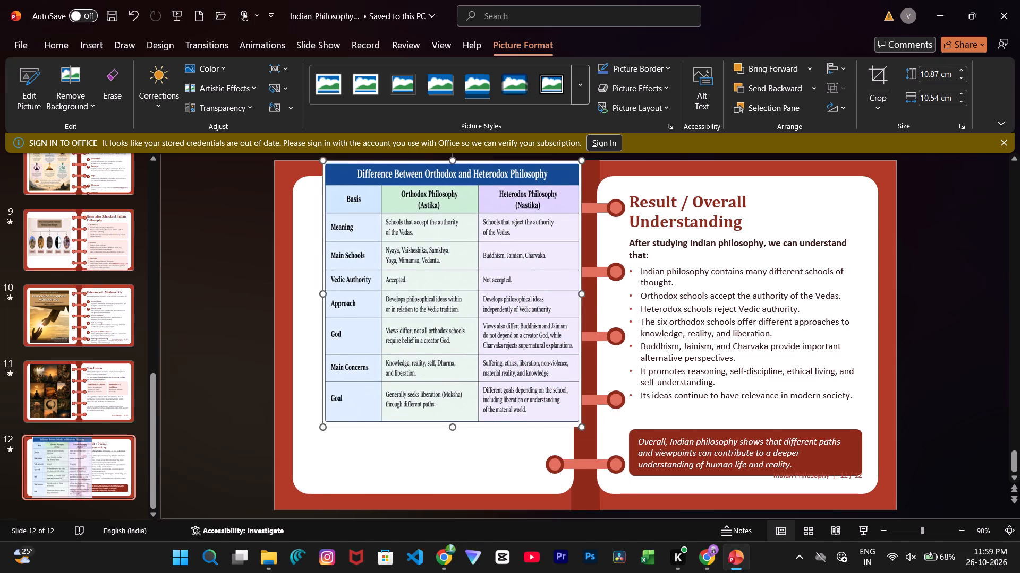
left_click_drag(526, 366, 505, 387)
left_click(503, 388)
left_click(503, 388)
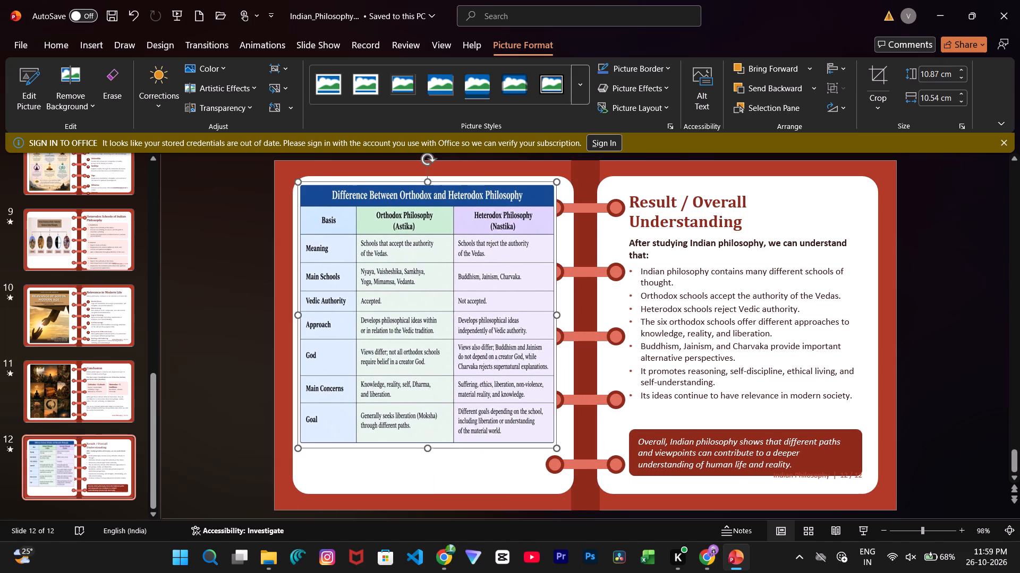
left_click_drag(557, 313, 547, 312)
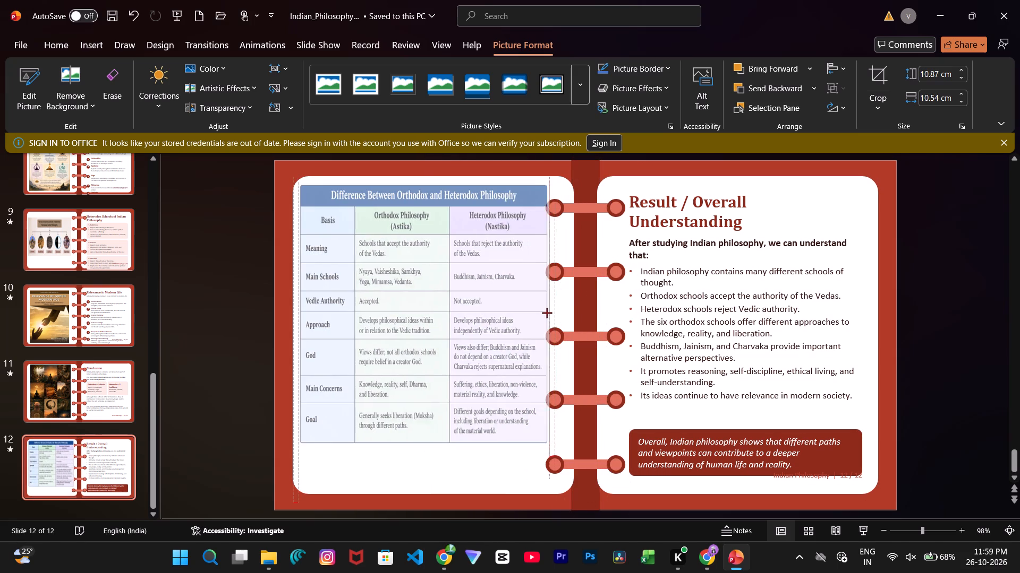
left_click_drag(547, 312, 540, 311)
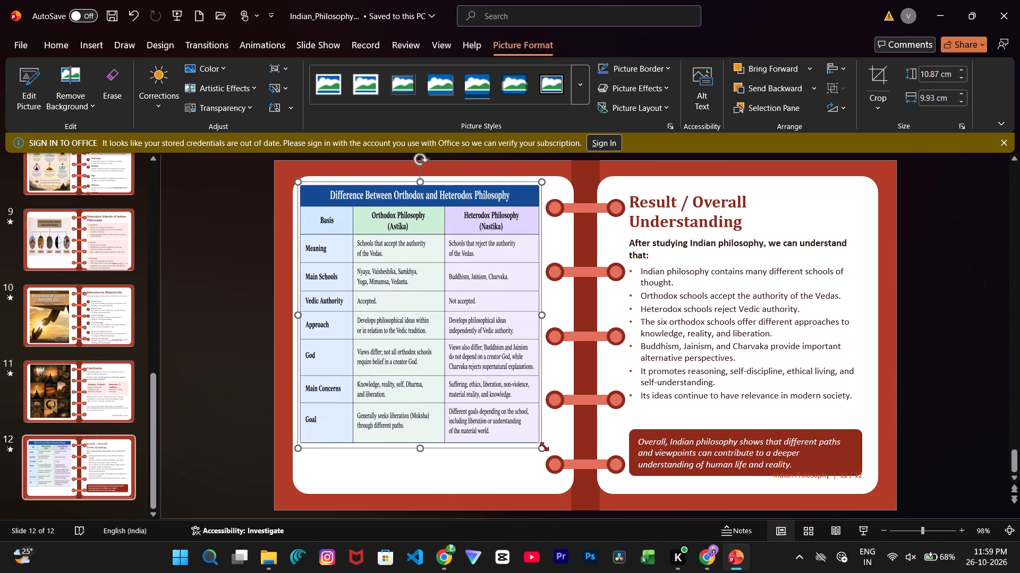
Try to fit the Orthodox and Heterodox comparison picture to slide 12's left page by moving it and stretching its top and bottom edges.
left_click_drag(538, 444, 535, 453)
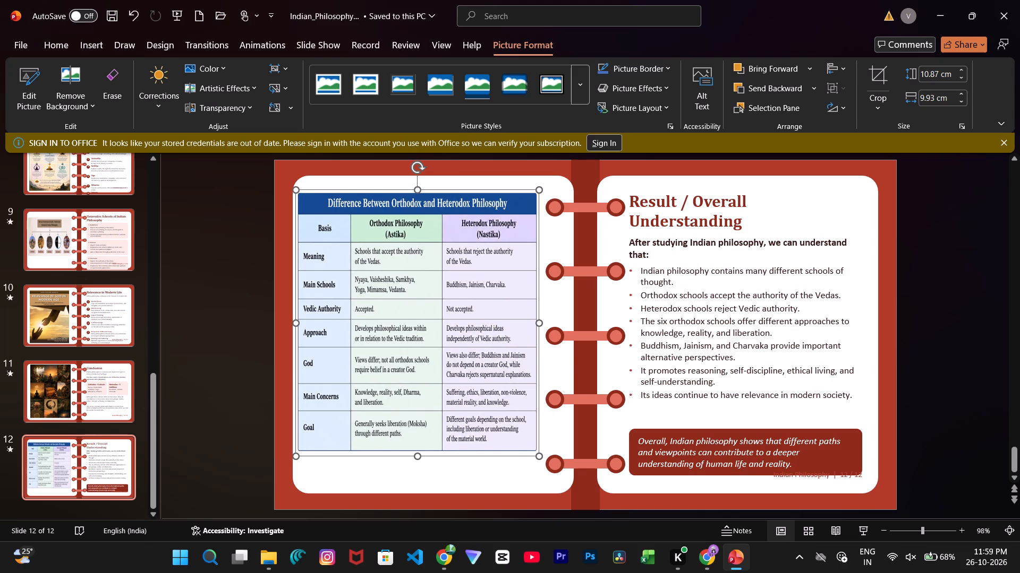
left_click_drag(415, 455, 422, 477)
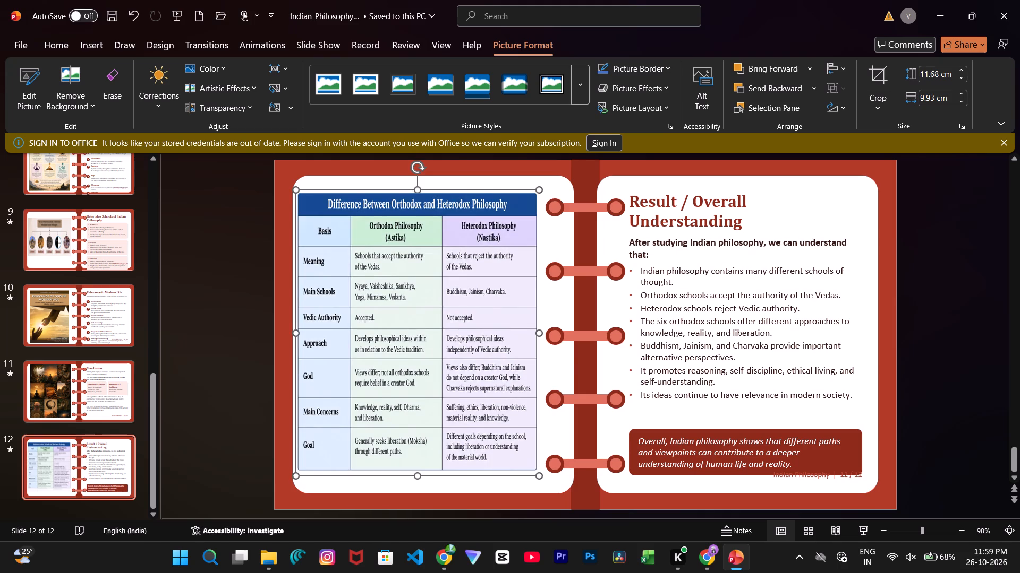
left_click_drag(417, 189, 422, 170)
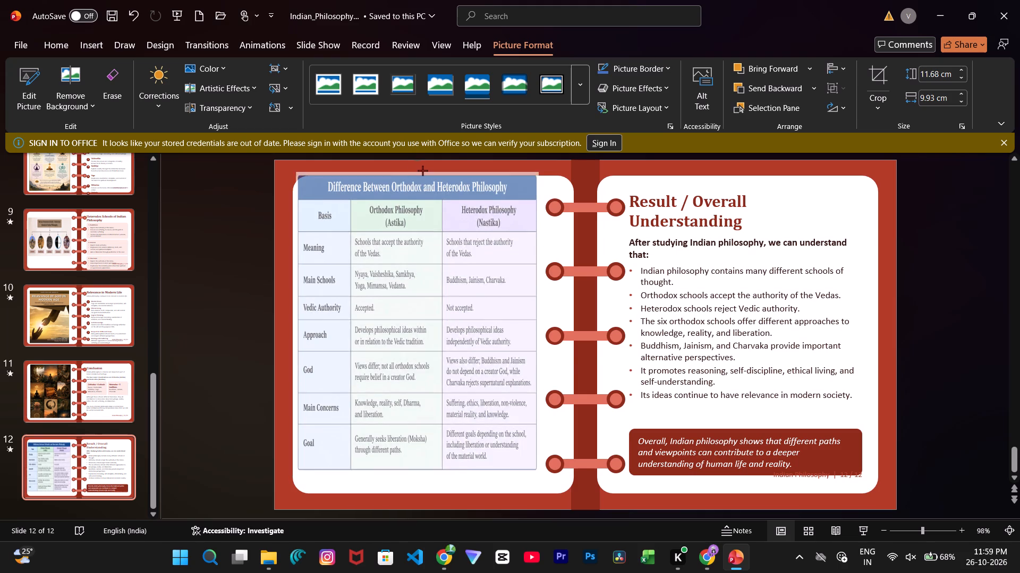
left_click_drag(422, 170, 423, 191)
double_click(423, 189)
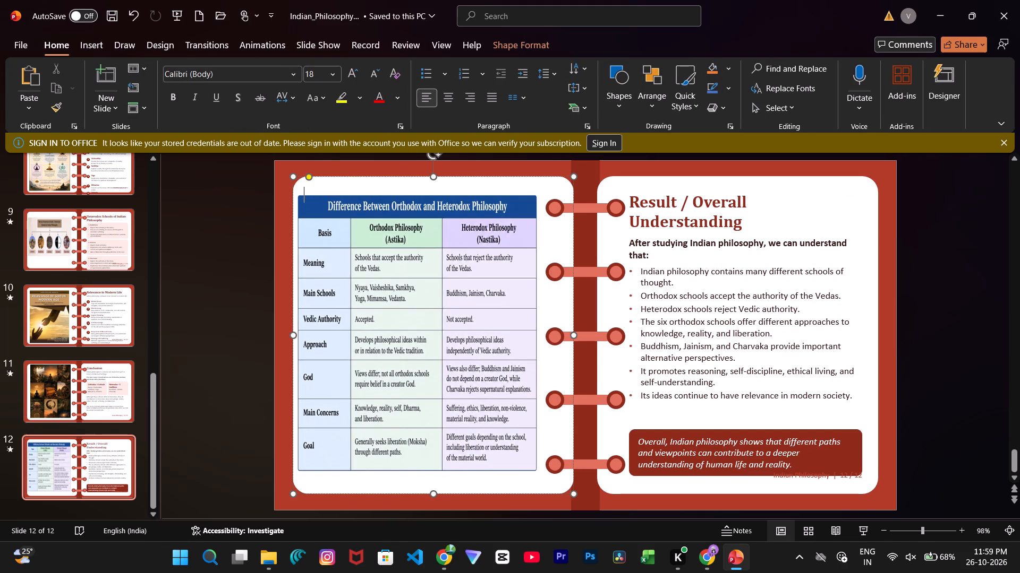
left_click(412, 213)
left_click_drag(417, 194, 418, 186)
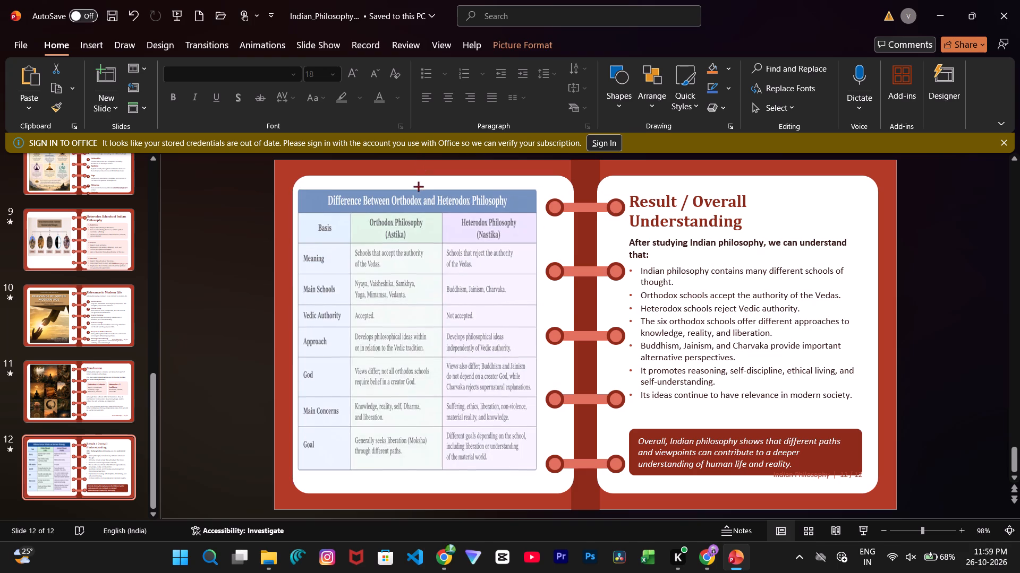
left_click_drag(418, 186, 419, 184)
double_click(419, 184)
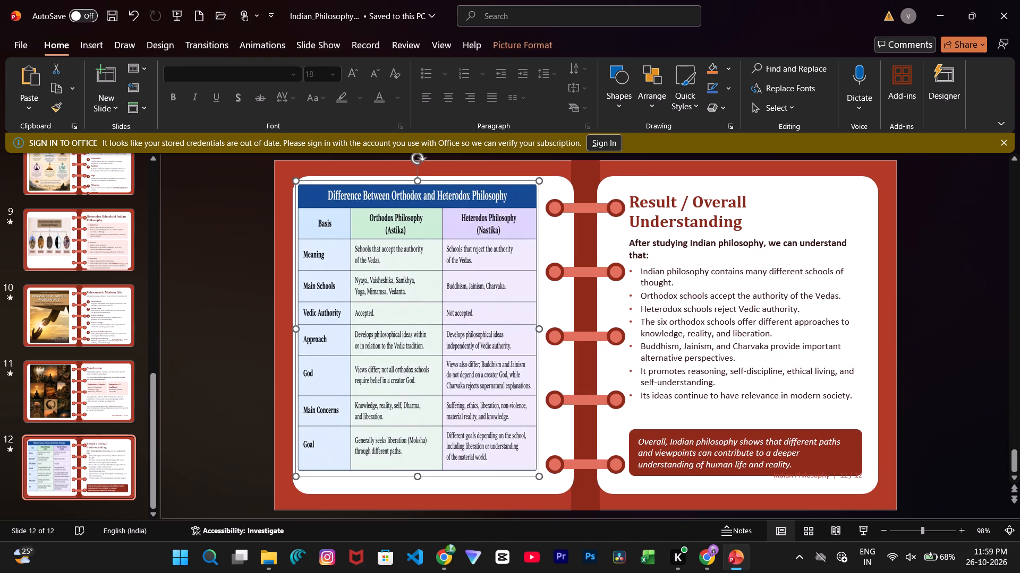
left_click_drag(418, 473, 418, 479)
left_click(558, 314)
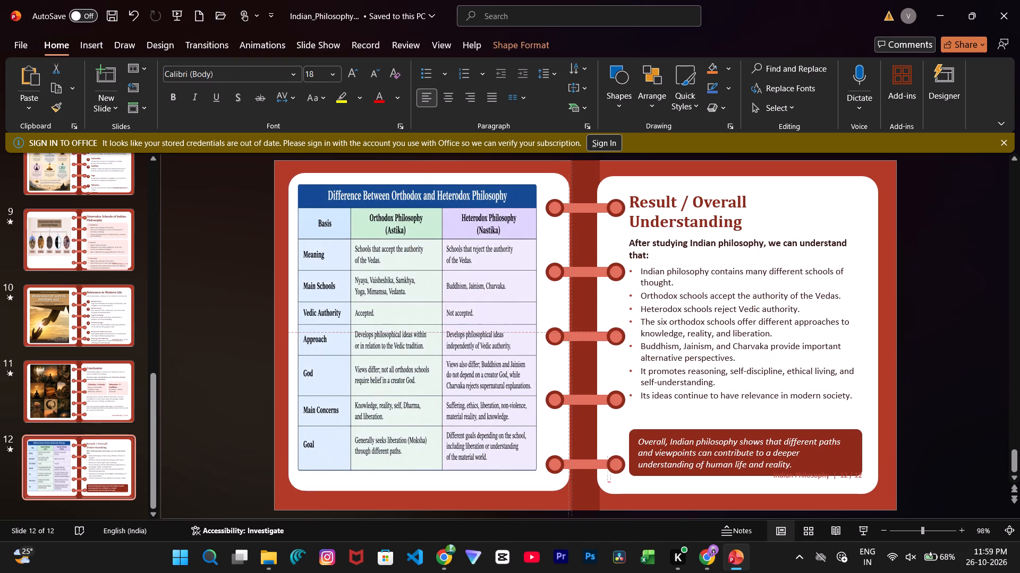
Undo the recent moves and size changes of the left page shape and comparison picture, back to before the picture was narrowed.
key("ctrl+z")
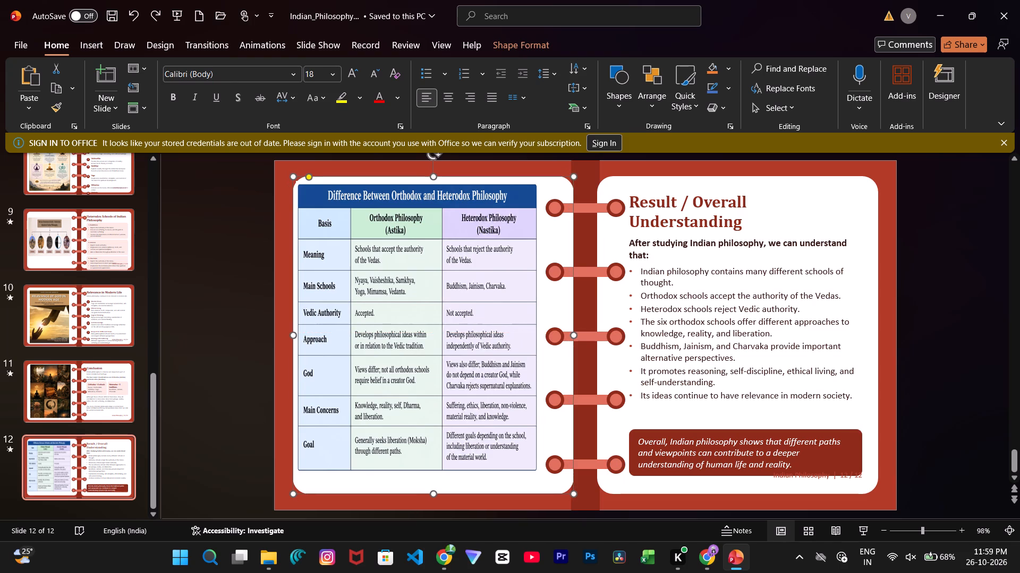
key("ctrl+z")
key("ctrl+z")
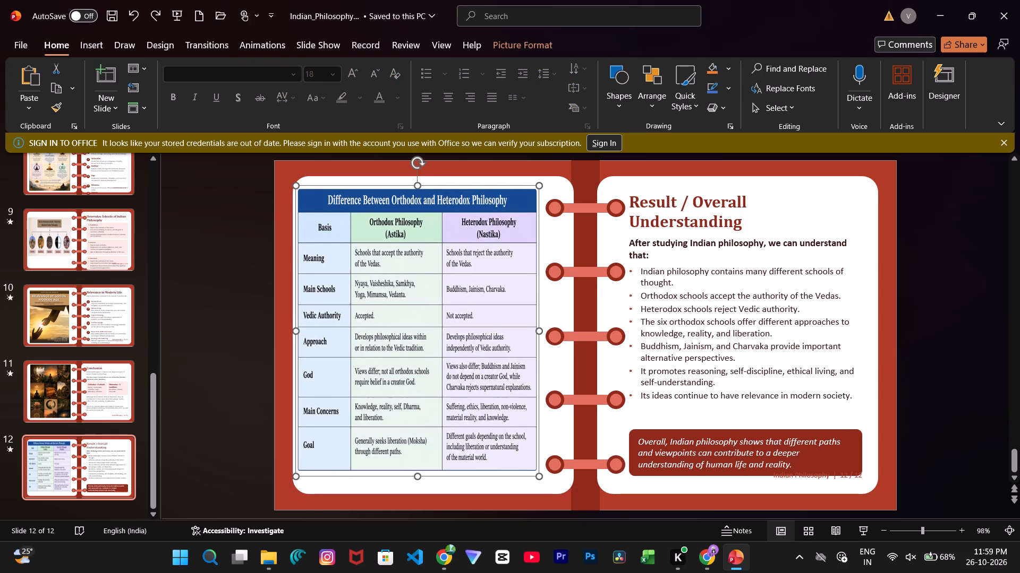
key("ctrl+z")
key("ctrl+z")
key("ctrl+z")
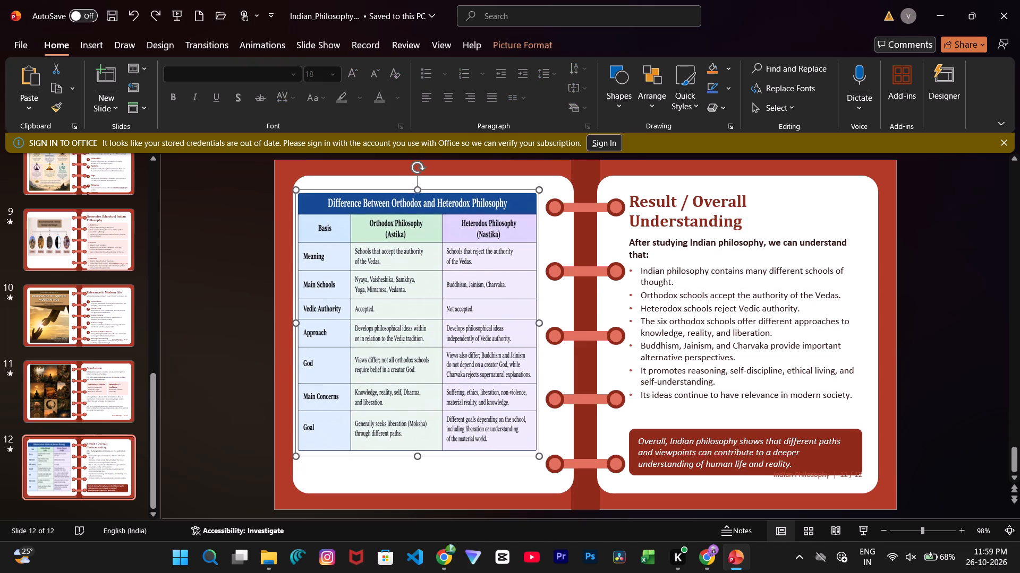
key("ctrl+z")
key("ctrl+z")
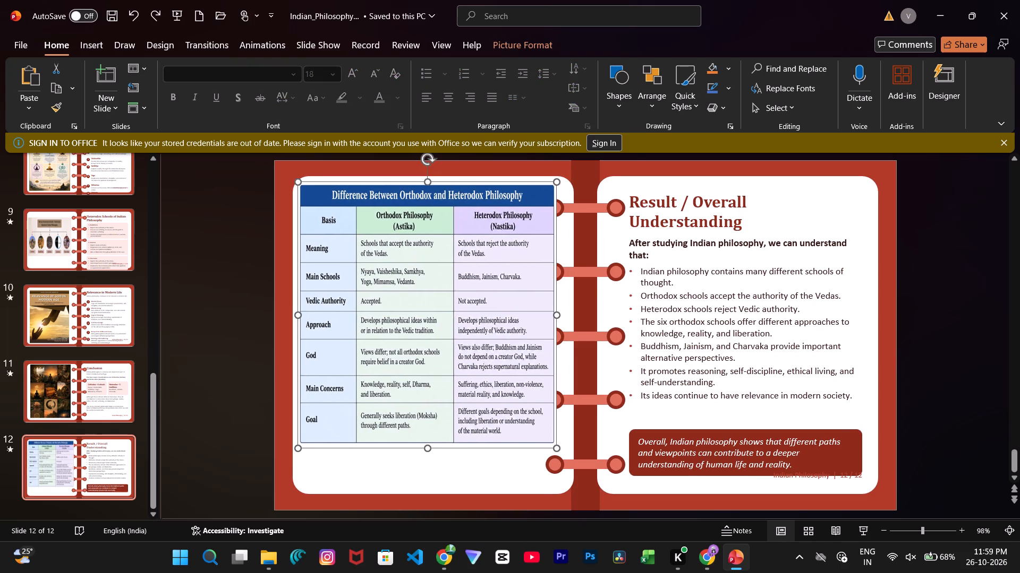
Fit the comparison picture within slide 12's left page: narrow it clear of the binder rings, extend it near the page's bottom, and centre it.
left_click_drag(556, 314, 534, 311)
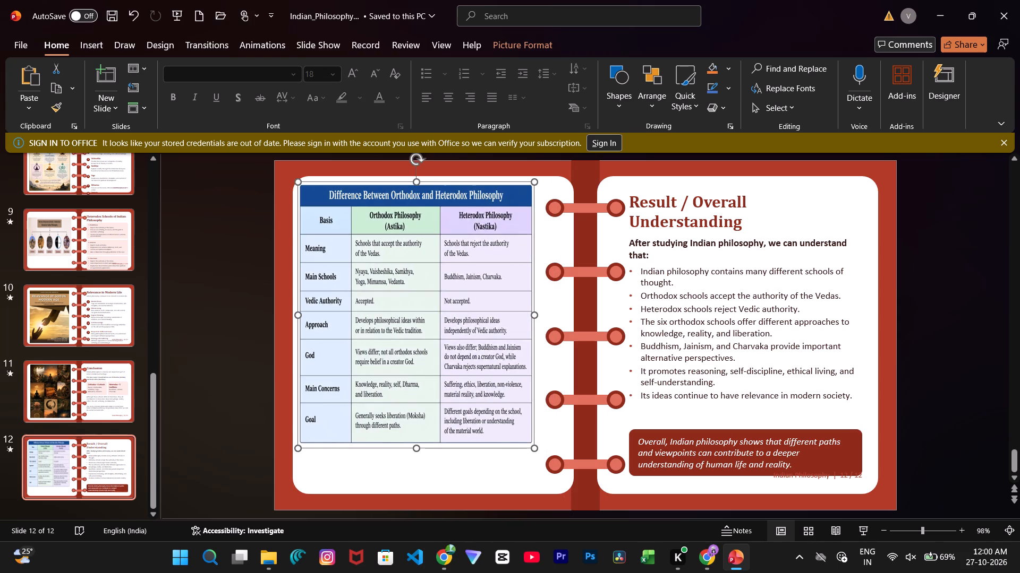
left_click_drag(419, 447, 418, 464)
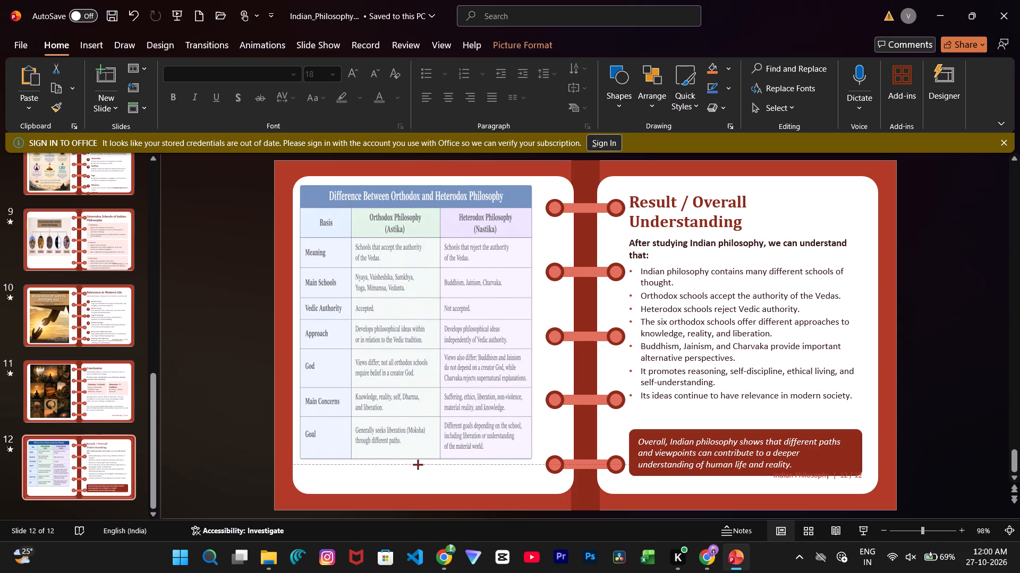
left_click_drag(418, 464, 418, 486)
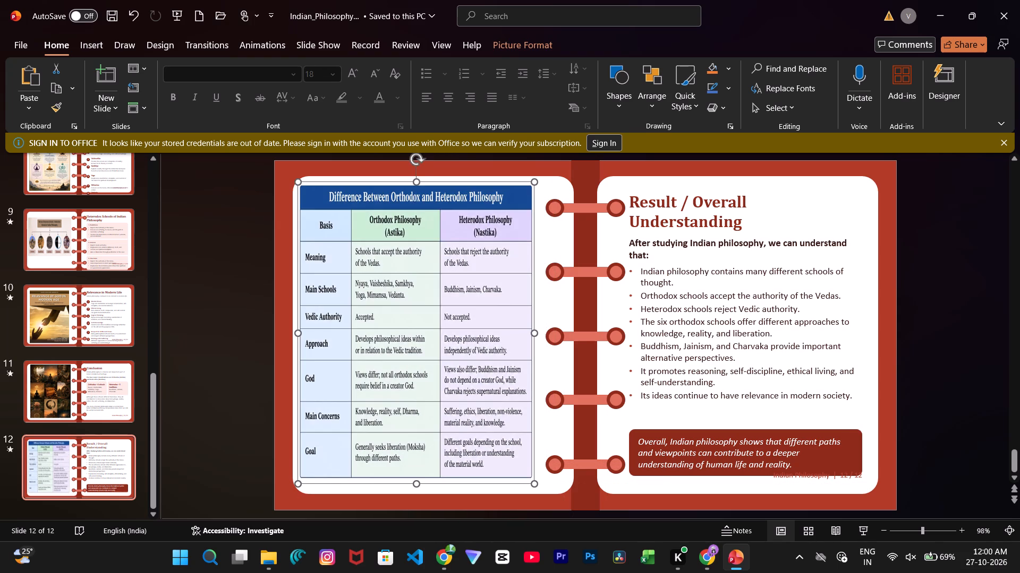
left_click(461, 381)
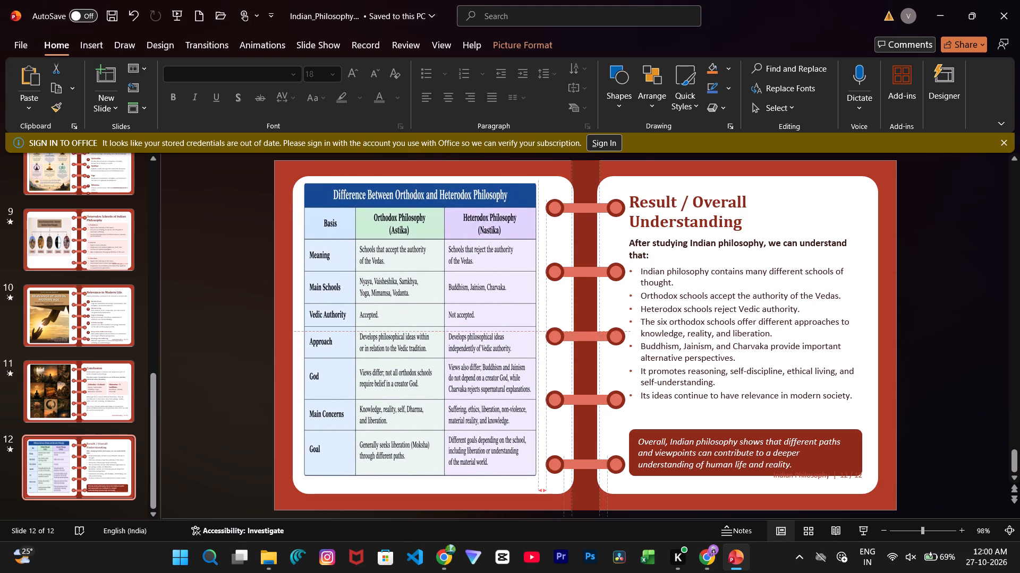
left_click(945, 316)
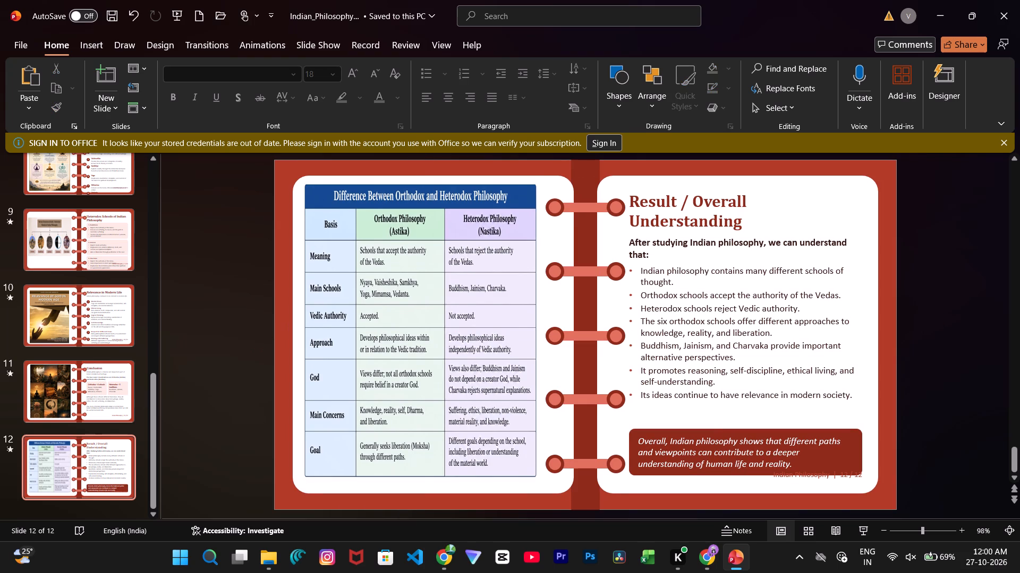
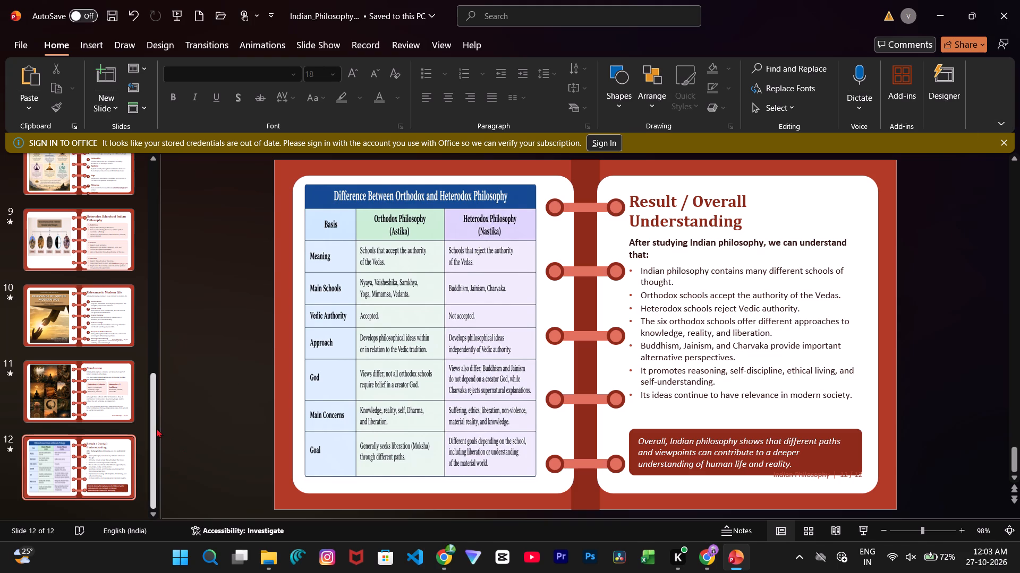
Look through the slide thumbnails and open the Conclusion and Heterodox Schools slides to check their left-page pictures.
left_click_drag(154, 420, 146, 413)
left_click_drag(146, 400, 153, 357)
left_click_drag(153, 357, 162, 314)
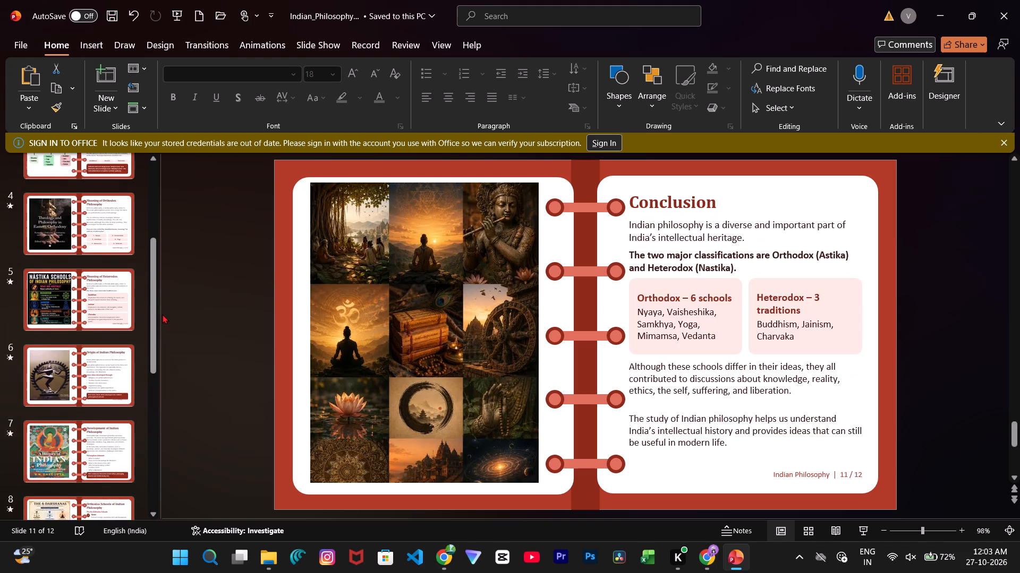
left_click_drag(162, 314, 129, 418)
left_click_drag(150, 350, 155, 416)
left_click_drag(155, 418, 155, 442)
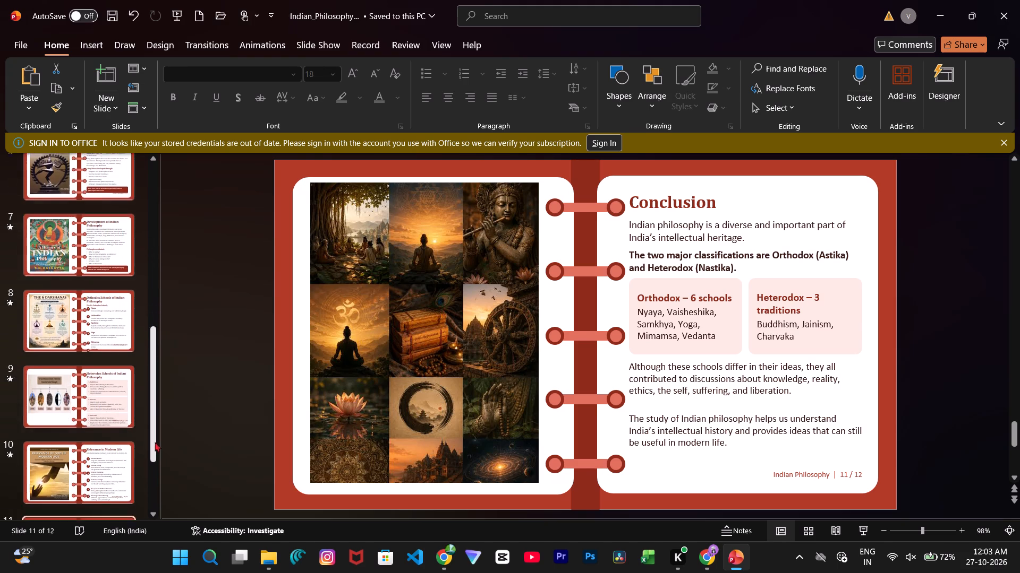
left_click_drag(155, 442, 144, 520)
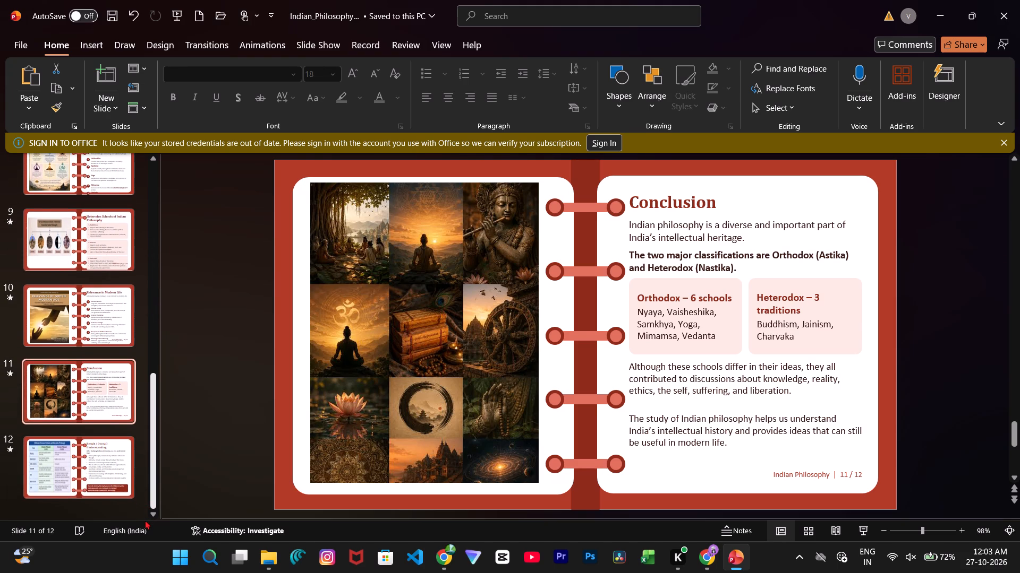
left_click_drag(144, 520, 145, 516)
left_click(79, 263)
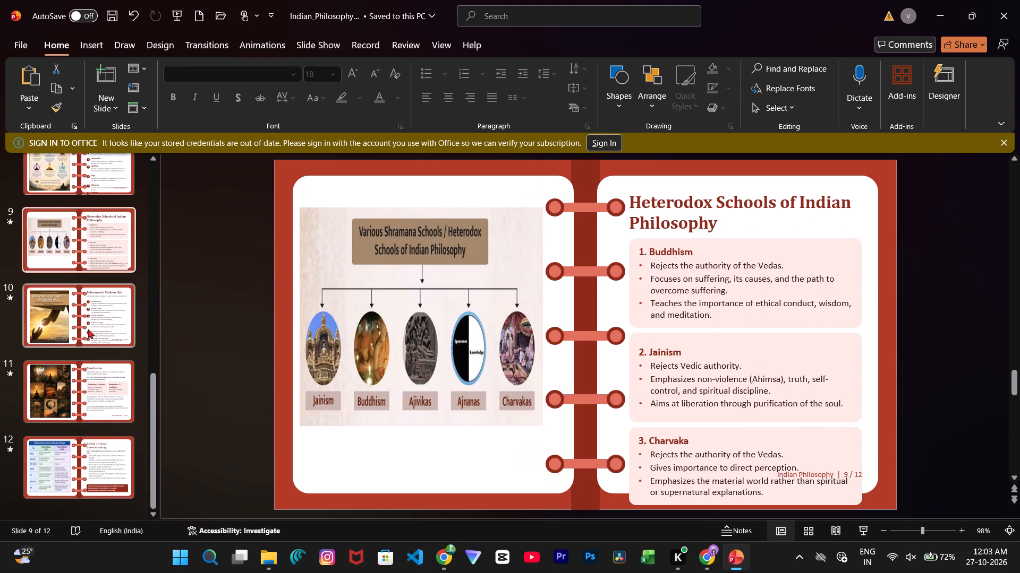
Start the slide show from the Relevance in Modern Life slide and check the fitted pictures on slides 9 to 12.
left_click(88, 329)
left_click(864, 533)
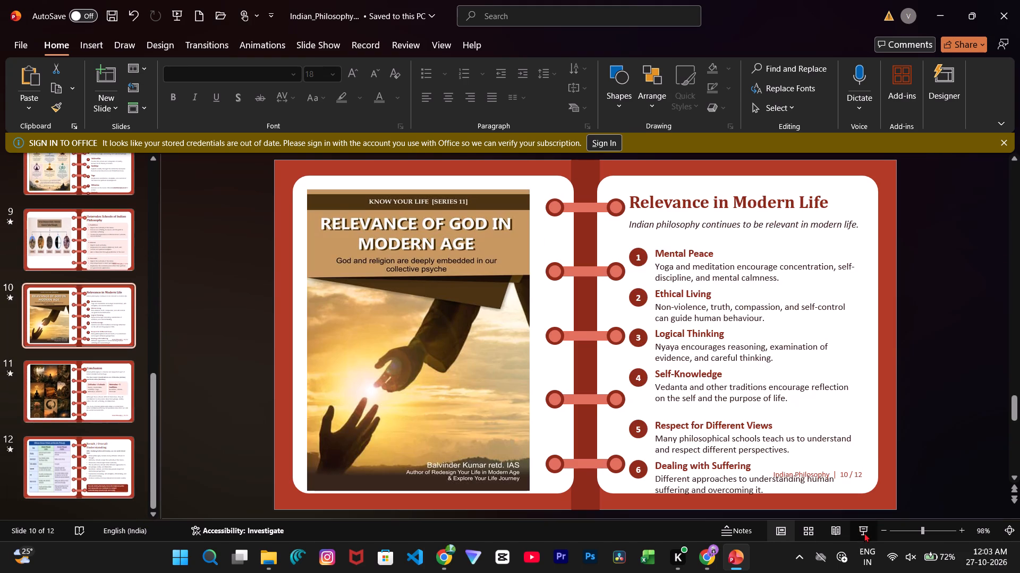
left_click(847, 518)
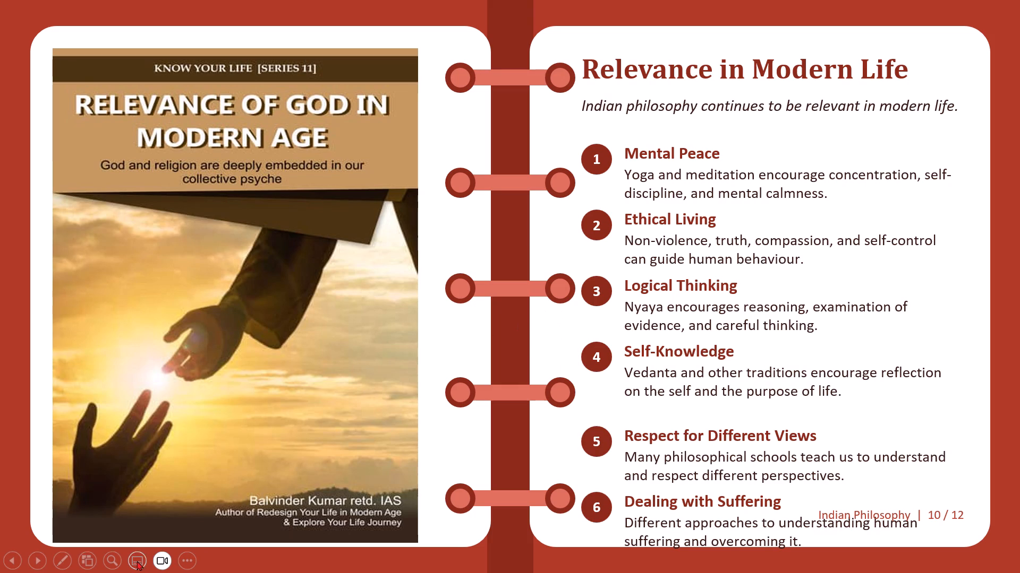
right_click(18, 556)
left_click(18, 556)
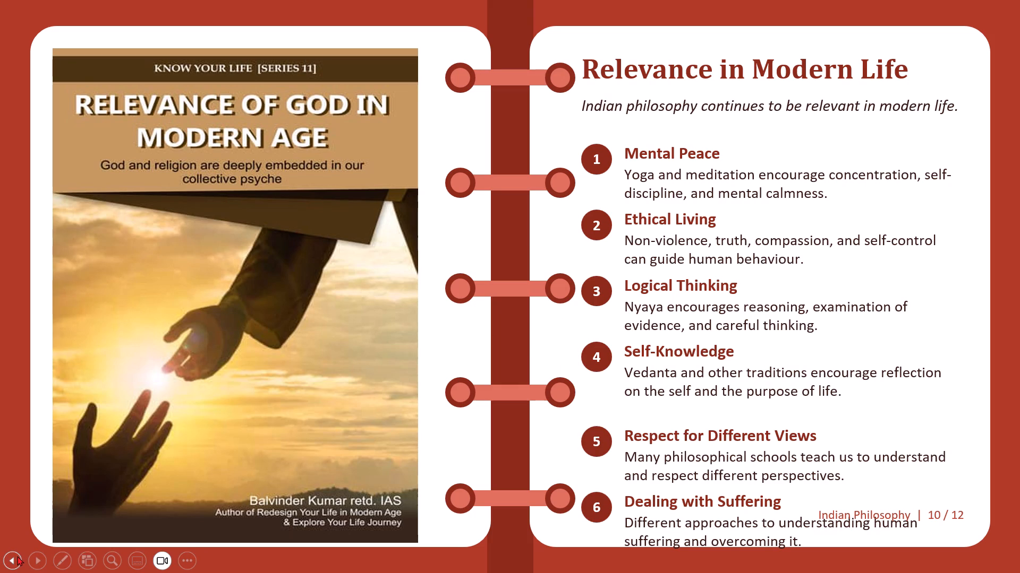
left_click(16, 556)
left_click(75, 497)
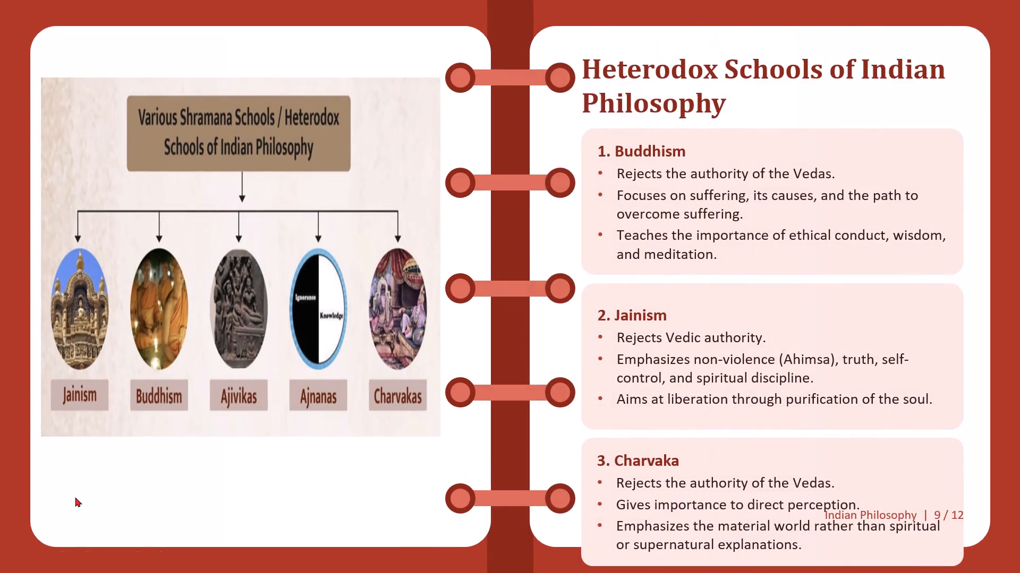
left_click(76, 455)
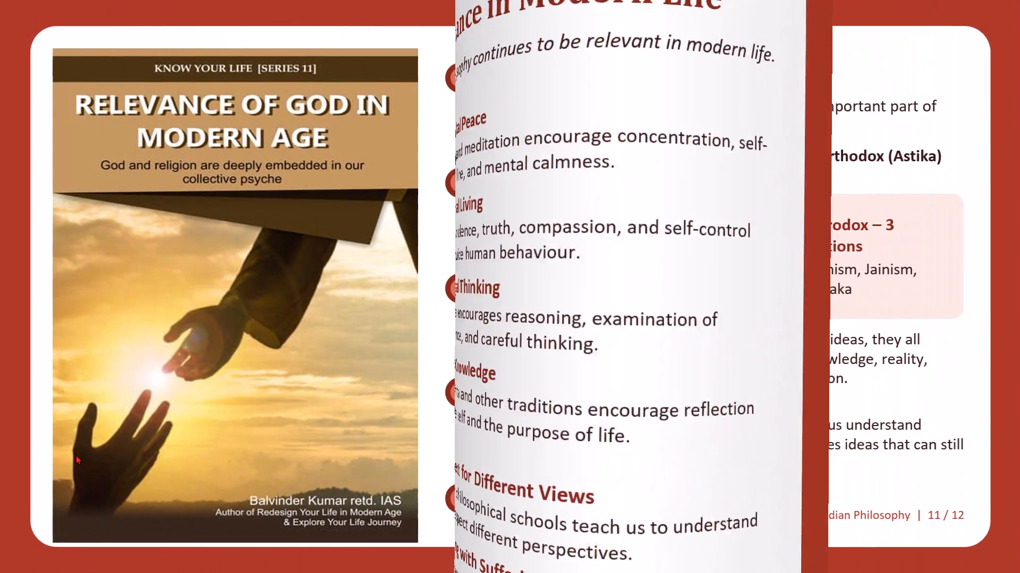
left_click_drag(75, 455, 138, 434)
left_click_drag(380, 397, 644, 354)
left_click(699, 346)
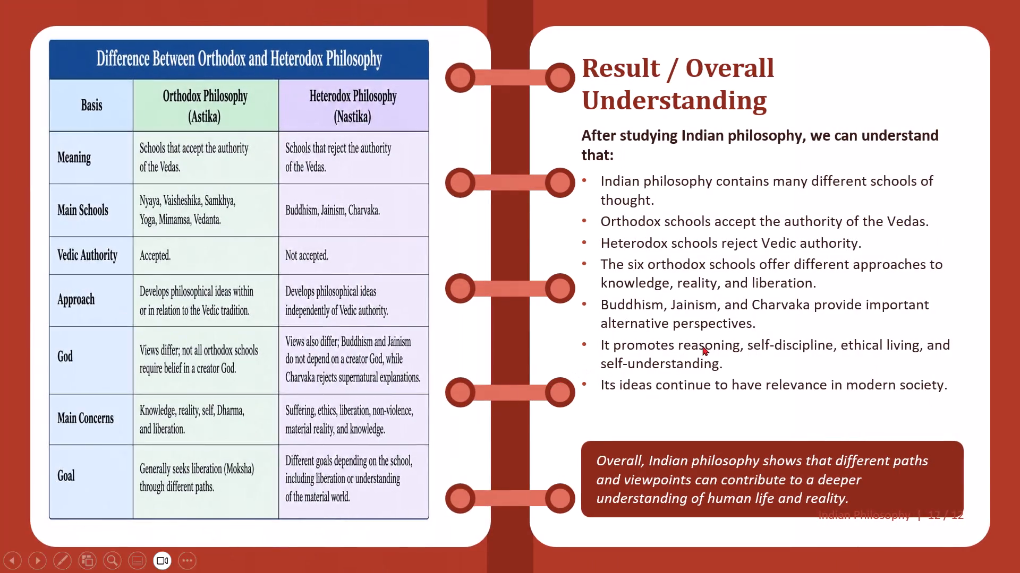
Step backward through the slide show from the Result slide to the title slide, checking each left-page picture.
double_click(19, 572)
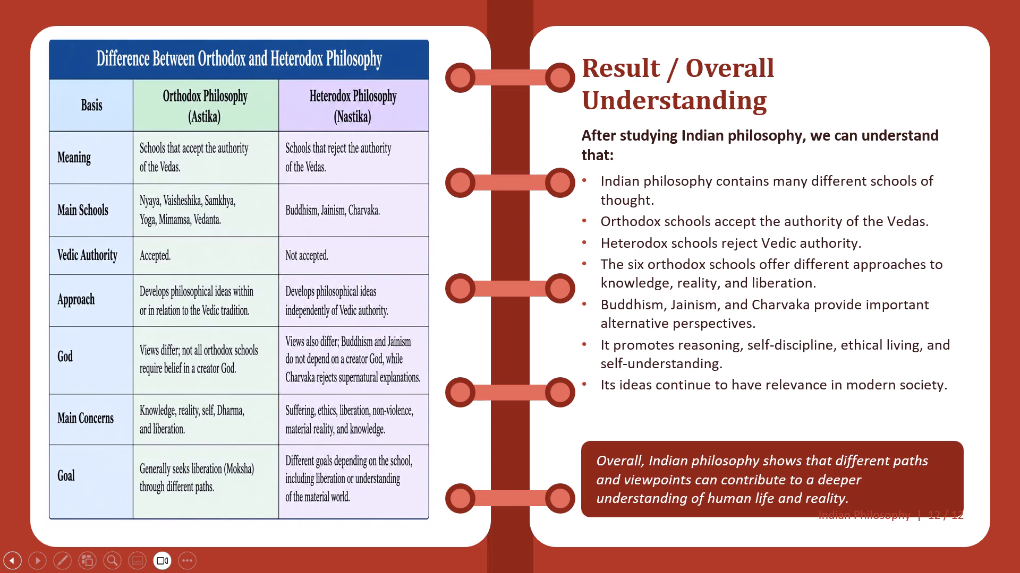
left_click(14, 555)
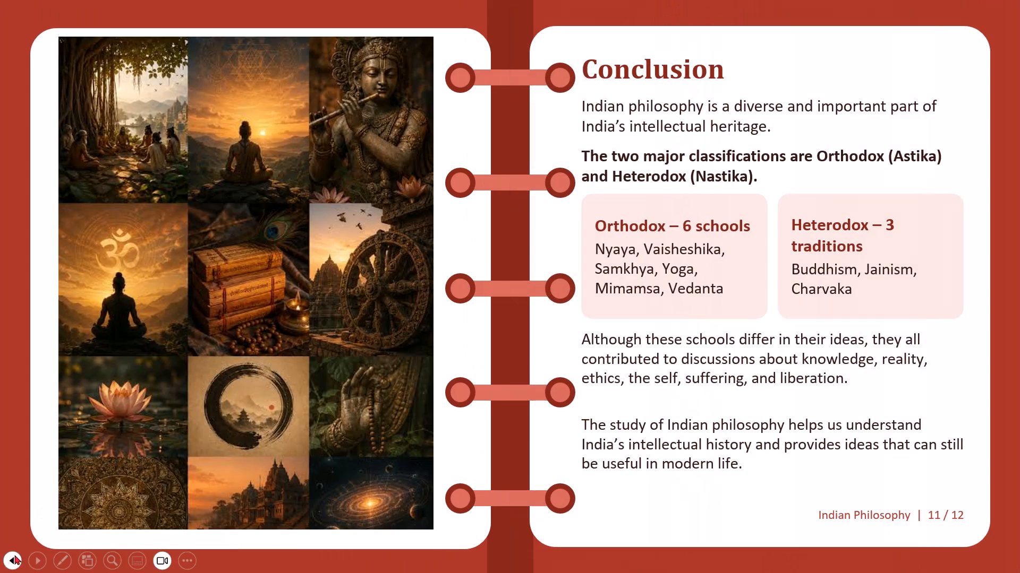
left_click(14, 555)
left_click(14, 555)
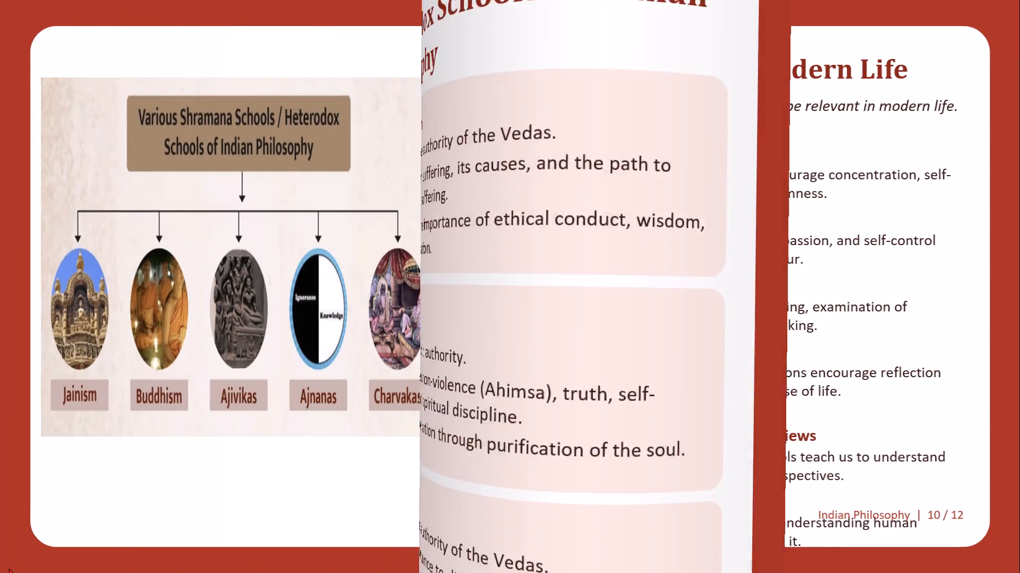
left_click(14, 557)
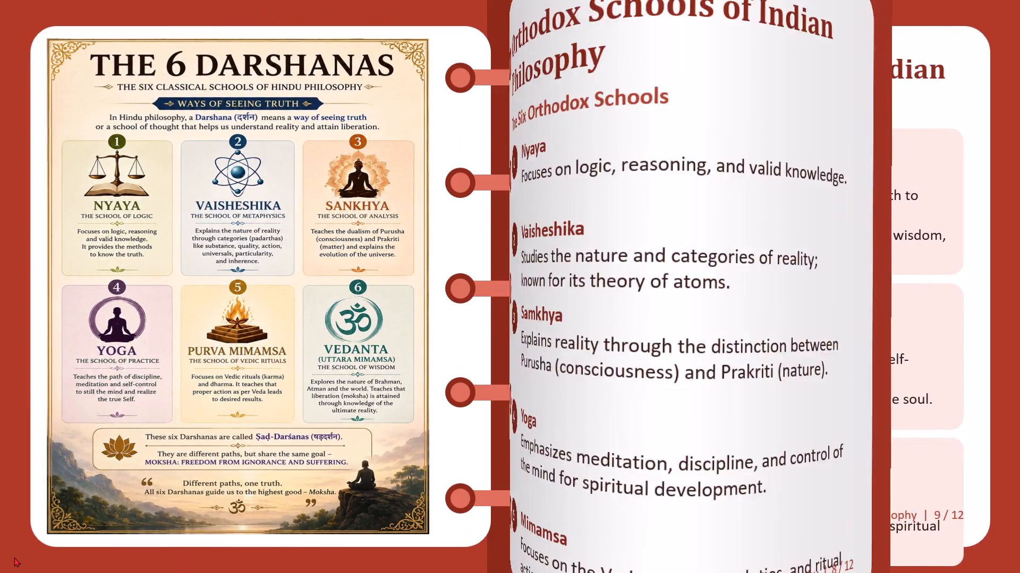
left_click(14, 557)
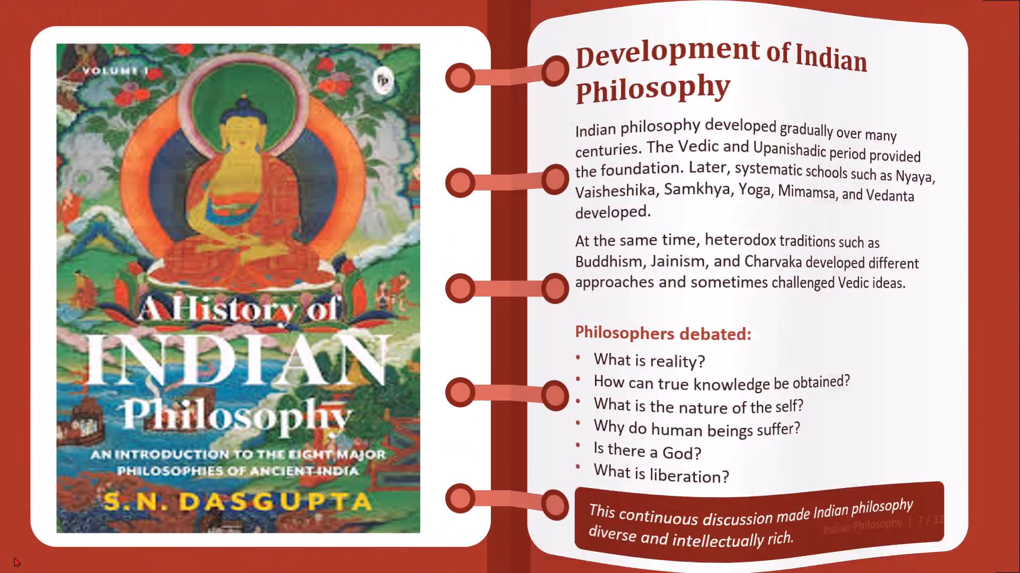
left_click(14, 557)
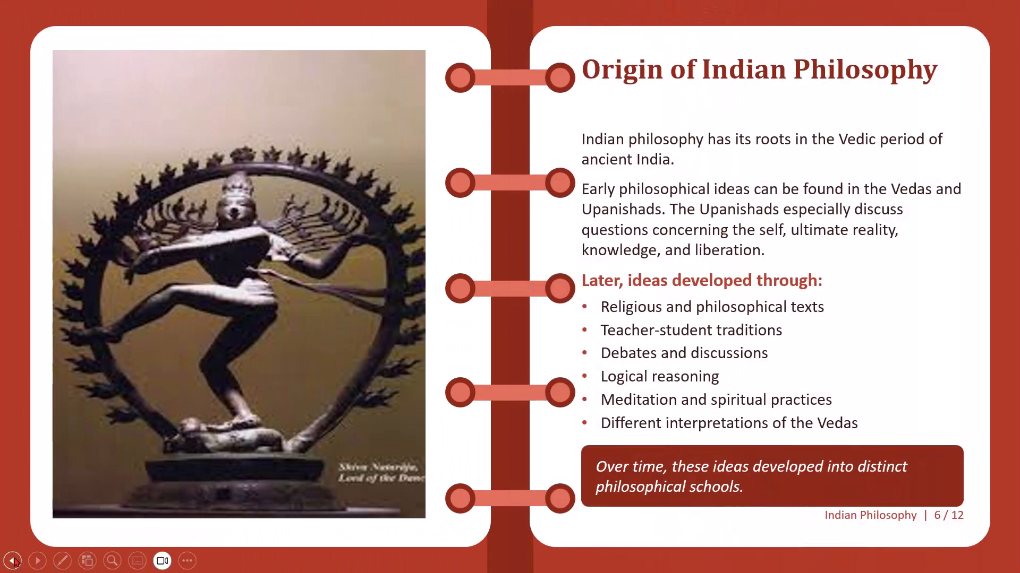
left_click(14, 557)
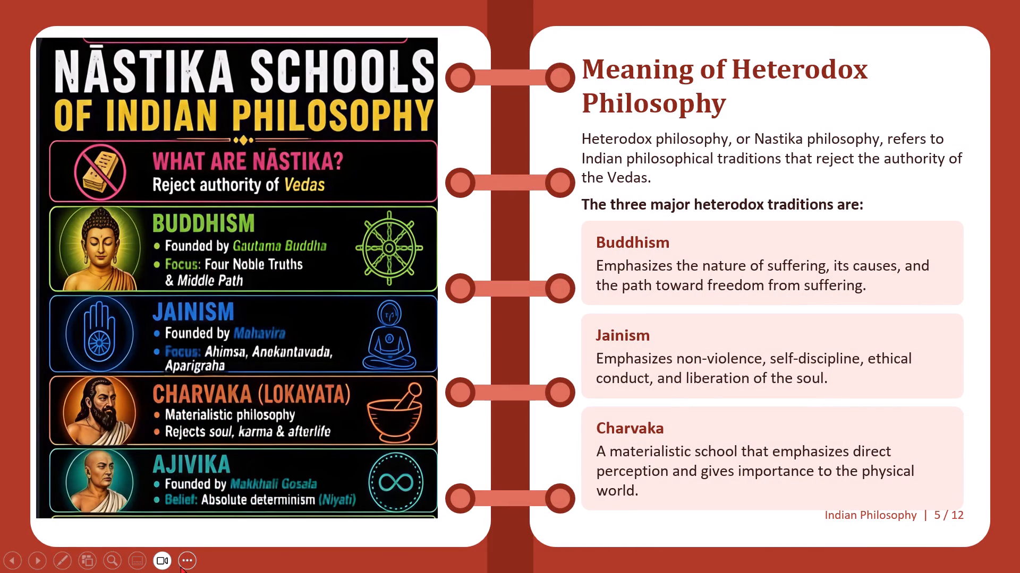
left_click(188, 554)
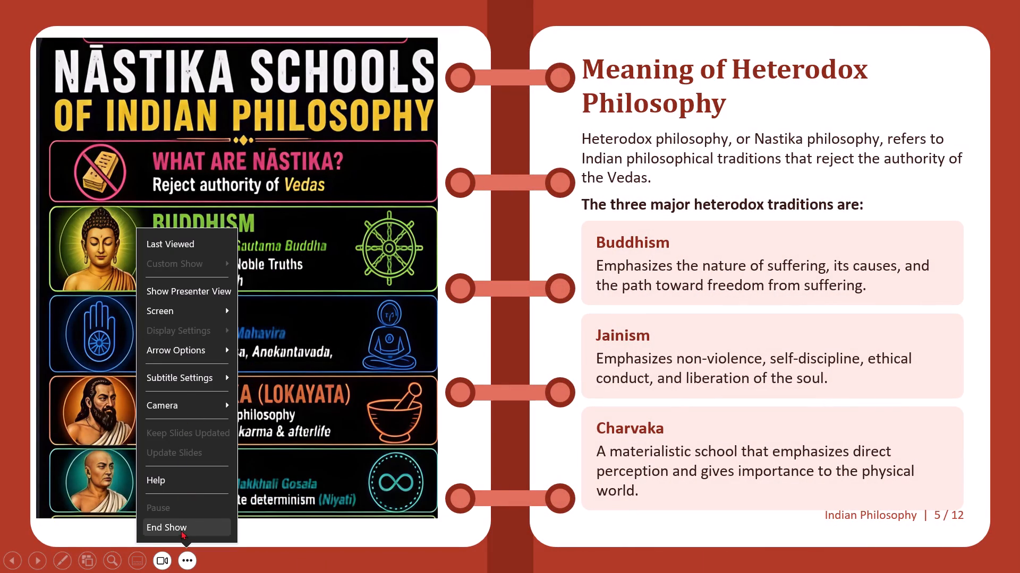
scroll(199, 484, "down", 1)
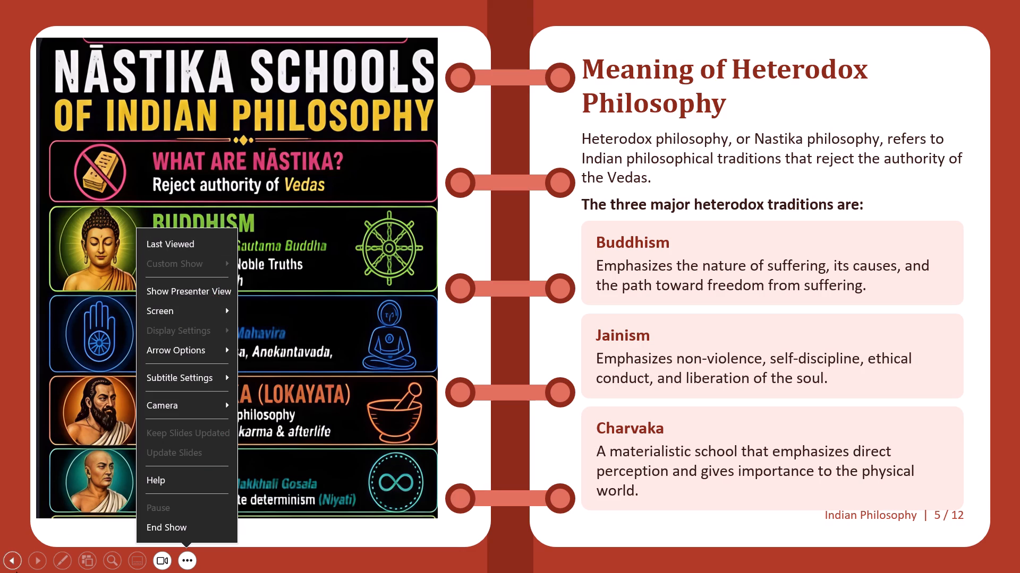
left_click(6, 560)
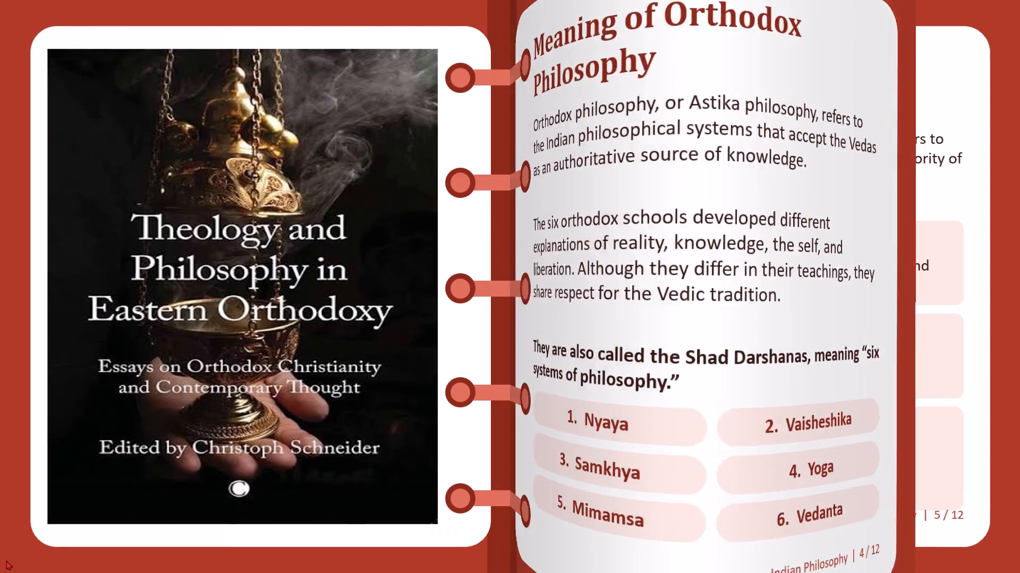
left_click(15, 555)
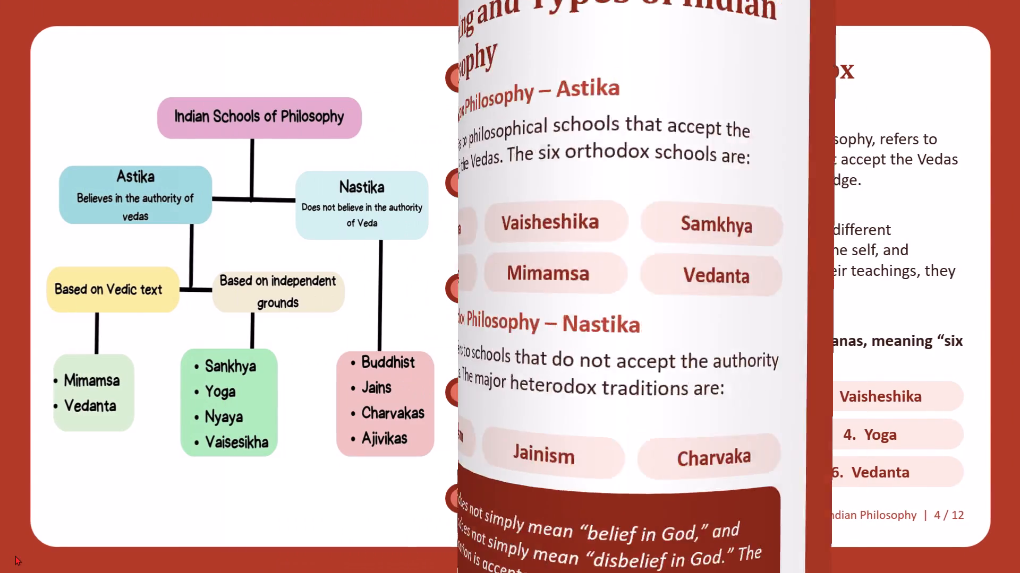
left_click(7, 559)
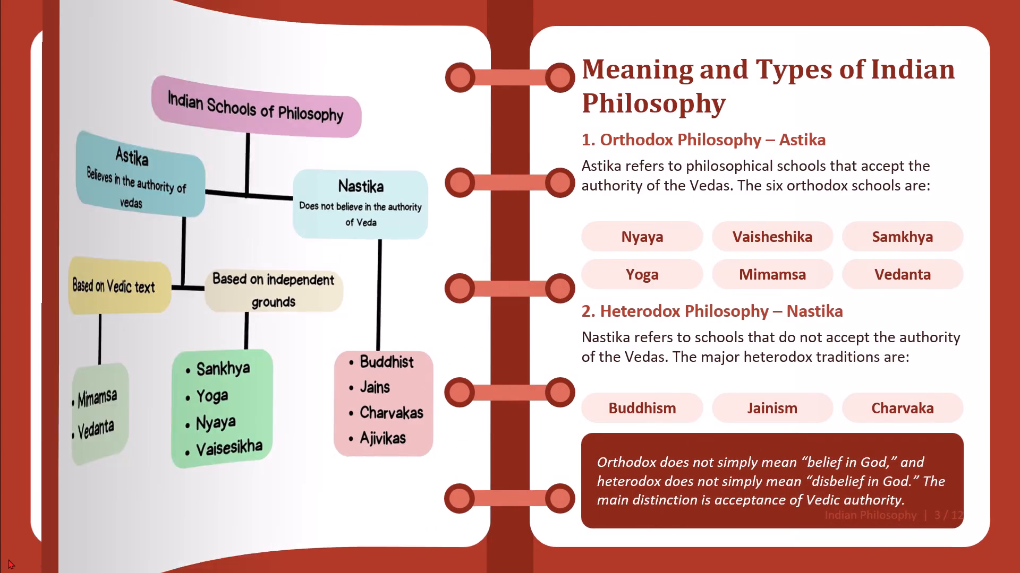
left_click(12, 561)
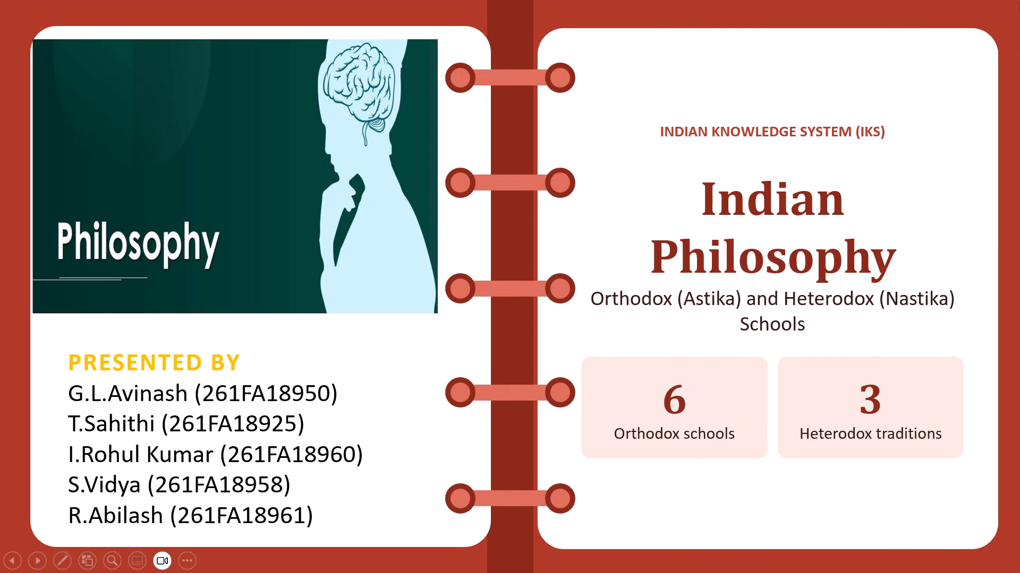
Play the slides forward from the title to the Result slide, recheck the Conclusion slide, and end the slide show.
key("Right")
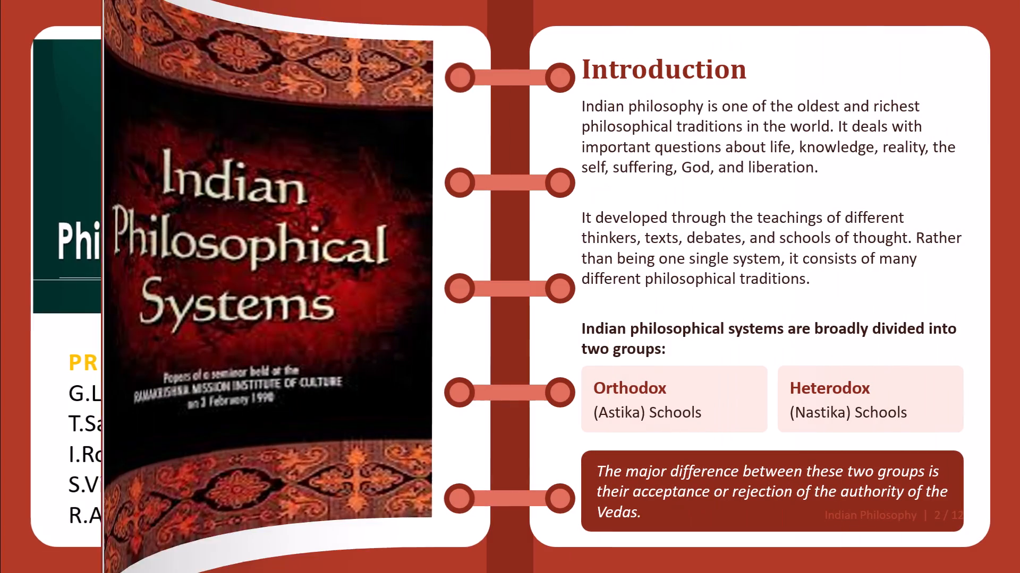
key("Right")
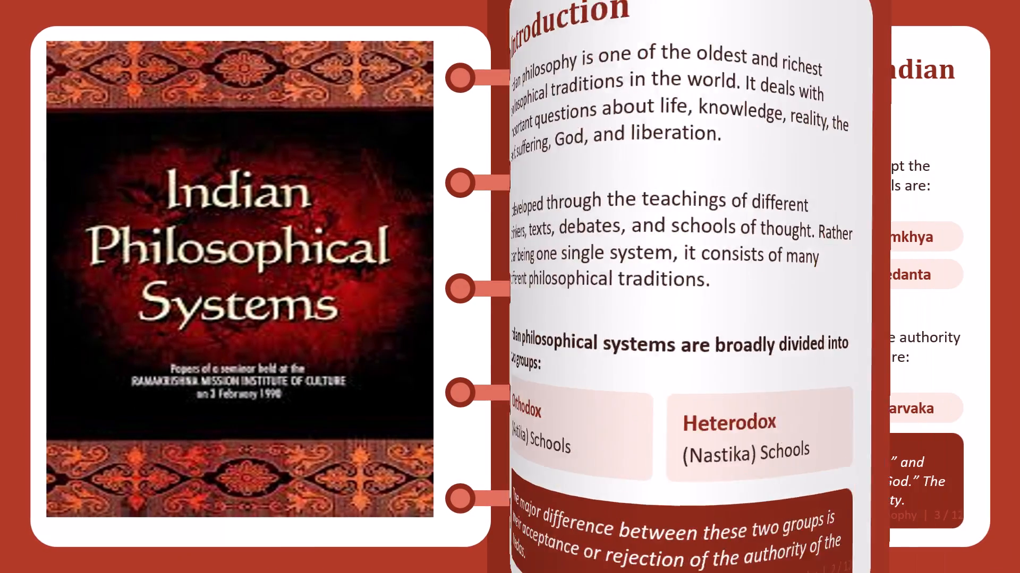
key("Right")
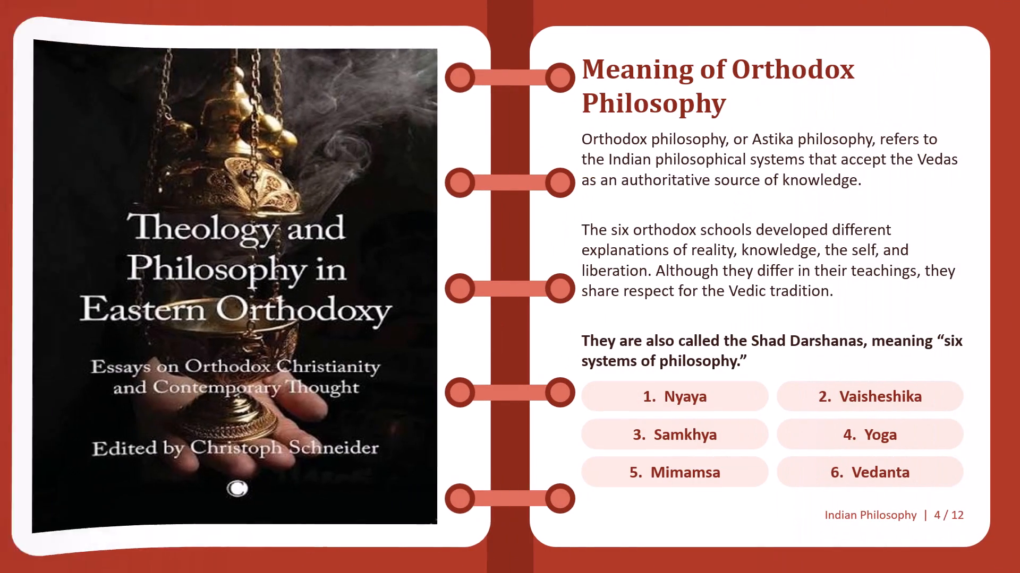
key("Right")
key("Right")
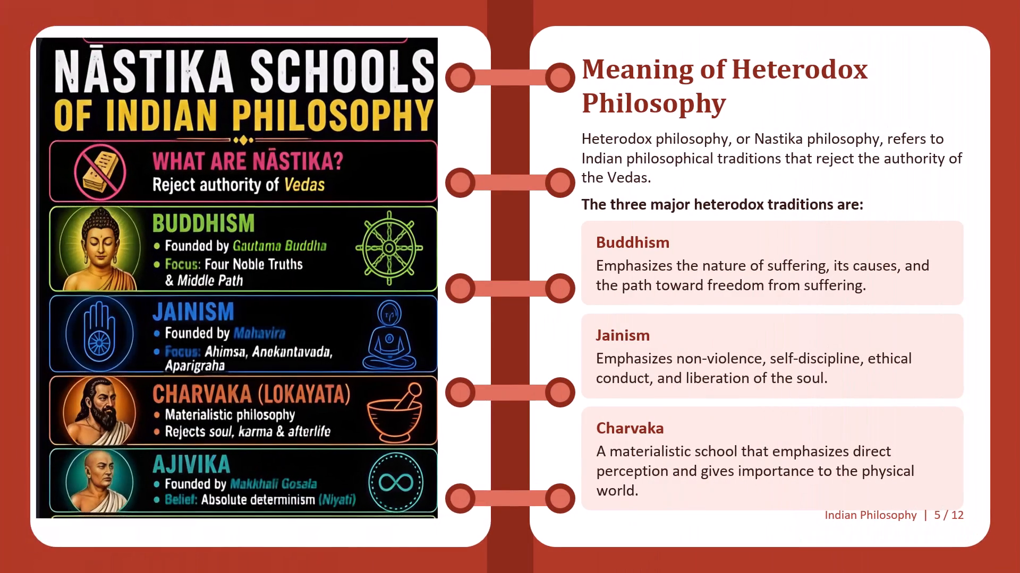
key("Right")
key("Right")
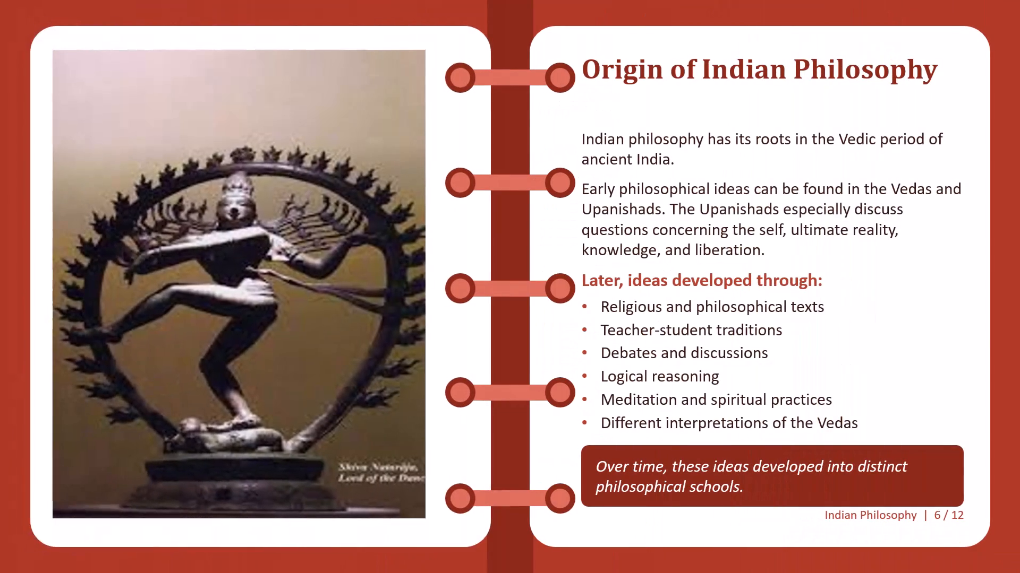
key("Right")
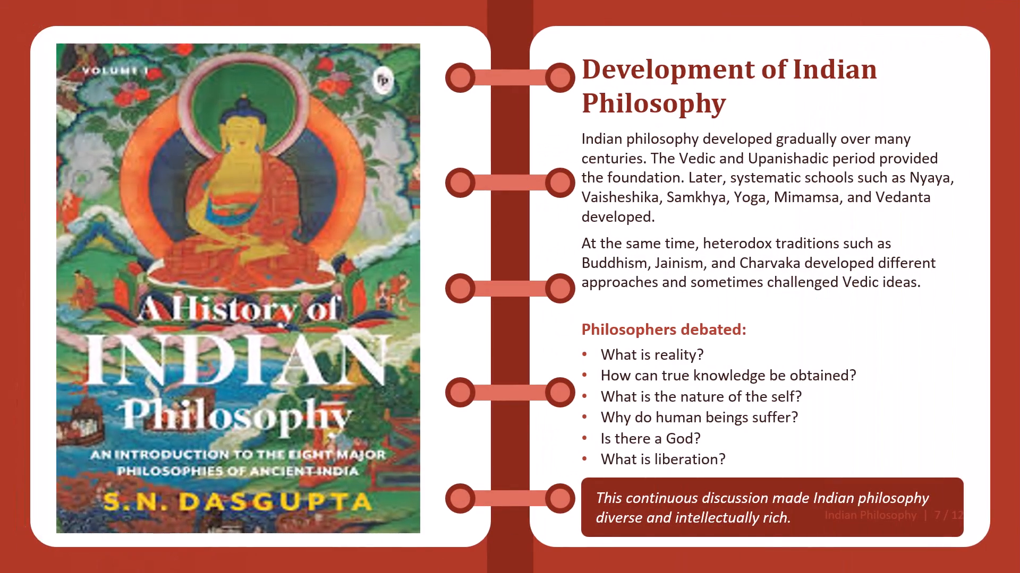
key("Right")
key("Right")
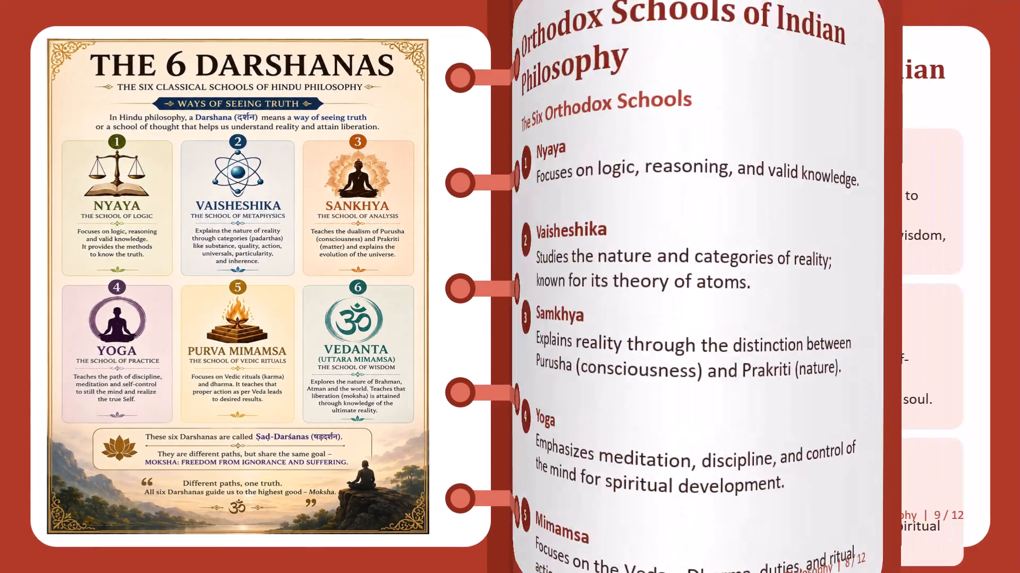
key("Right")
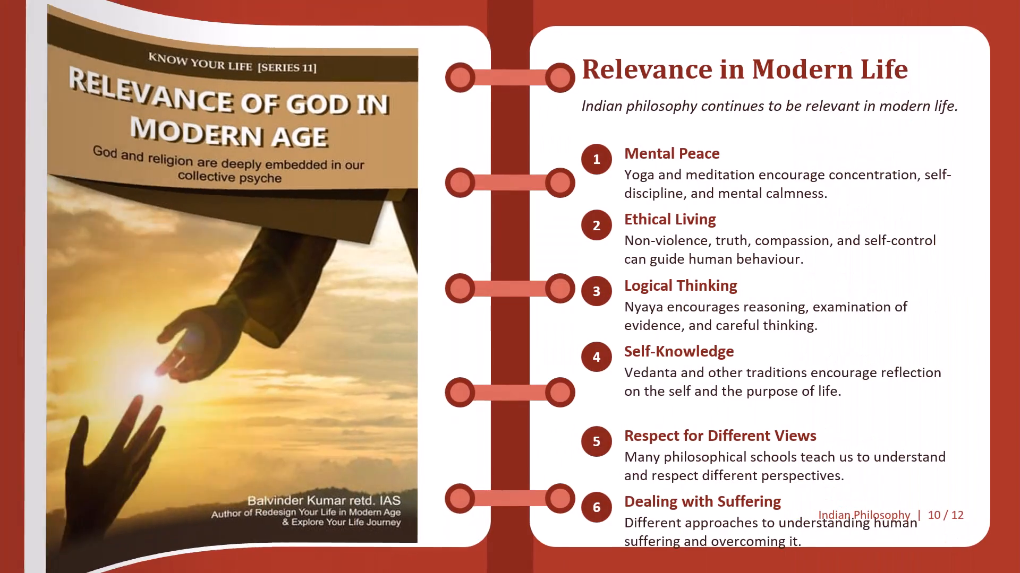
key("Right")
key("Right")
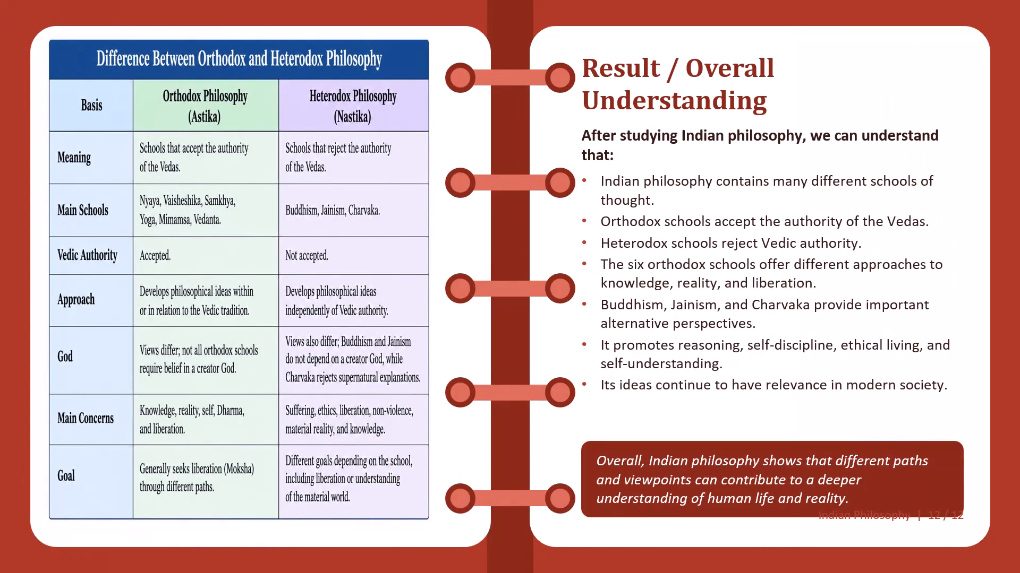
scroll(1000, 28, "left", 2)
scroll(1000, 28, "right", 2)
scroll(1019, 60, "left", 1)
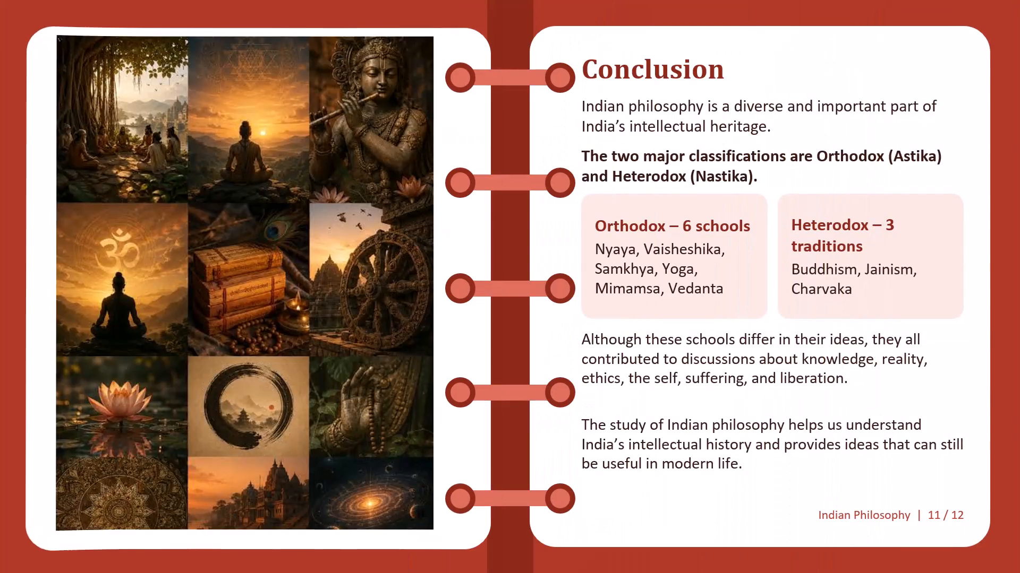
scroll(1019, 59, "right", 2)
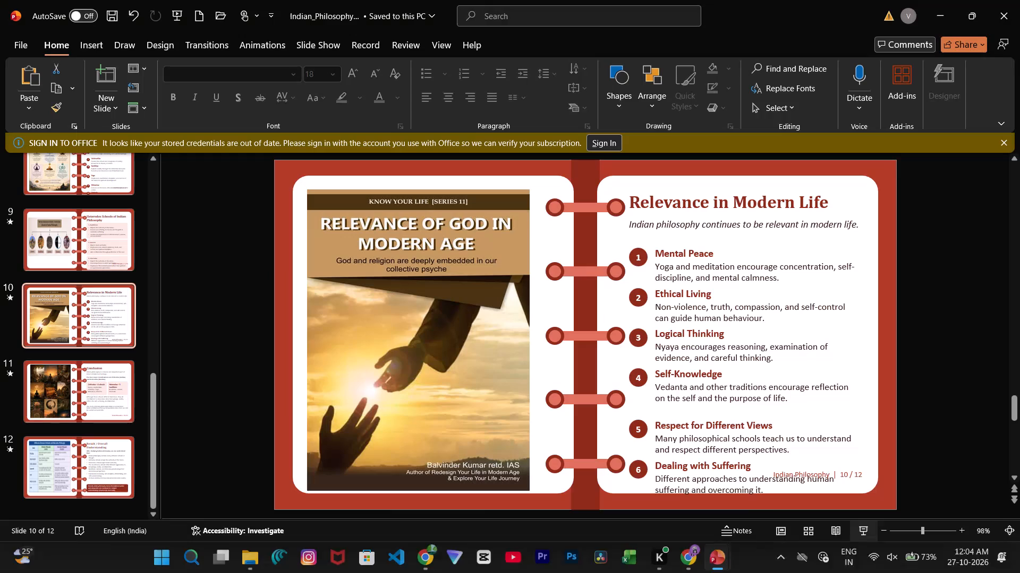
scroll(1019, 62, "right", 1)
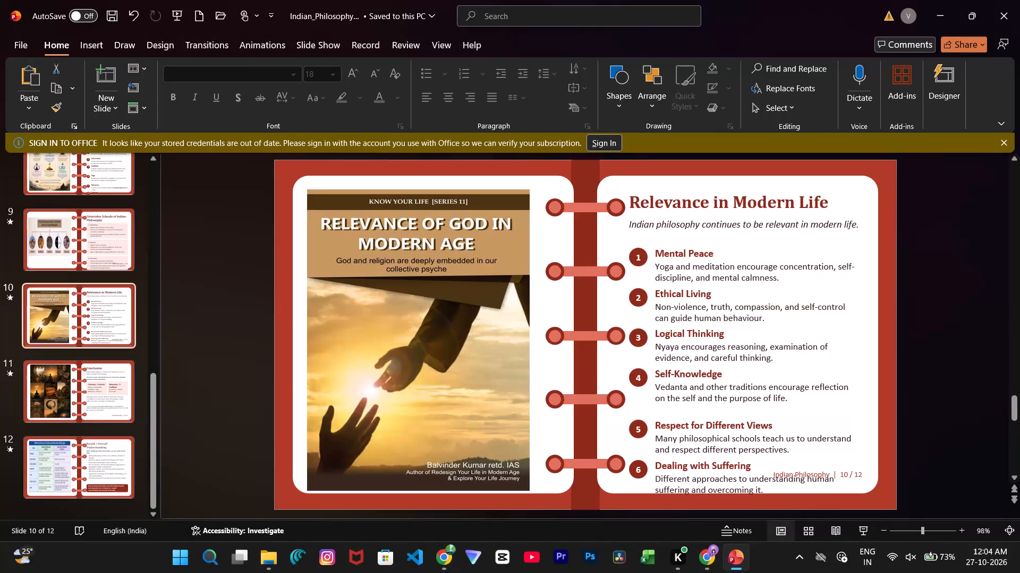